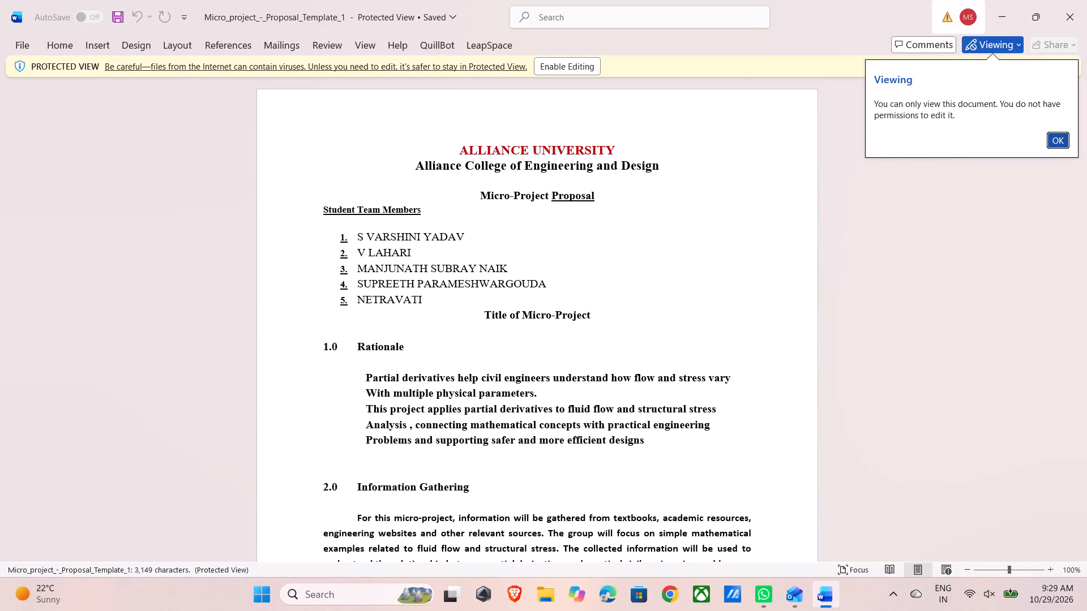
Open the signed-in account's details and start the fix for the account or device problem.
{"action": "left_click", "coordinate": [968, 15]}
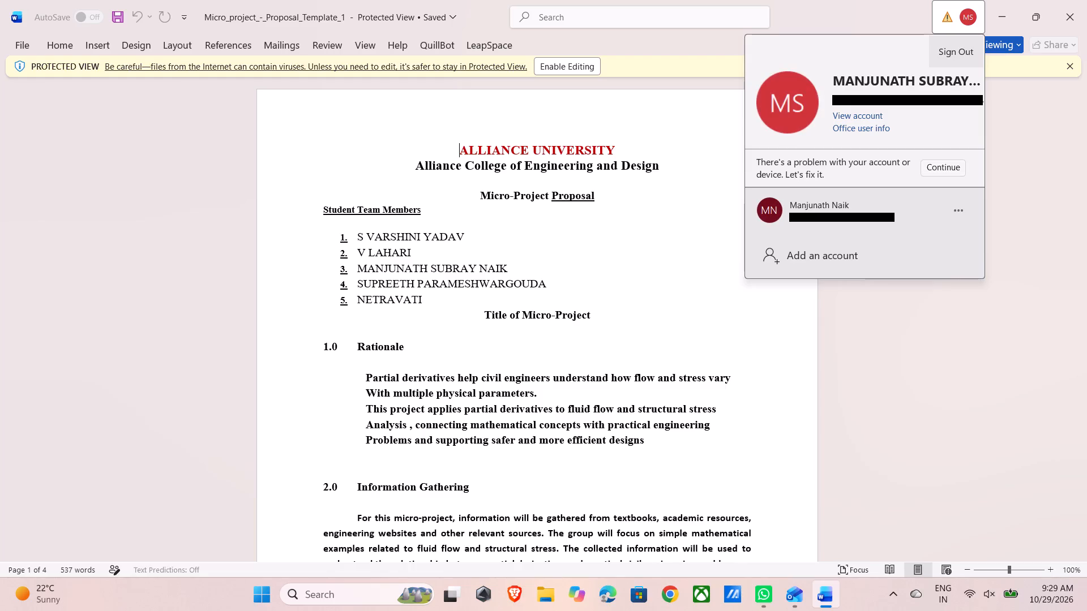
{"action": "left_click", "coordinate": [953, 163]}
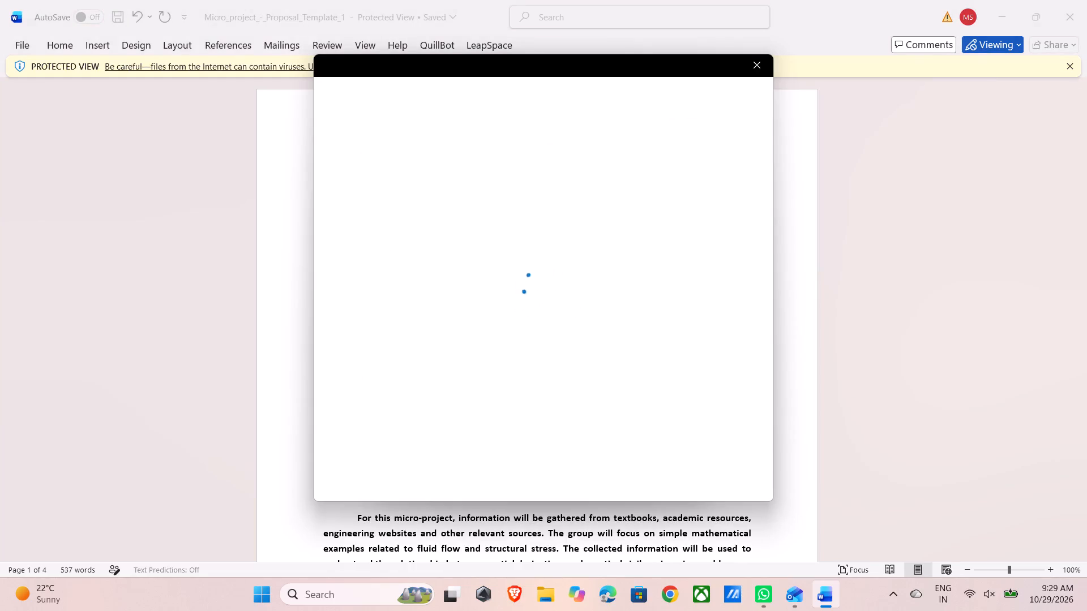
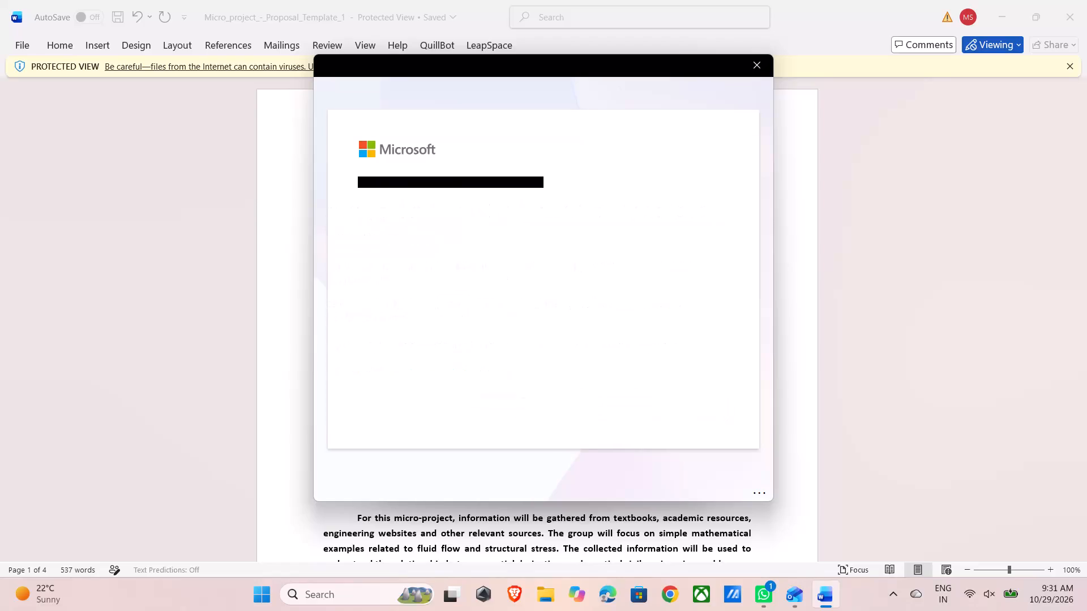
Continue the Microsoft sign-in for the account shown in the sign-in window.
{"action": "left_click", "coordinate": [699, 382]}
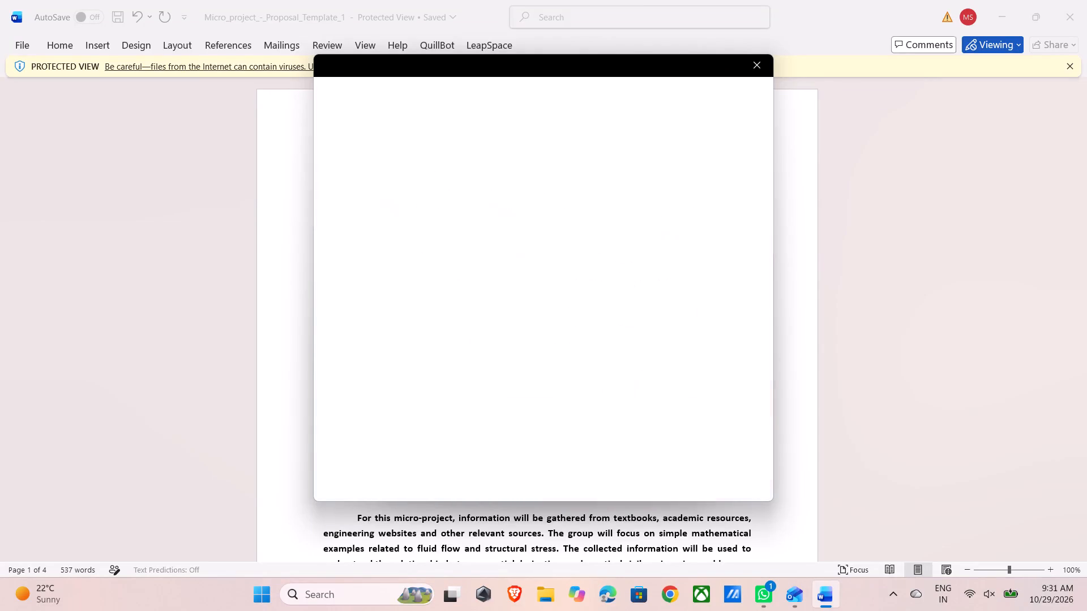
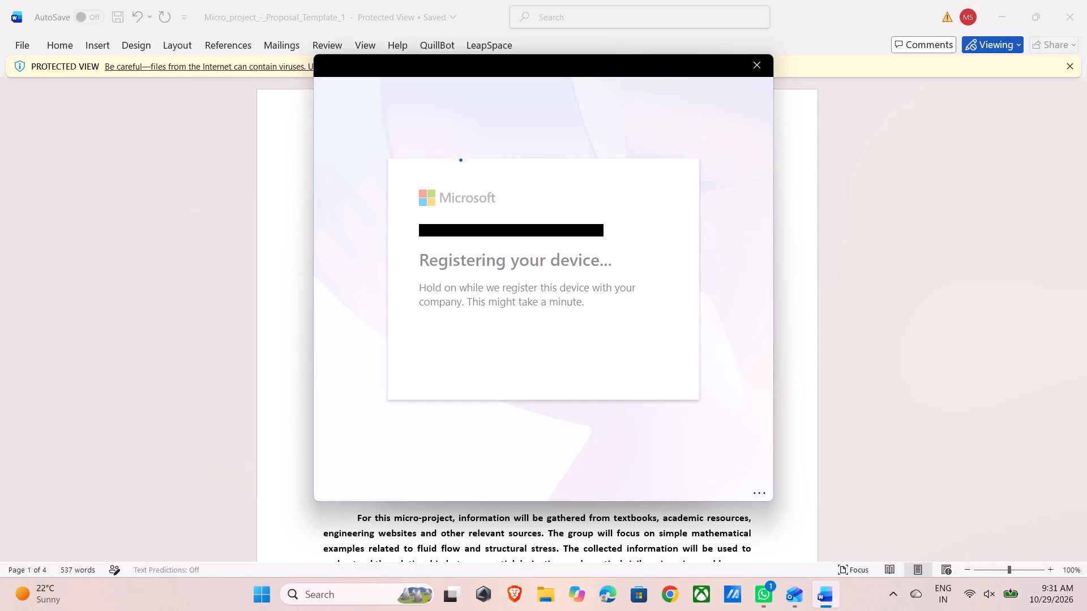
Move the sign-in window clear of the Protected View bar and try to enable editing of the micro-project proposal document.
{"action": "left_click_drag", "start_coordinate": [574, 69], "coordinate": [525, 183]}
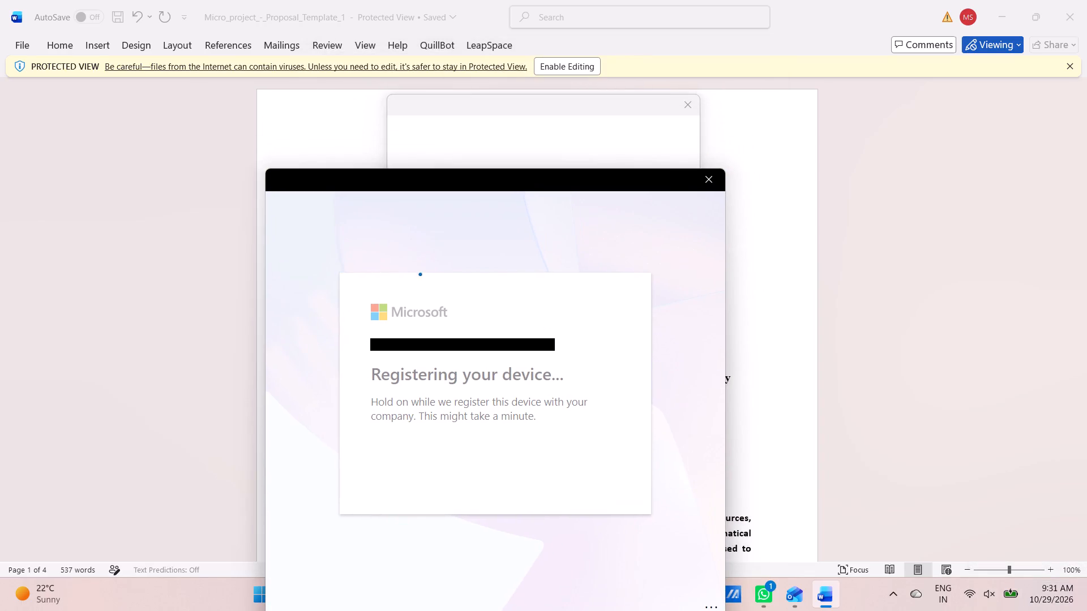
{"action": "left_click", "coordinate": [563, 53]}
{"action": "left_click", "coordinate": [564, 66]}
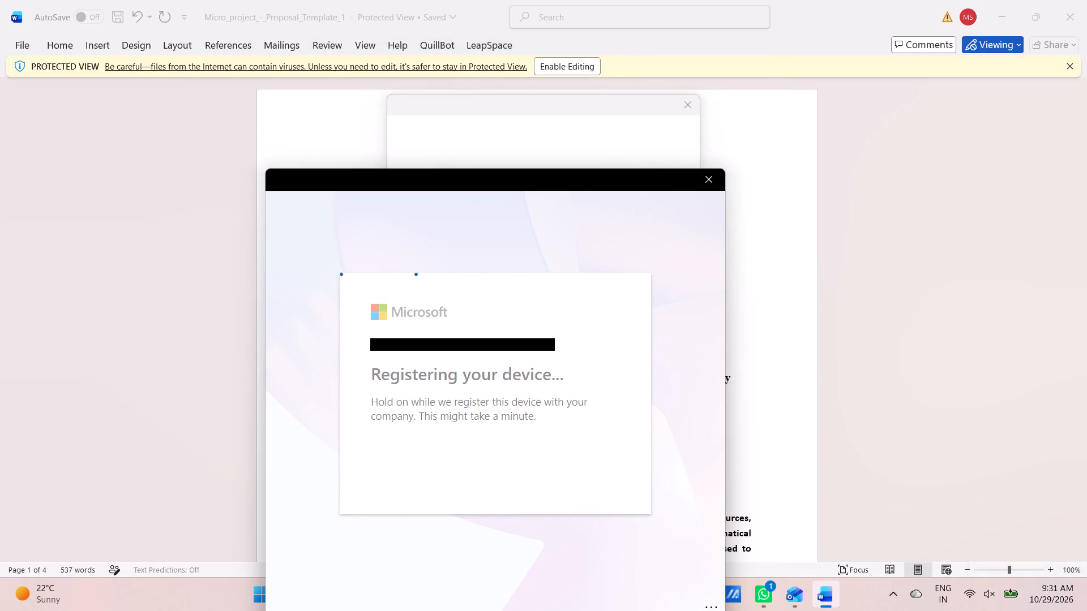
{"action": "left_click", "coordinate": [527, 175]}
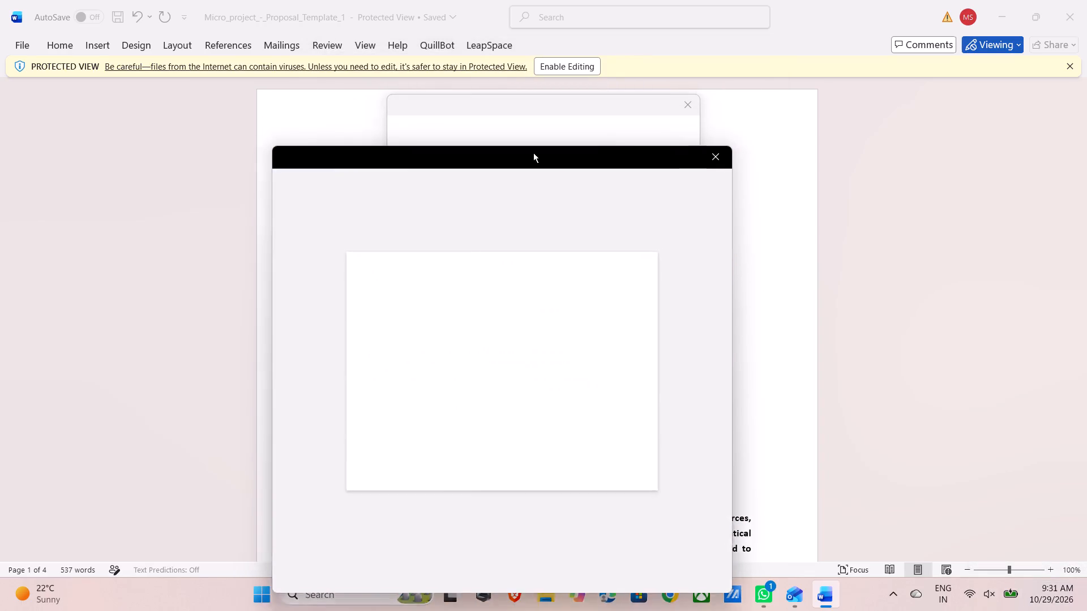
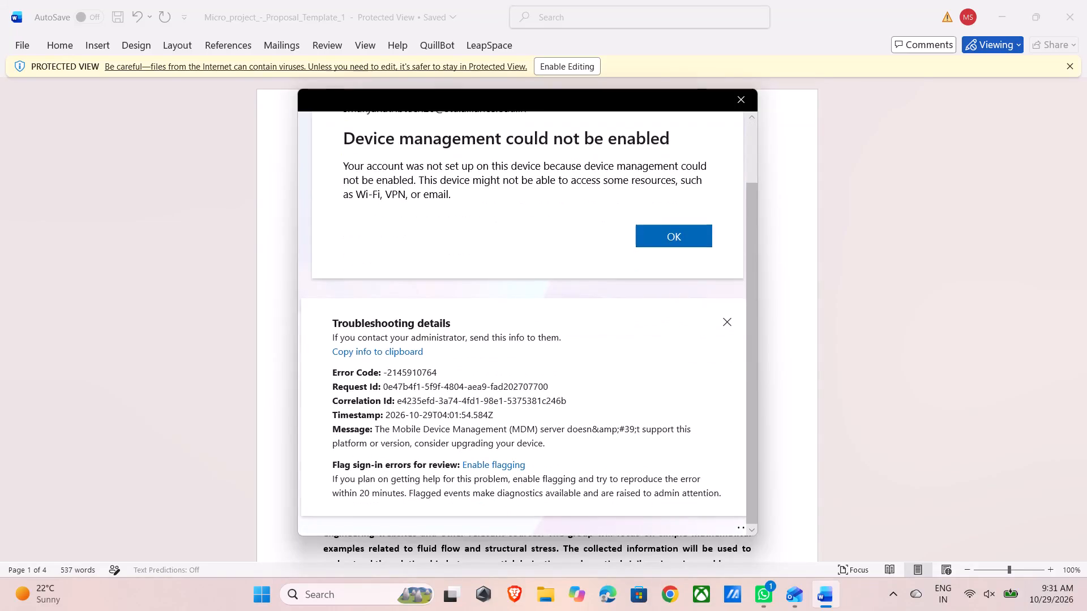
Close the troubleshooting details and dismiss the device management error to return to the proposal document.
{"action": "scroll", "coordinate": [461, 459], "scroll_direction": "up", "scroll_amount": 3}
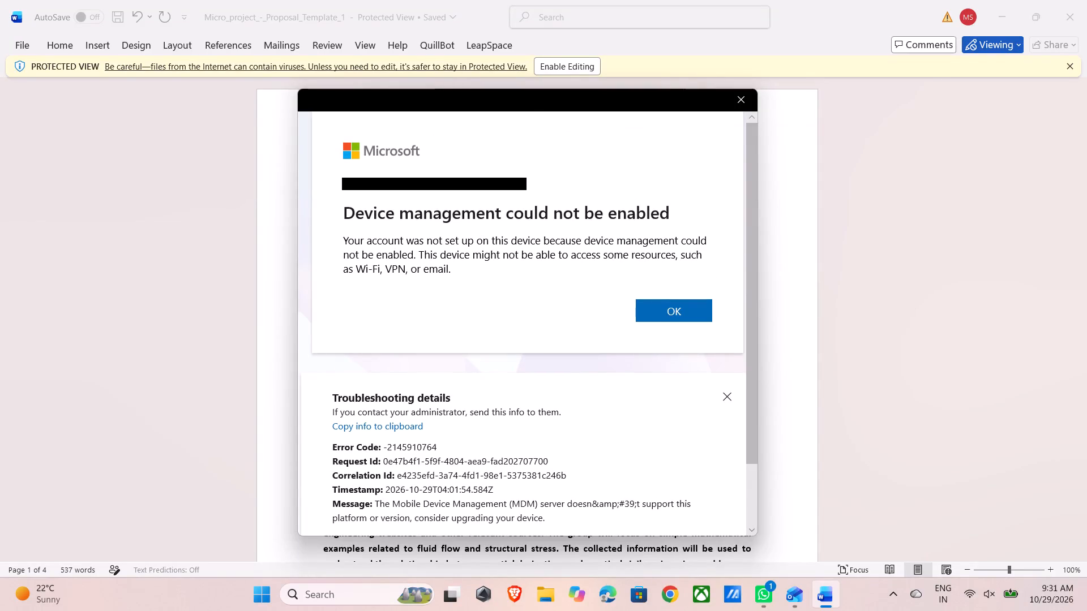
{"action": "left_click", "coordinate": [727, 398]}
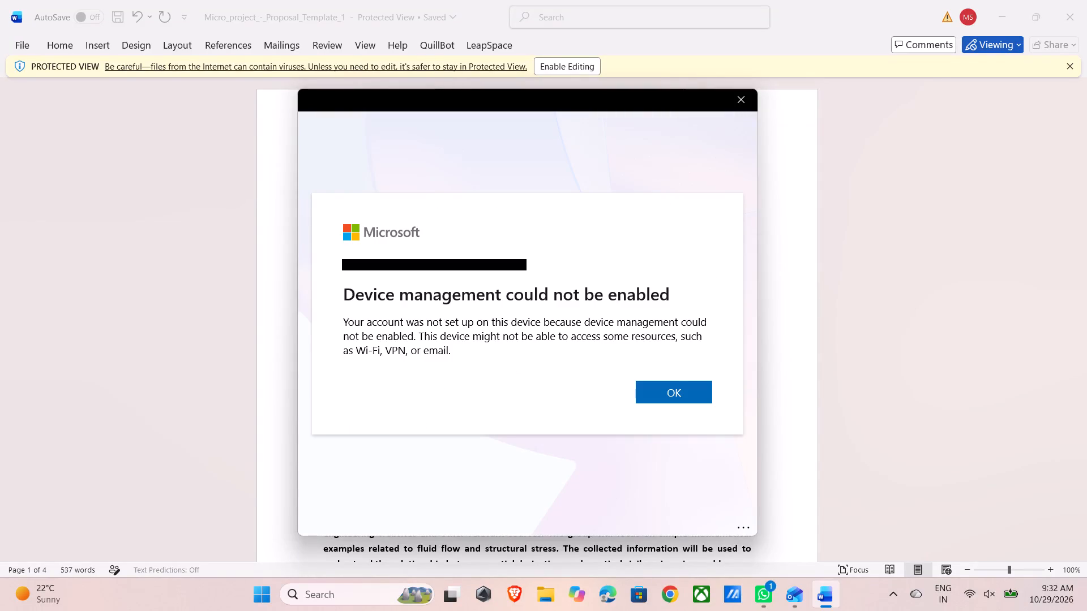
{"action": "left_click", "coordinate": [683, 395]}
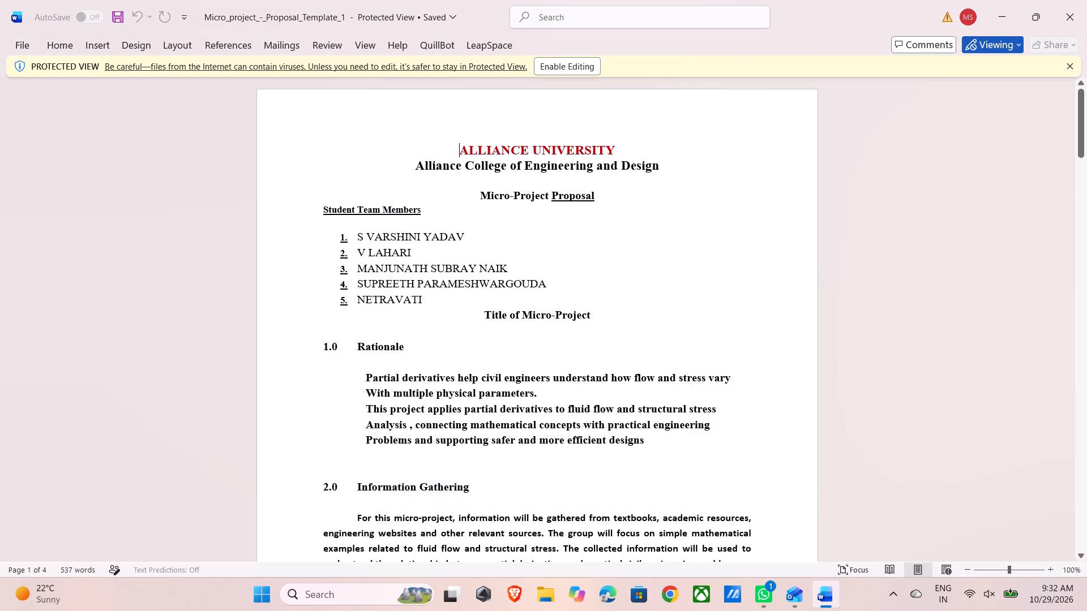
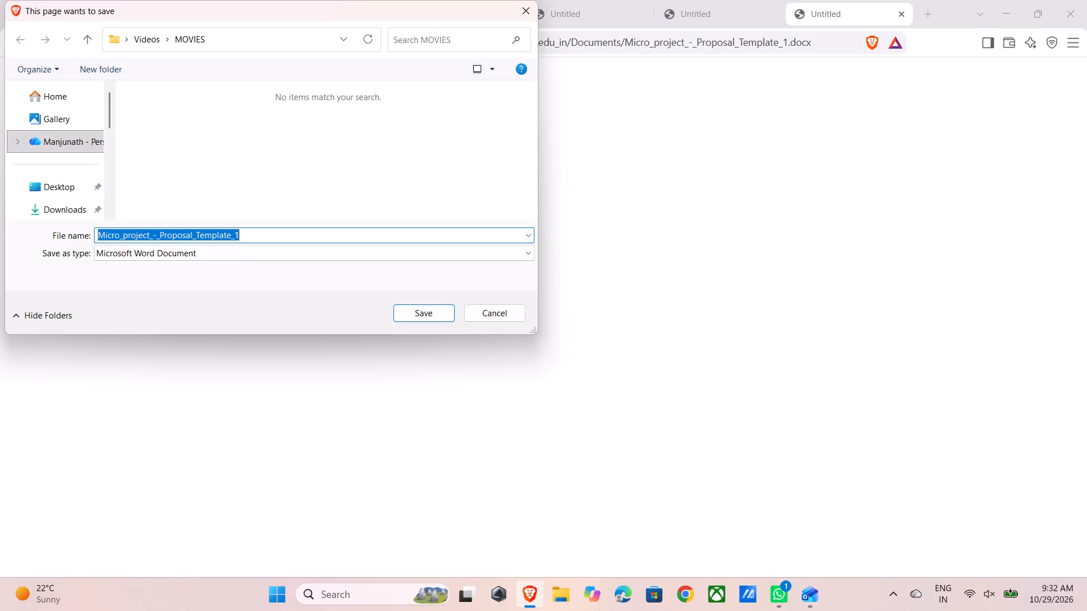
Save one copy of the proposal as Micro_project_-_Proposal_Template_1 (1) in the MOVIES folder and cancel the duplicate downloads.
{"action": "left_click", "coordinate": [515, 4]}
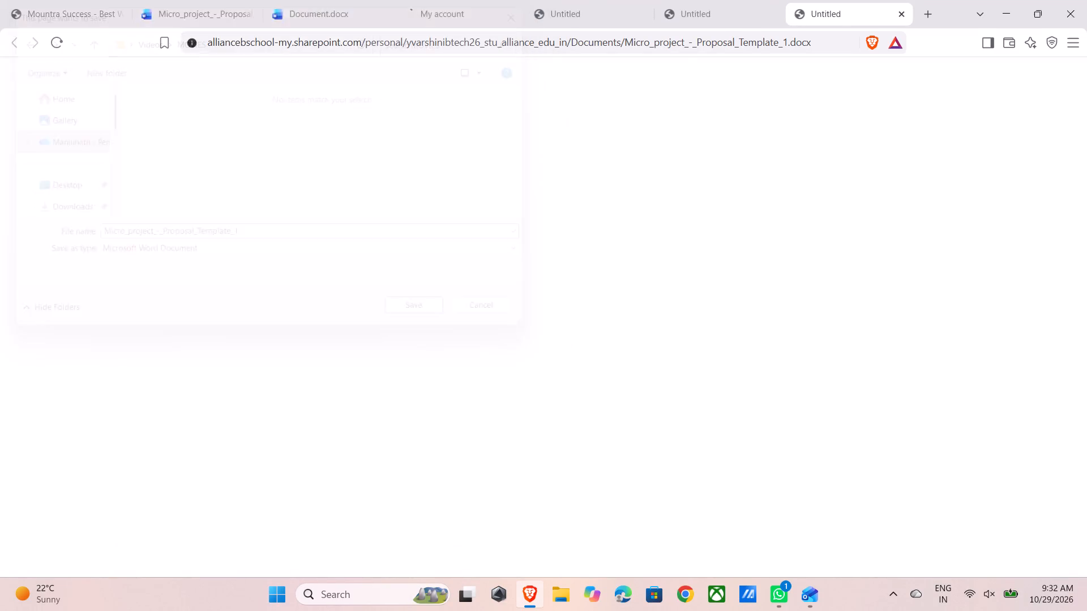
{"action": "scroll", "coordinate": [551, 257], "scroll_direction": "down", "scroll_amount": 3}
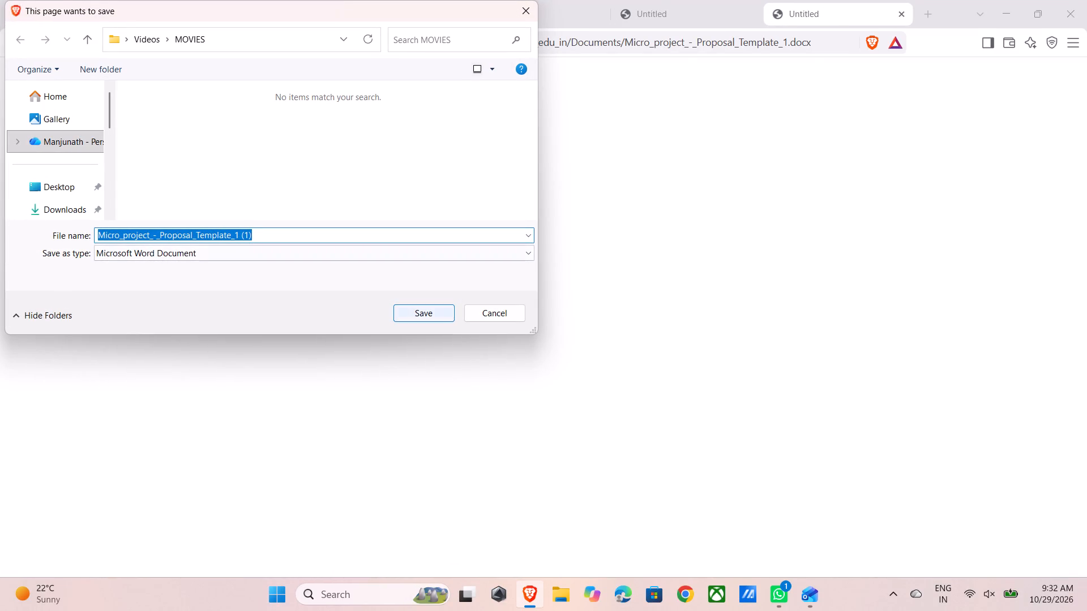
{"action": "left_click", "coordinate": [424, 319]}
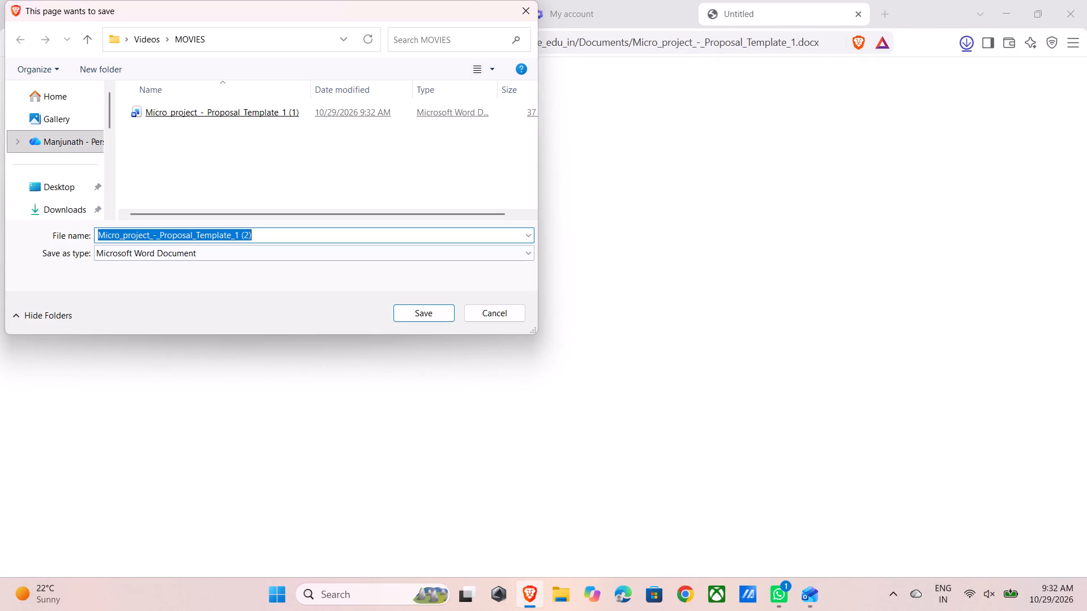
{"action": "left_click", "coordinate": [466, 313]}
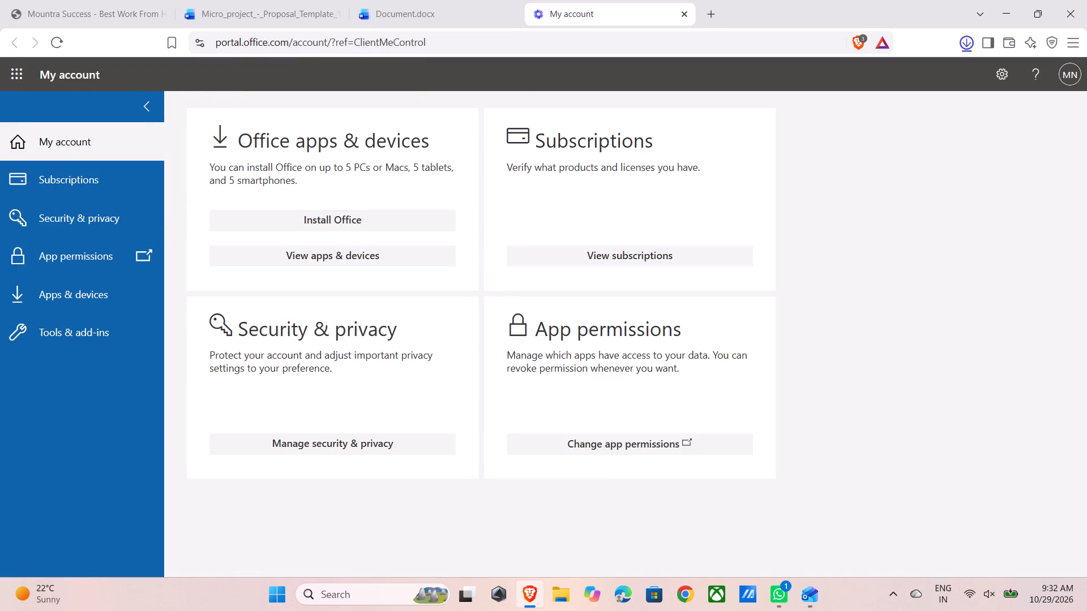
Open the Office account's subscriptions and look through the full list of licences and included products.
{"action": "left_click", "coordinate": [147, 197]}
{"action": "scroll", "coordinate": [211, 268], "scroll_direction": "down", "scroll_amount": 4}
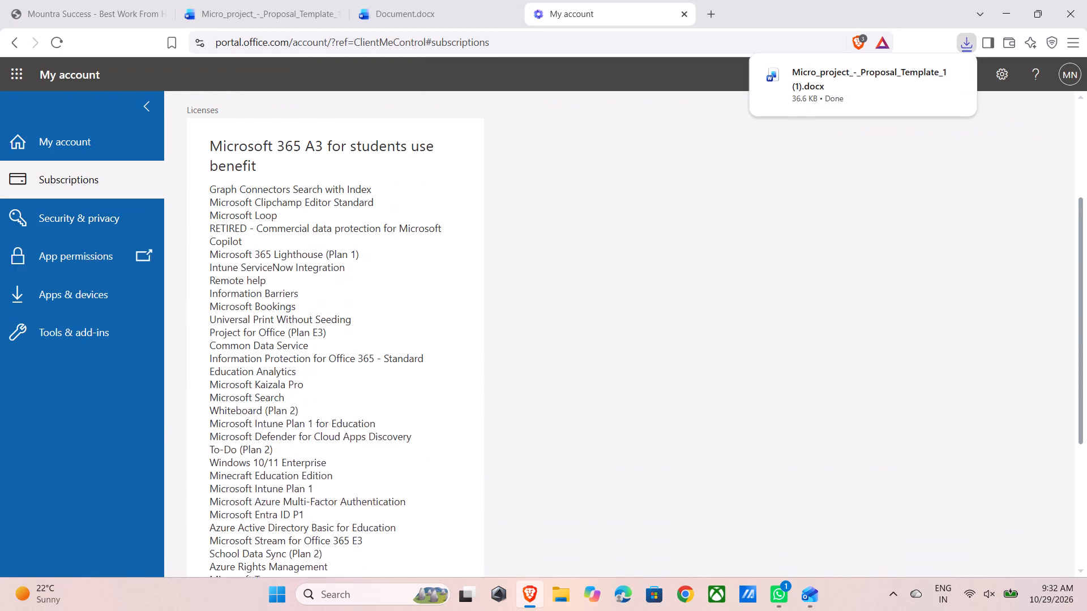
{"action": "scroll", "coordinate": [209, 285], "scroll_direction": "down", "scroll_amount": 10}
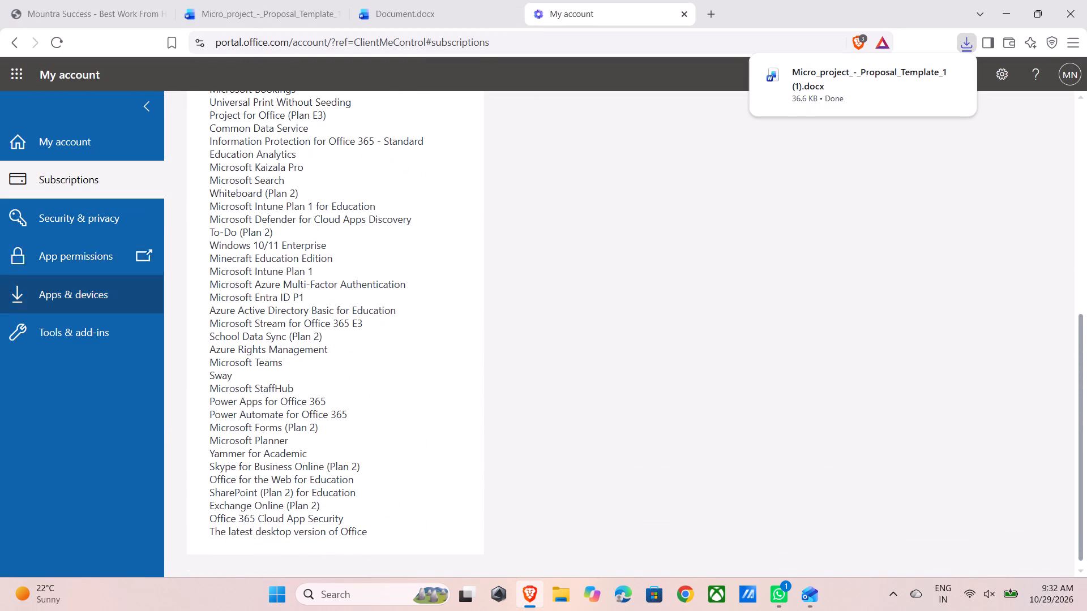
Open the Office account's app permissions, check the apps dashboard and My Access options, and go to the account's Home page.
{"action": "left_click", "coordinate": [75, 227]}
{"action": "left_click", "coordinate": [113, 267]}
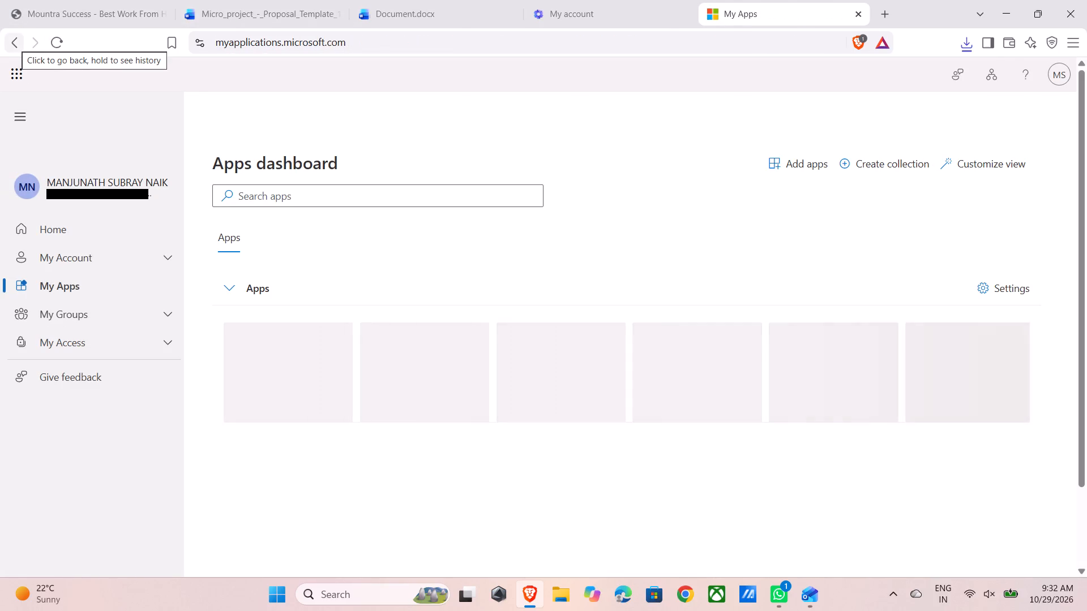
{"action": "left_click", "coordinate": [73, 351]}
{"action": "left_click", "coordinate": [71, 320]}
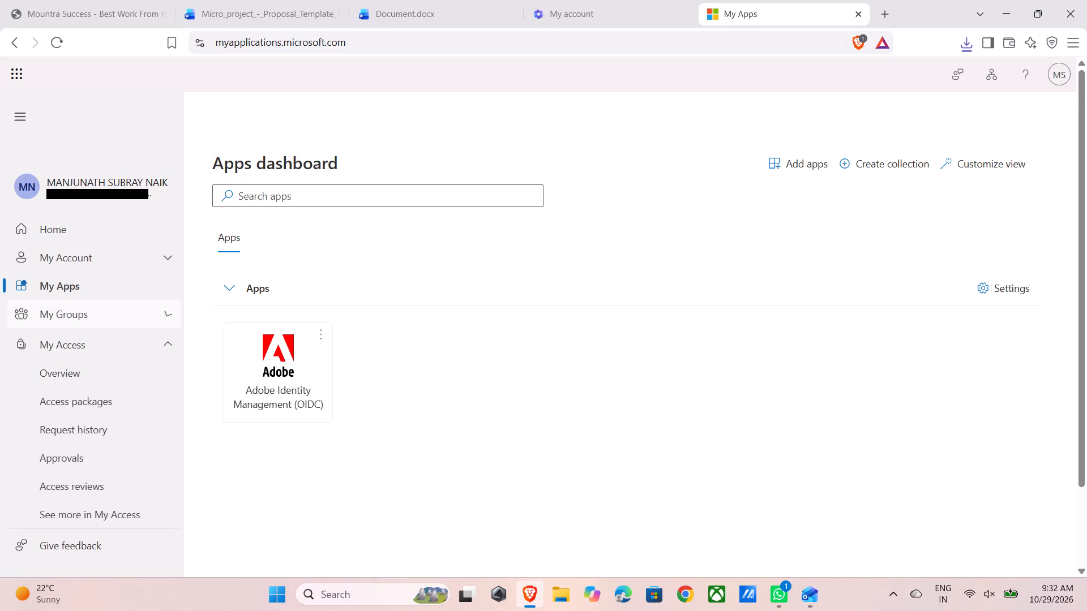
{"action": "left_click", "coordinate": [72, 270]}
{"action": "left_click", "coordinate": [76, 243]}
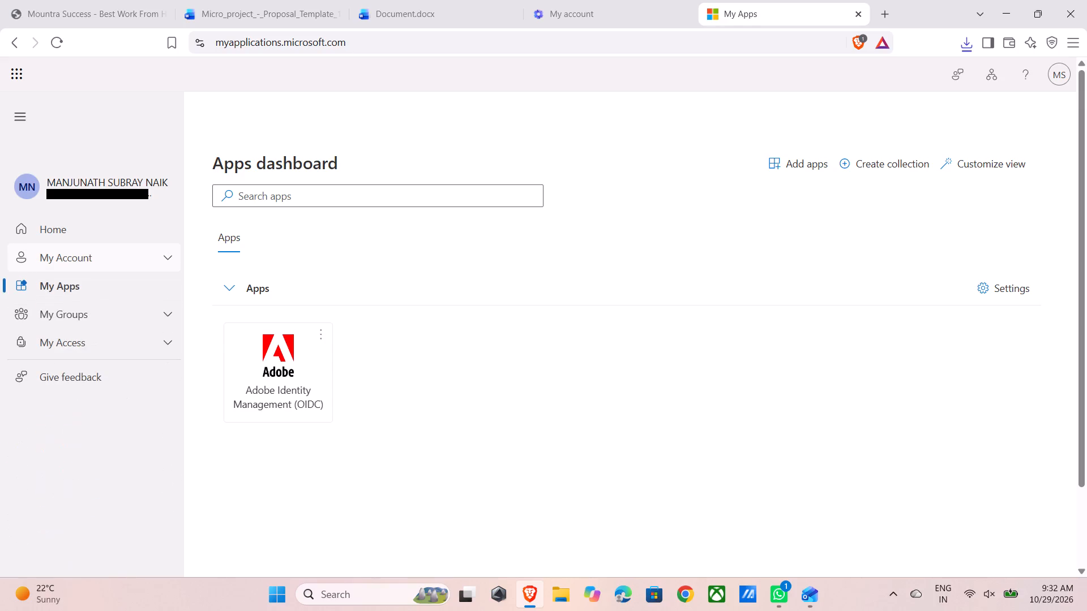
{"action": "left_click", "coordinate": [93, 237]}
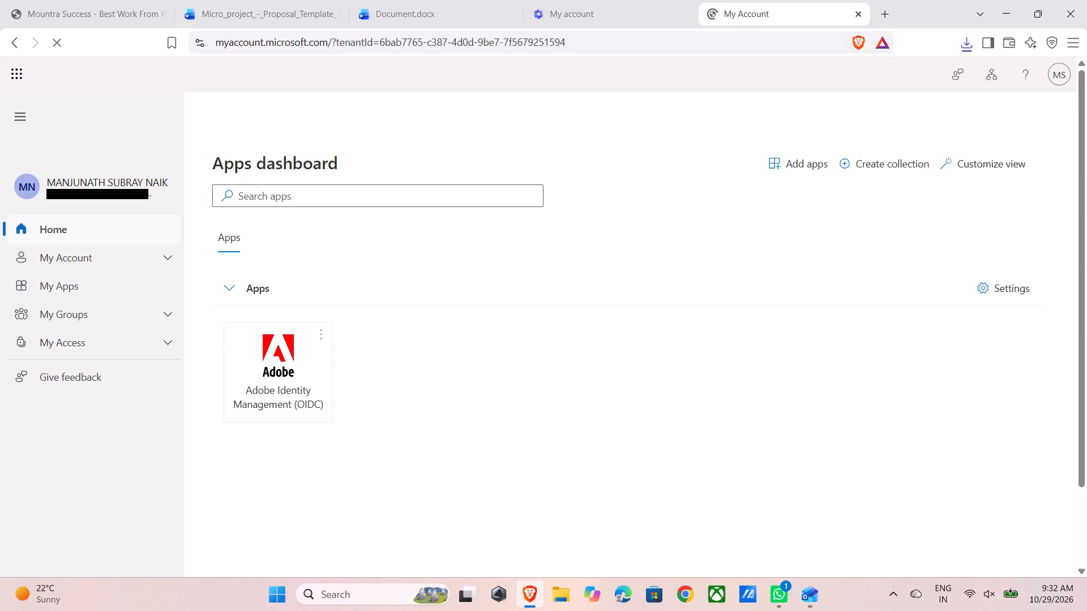
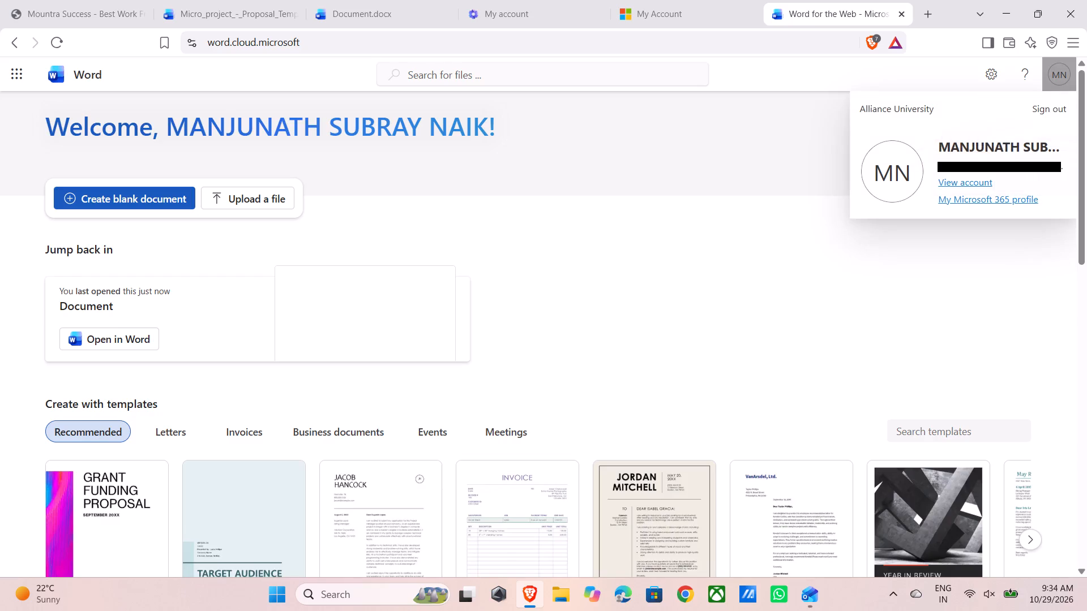
Open Micro_project_-_Proposal_Template_1 from the recent documents in Word for the web.
{"action": "left_click", "coordinate": [650, 302]}
{"action": "scroll", "coordinate": [79, 265], "scroll_direction": "down", "scroll_amount": 1}
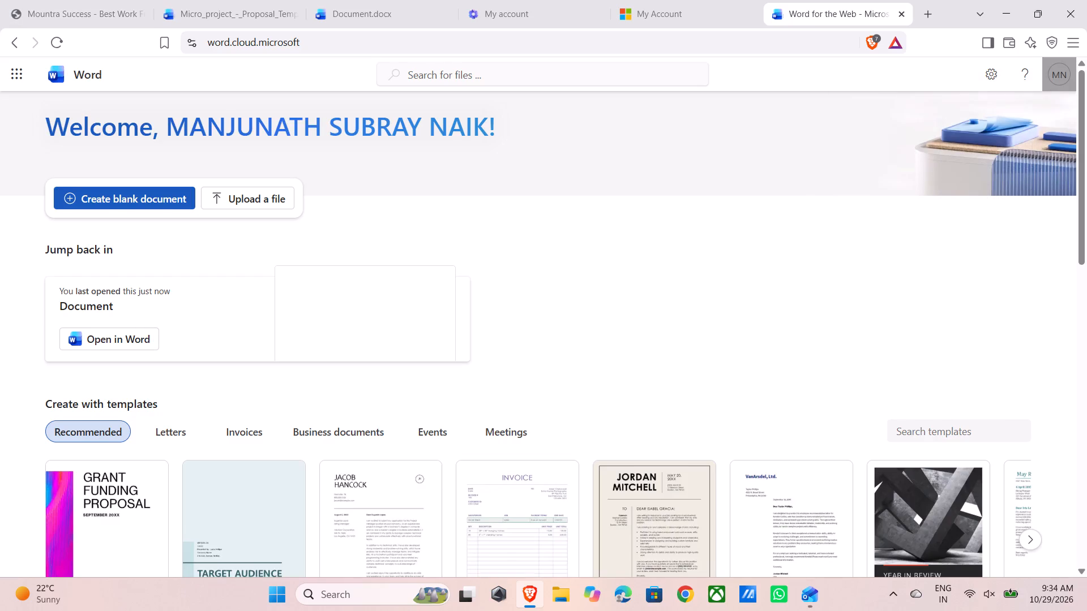
{"action": "scroll", "coordinate": [79, 265], "scroll_direction": "down", "scroll_amount": 7}
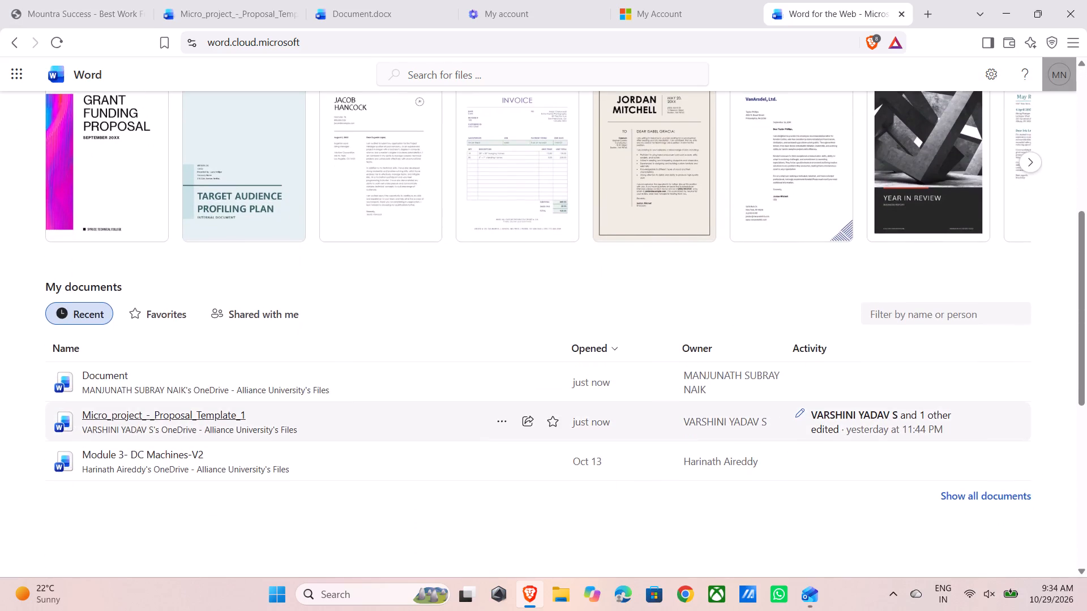
{"action": "left_click", "coordinate": [118, 427]}
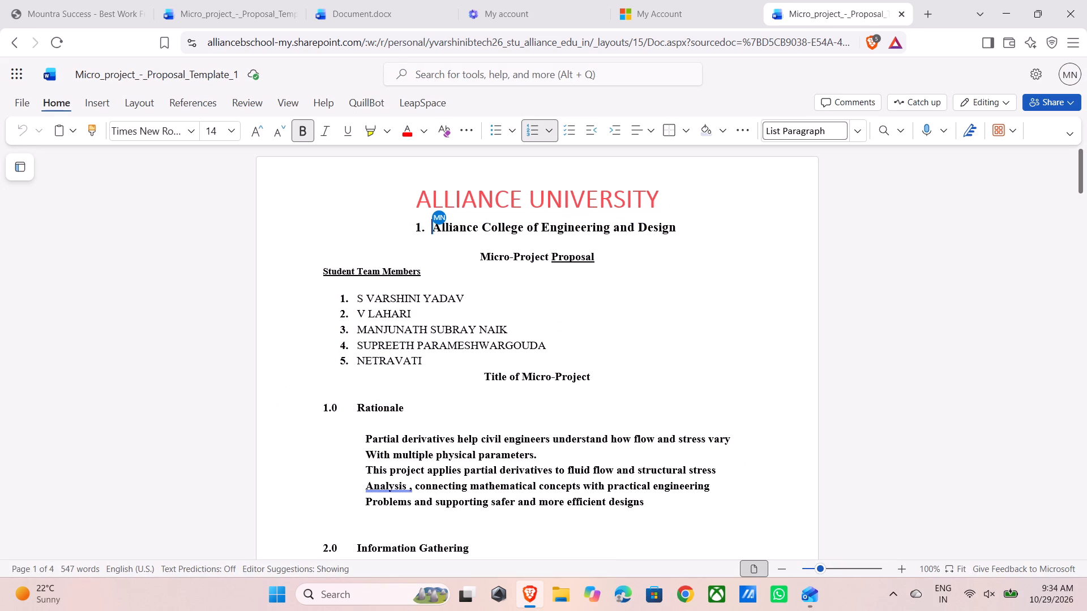
Open the proposal's page header for editing and select the red ALLIANCE UNIVERSITY heading text.
{"action": "left_click_drag", "start_coordinate": [661, 191], "coordinate": [613, 193]}
{"action": "double_click", "coordinate": [668, 201]}
{"action": "left_click", "coordinate": [667, 200]}
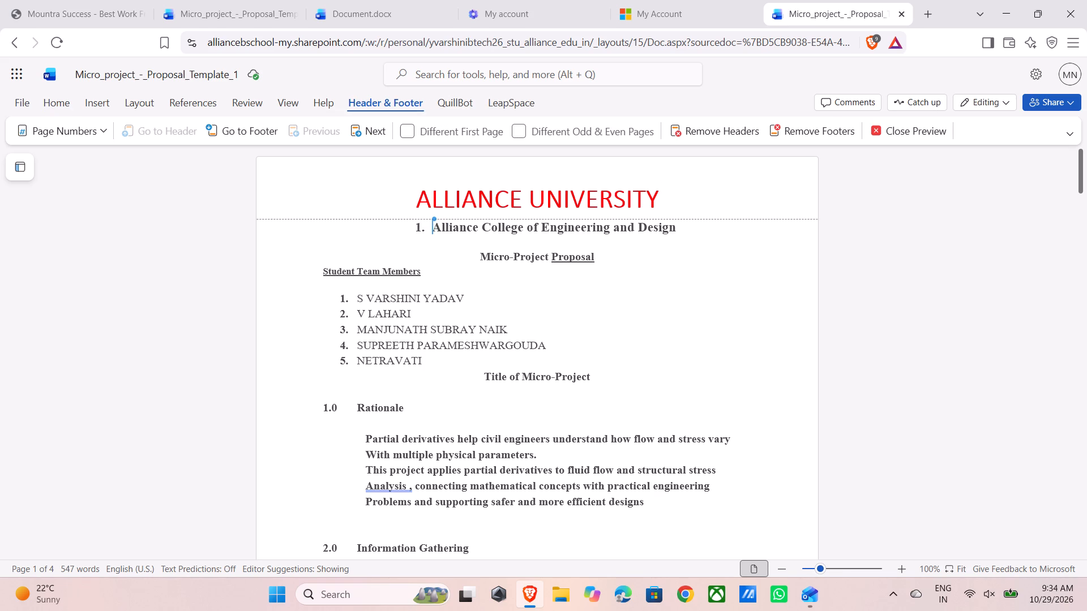
{"action": "key", "text": "Up"}
{"action": "left_click_drag", "start_coordinate": [623, 201], "coordinate": [626, 192]}
{"action": "left_click_drag", "start_coordinate": [626, 192], "coordinate": [626, 193]}
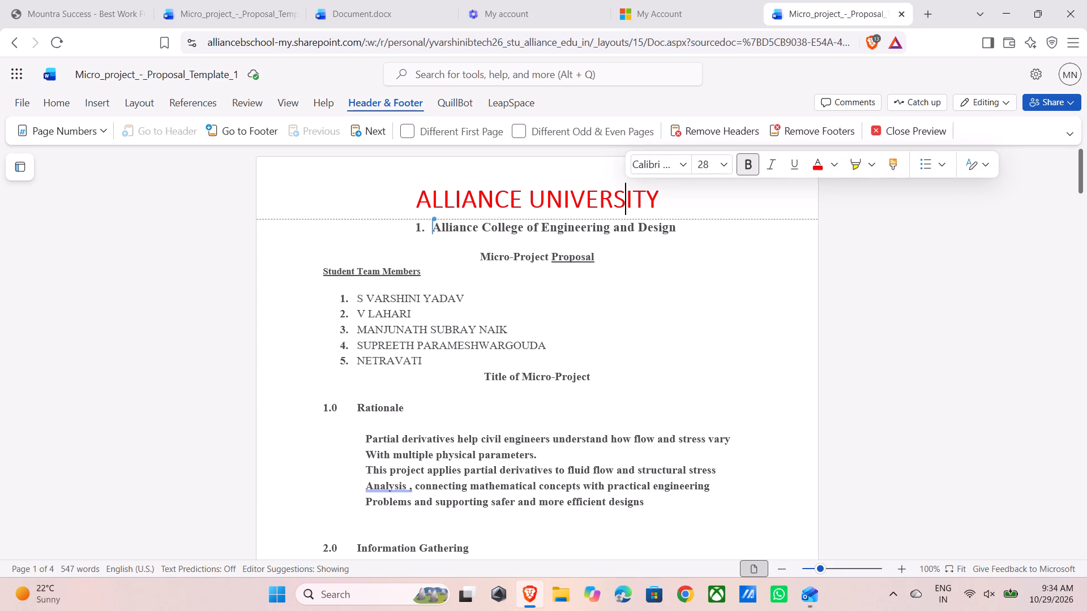
{"action": "left_click_drag", "start_coordinate": [413, 200], "coordinate": [615, 234]}
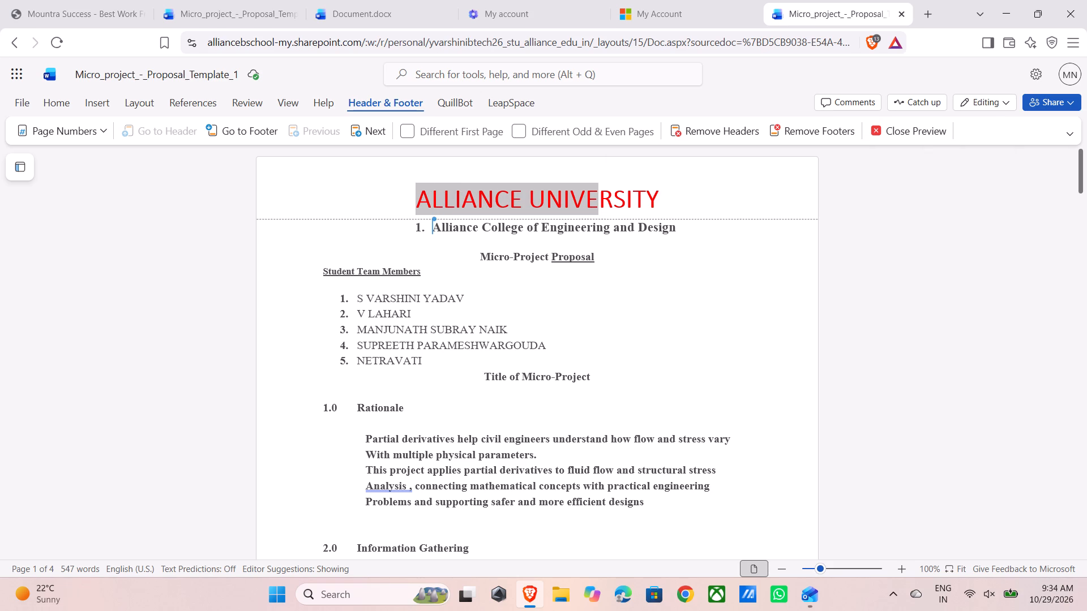
{"action": "left_click_drag", "start_coordinate": [615, 234], "coordinate": [669, 238]}
{"action": "left_click_drag", "start_coordinate": [598, 201], "coordinate": [596, 186]}
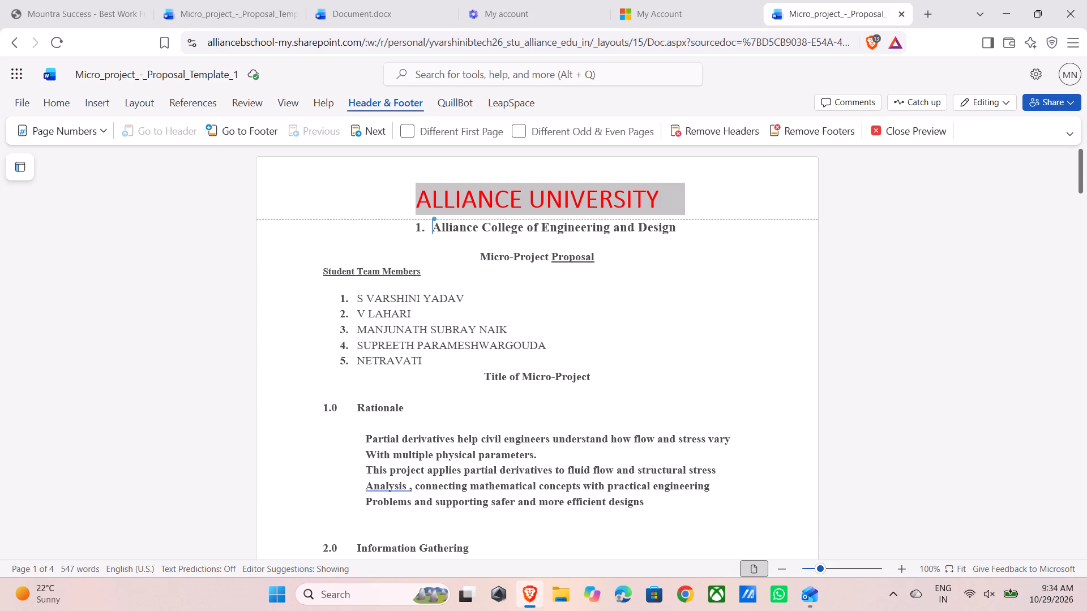
{"action": "left_click", "coordinate": [652, 207]}
{"action": "left_click_drag", "start_coordinate": [652, 207], "coordinate": [653, 201]}
{"action": "double_click", "coordinate": [653, 198]}
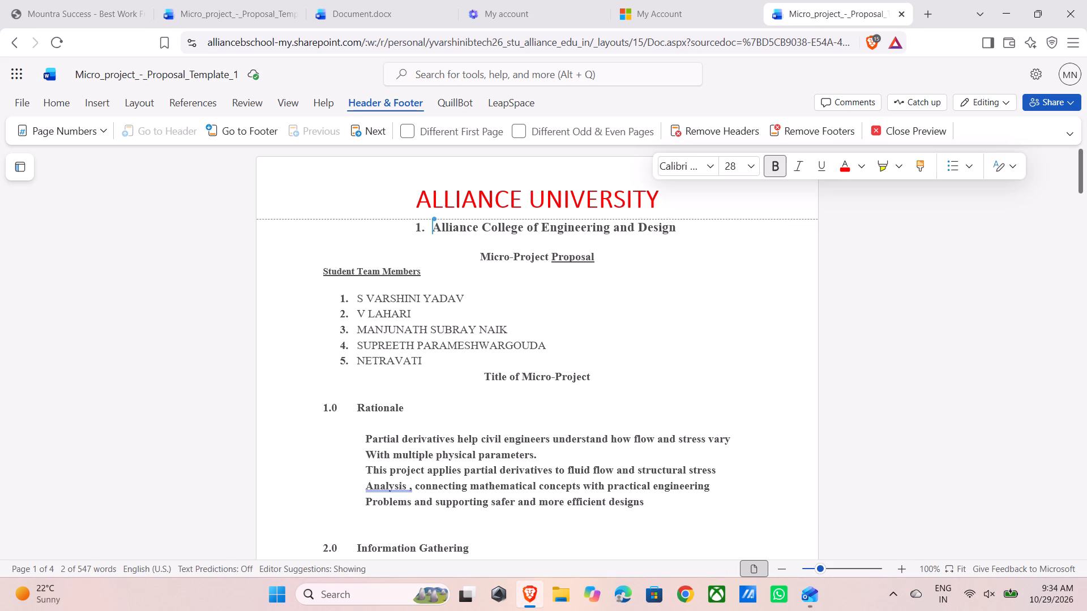
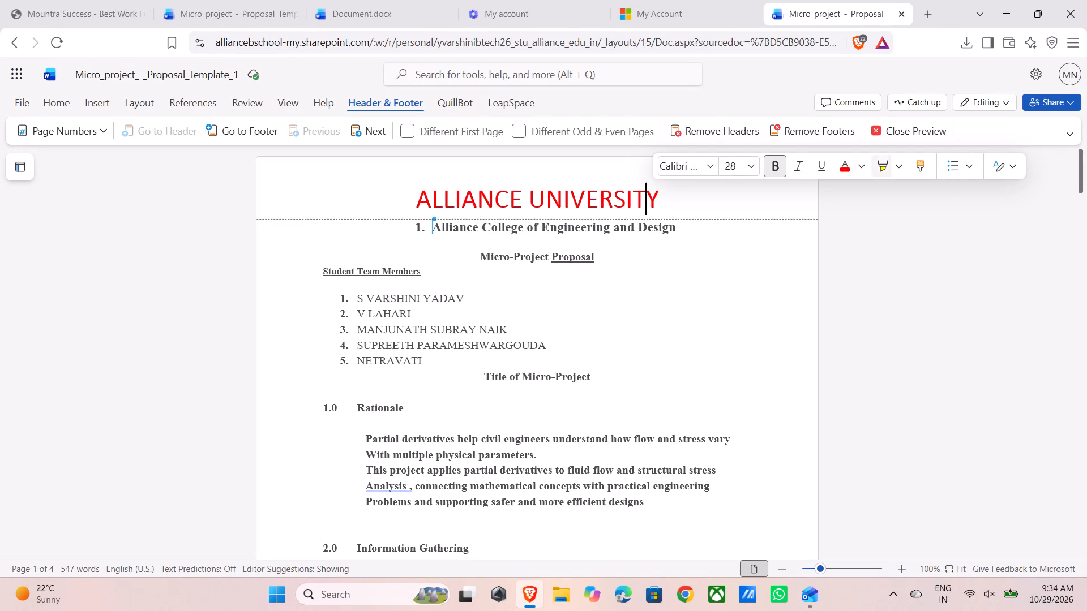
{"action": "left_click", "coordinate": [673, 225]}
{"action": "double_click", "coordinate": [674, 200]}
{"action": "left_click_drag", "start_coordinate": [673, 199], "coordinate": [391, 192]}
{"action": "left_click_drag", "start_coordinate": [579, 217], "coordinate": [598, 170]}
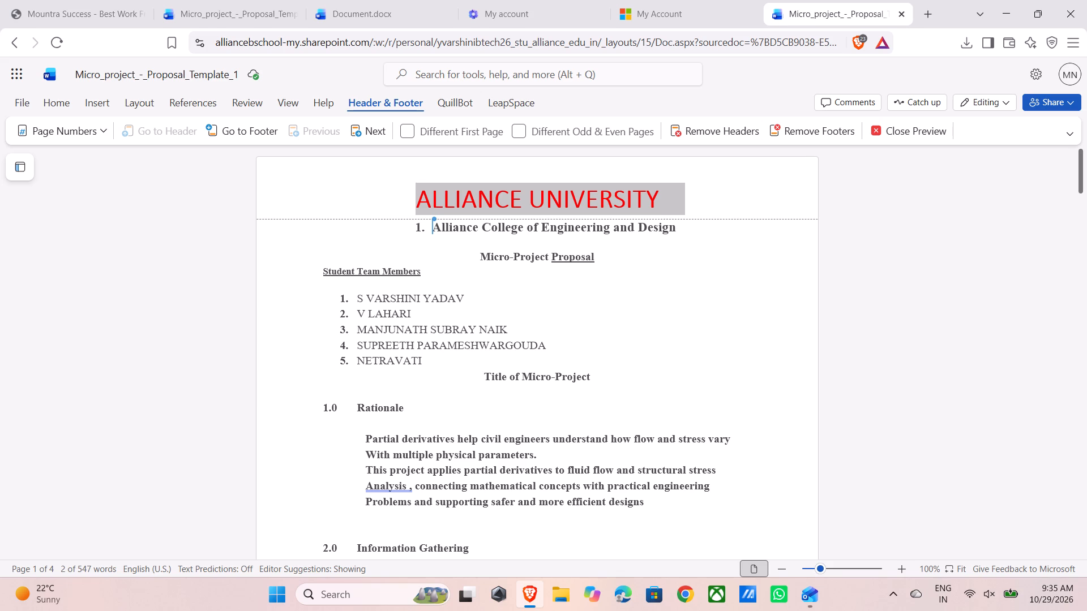
Leave the page header and remove the underline from the word Proposal in the Micro-Project Proposal title.
{"action": "left_click", "coordinate": [484, 252]}
{"action": "left_click_drag", "start_coordinate": [479, 256], "coordinate": [581, 247]}
{"action": "left_click", "coordinate": [588, 298]}
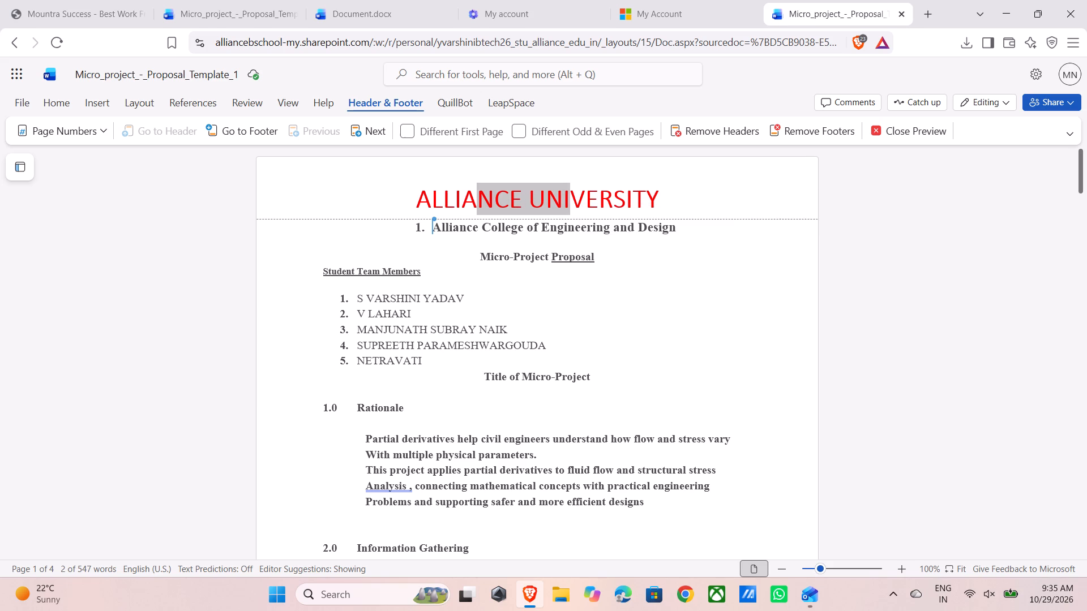
{"action": "left_click_drag", "start_coordinate": [593, 258], "coordinate": [559, 259]}
{"action": "double_click", "coordinate": [571, 310]}
{"action": "left_click_drag", "start_coordinate": [597, 257], "coordinate": [585, 261]}
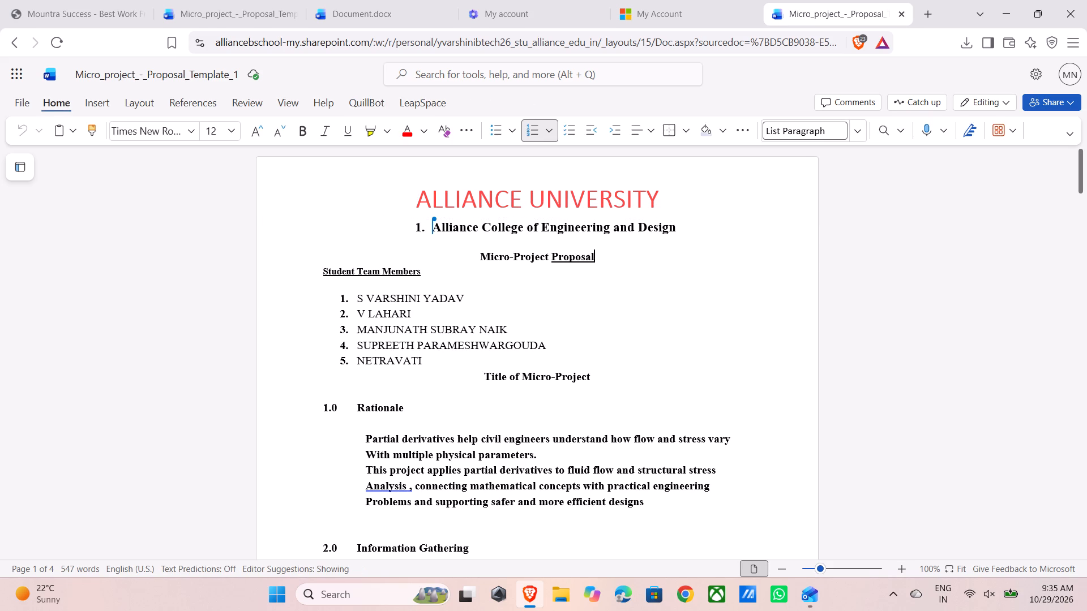
{"action": "left_click_drag", "start_coordinate": [585, 261], "coordinate": [550, 265]}
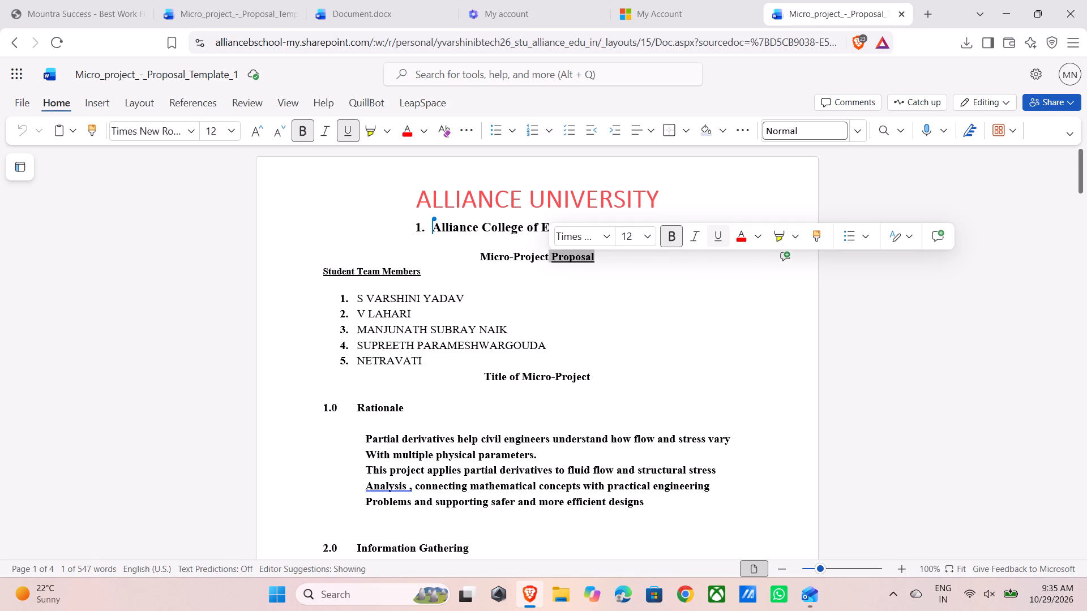
{"action": "left_click", "coordinate": [711, 235]}
{"action": "left_click", "coordinate": [611, 324]}
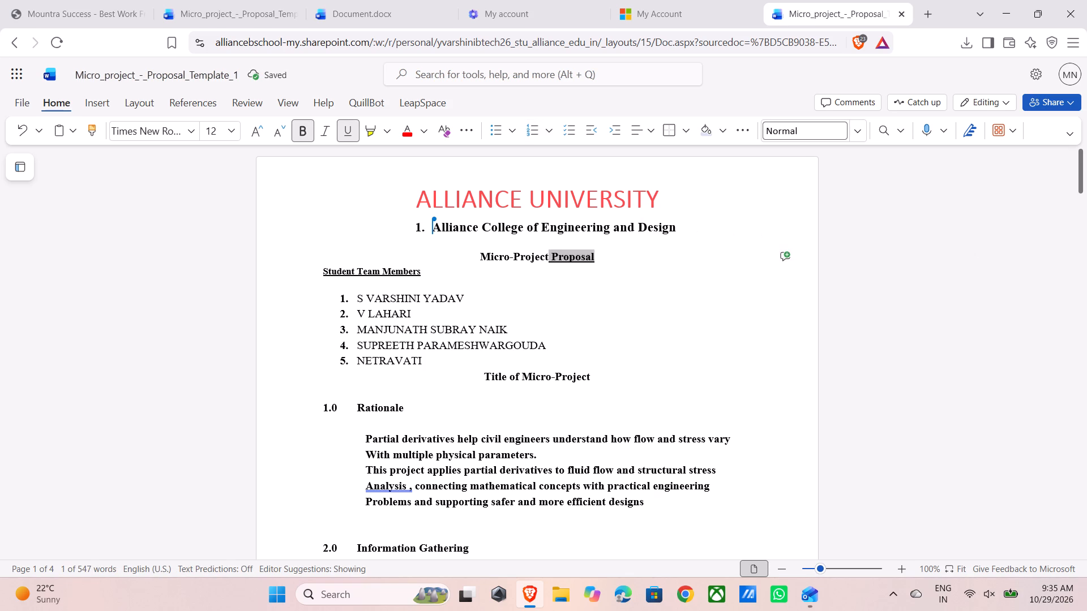
{"action": "left_click_drag", "start_coordinate": [595, 258], "coordinate": [581, 261]}
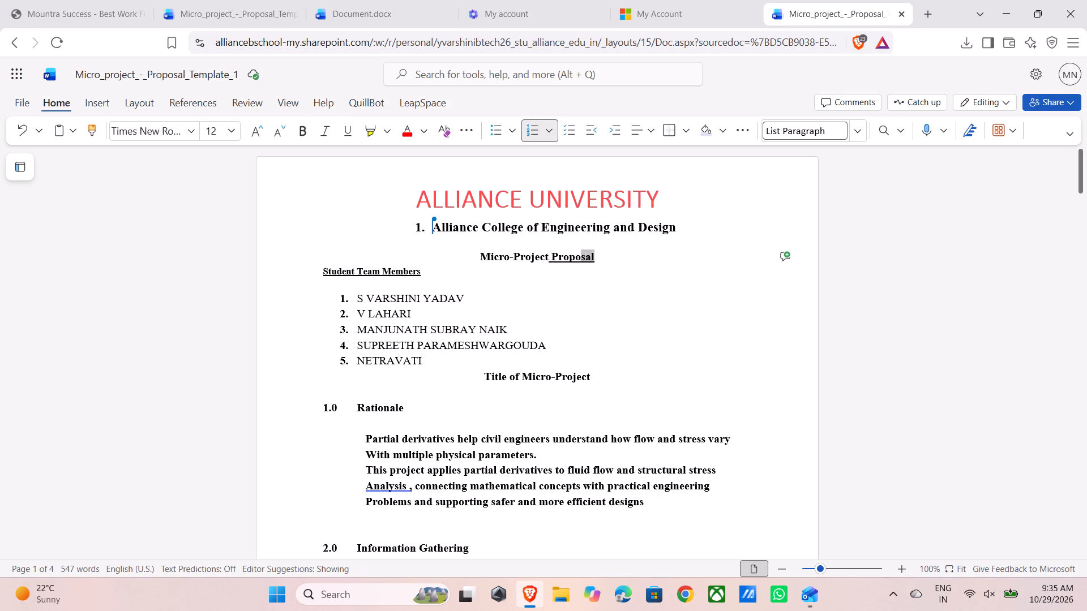
{"action": "left_click_drag", "start_coordinate": [581, 261], "coordinate": [553, 261]}
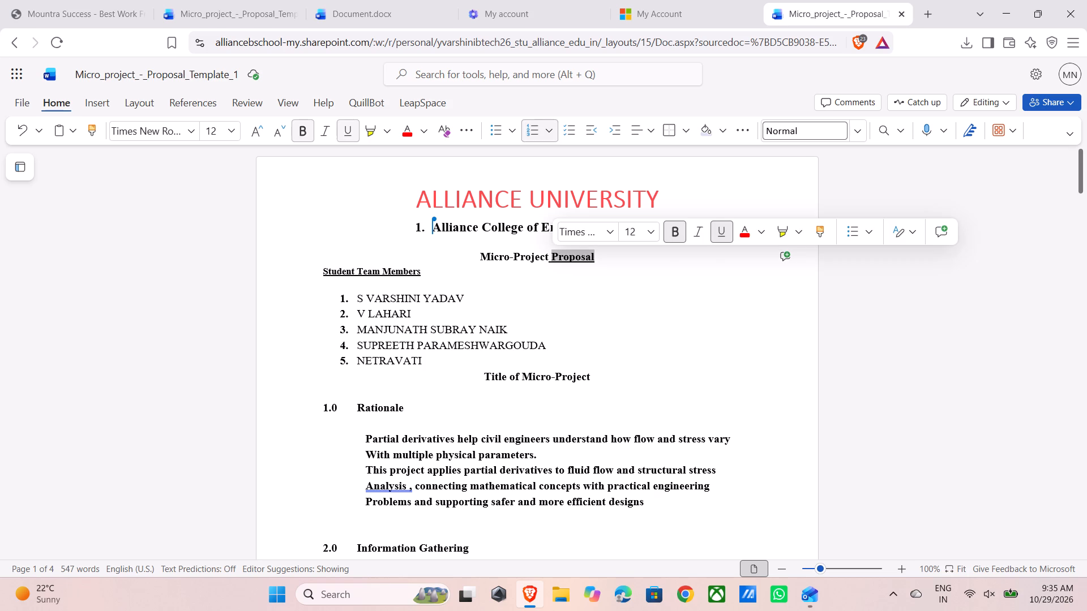
{"action": "left_click", "coordinate": [721, 229]}
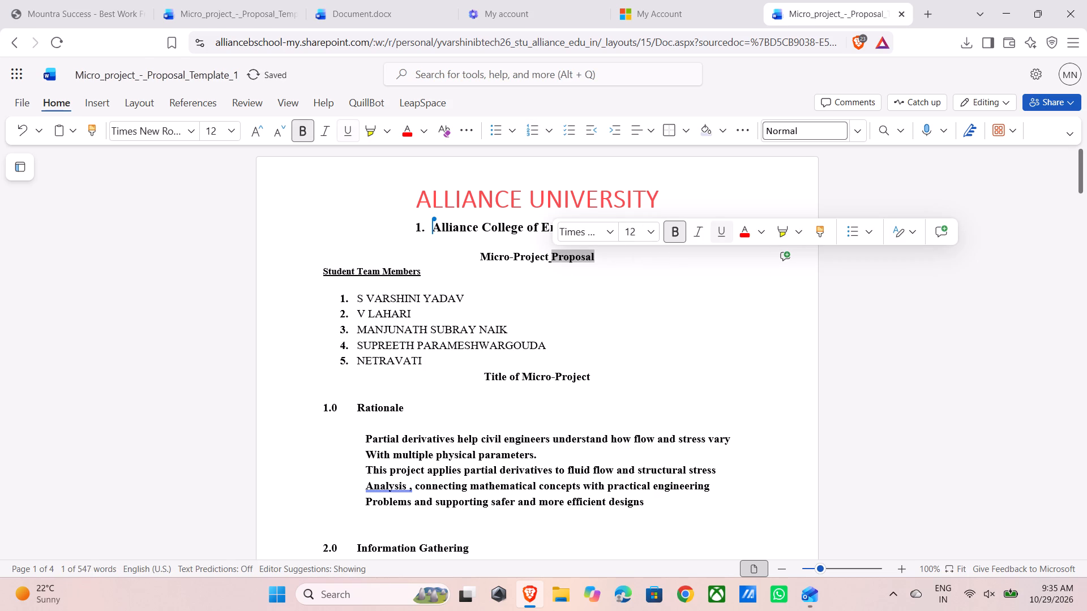
{"action": "left_click", "coordinate": [699, 316]}
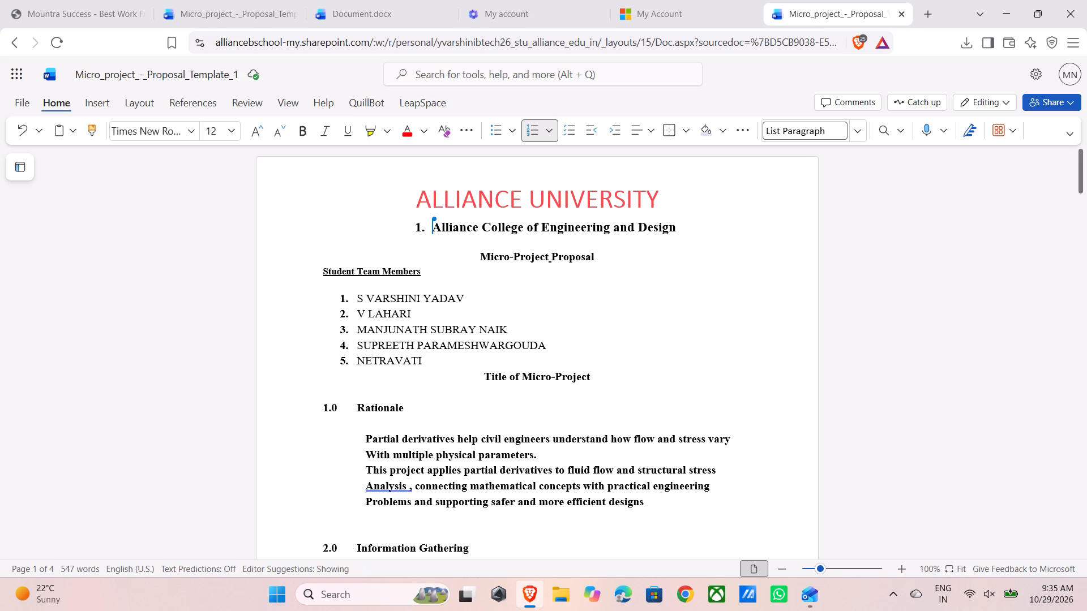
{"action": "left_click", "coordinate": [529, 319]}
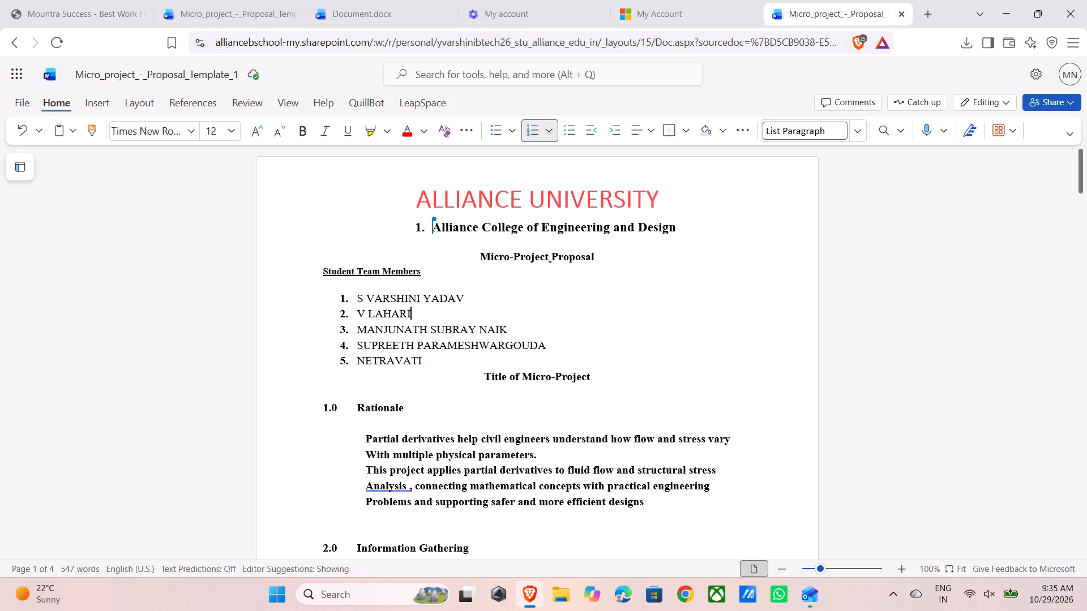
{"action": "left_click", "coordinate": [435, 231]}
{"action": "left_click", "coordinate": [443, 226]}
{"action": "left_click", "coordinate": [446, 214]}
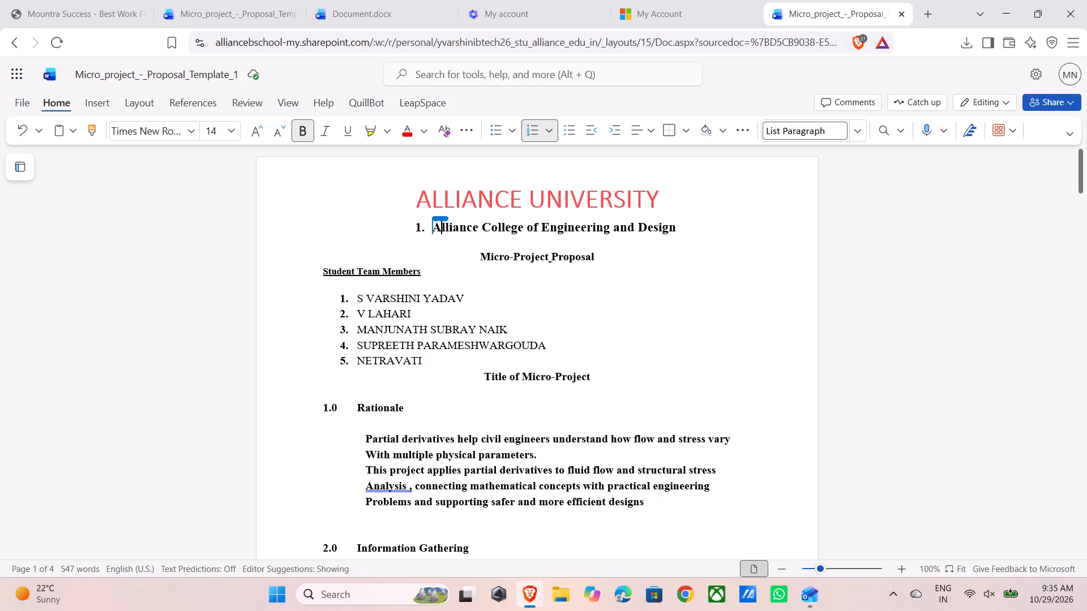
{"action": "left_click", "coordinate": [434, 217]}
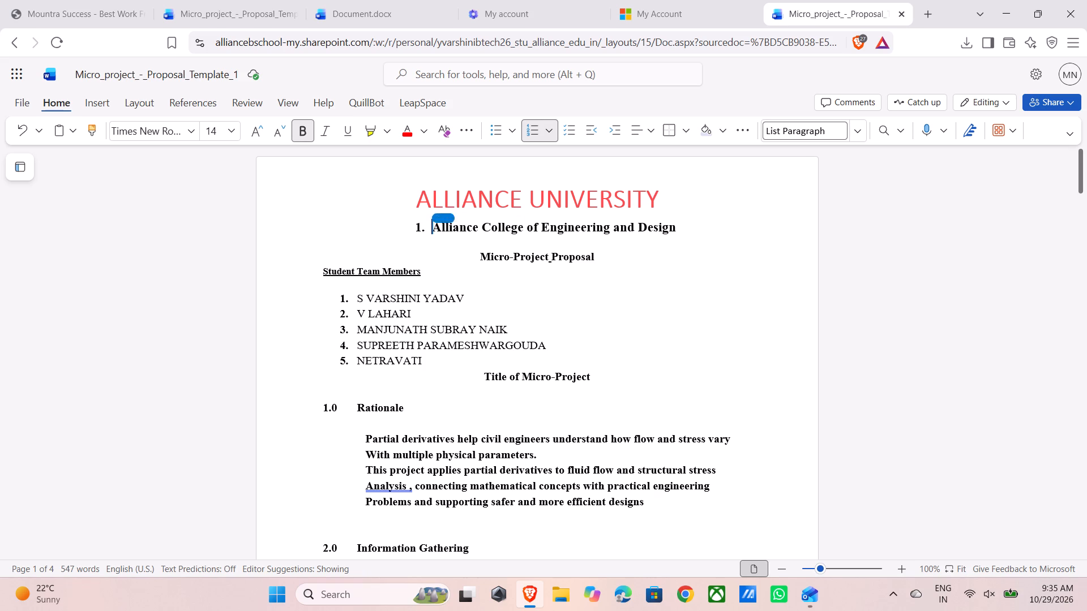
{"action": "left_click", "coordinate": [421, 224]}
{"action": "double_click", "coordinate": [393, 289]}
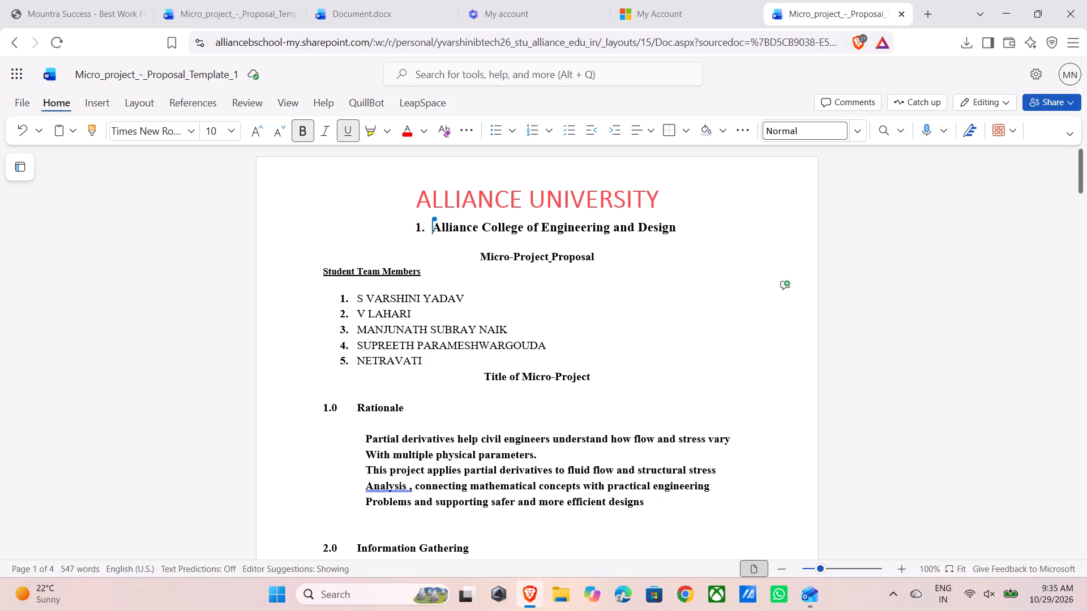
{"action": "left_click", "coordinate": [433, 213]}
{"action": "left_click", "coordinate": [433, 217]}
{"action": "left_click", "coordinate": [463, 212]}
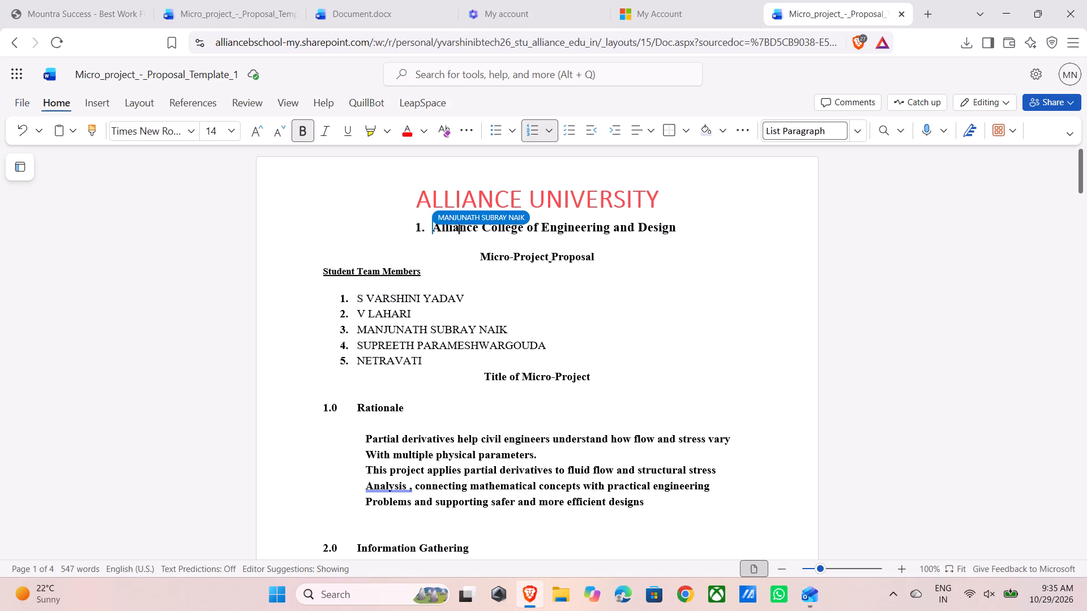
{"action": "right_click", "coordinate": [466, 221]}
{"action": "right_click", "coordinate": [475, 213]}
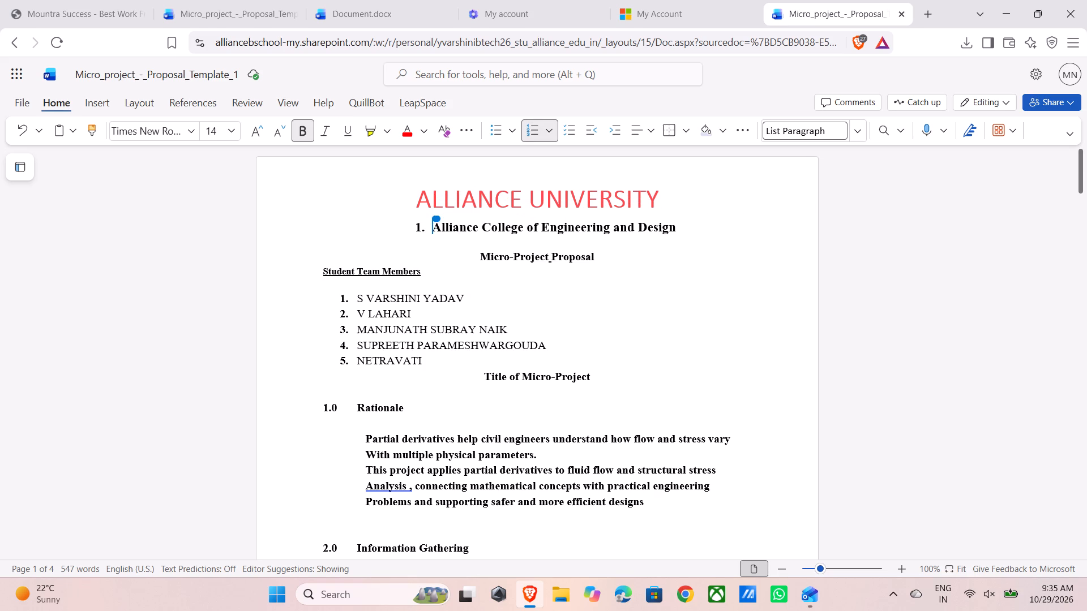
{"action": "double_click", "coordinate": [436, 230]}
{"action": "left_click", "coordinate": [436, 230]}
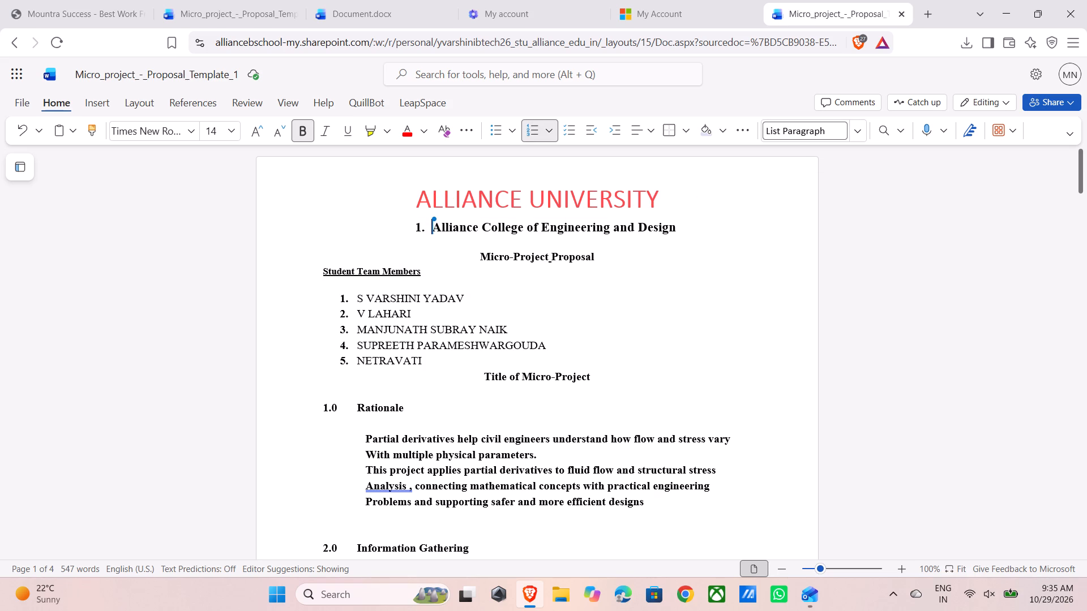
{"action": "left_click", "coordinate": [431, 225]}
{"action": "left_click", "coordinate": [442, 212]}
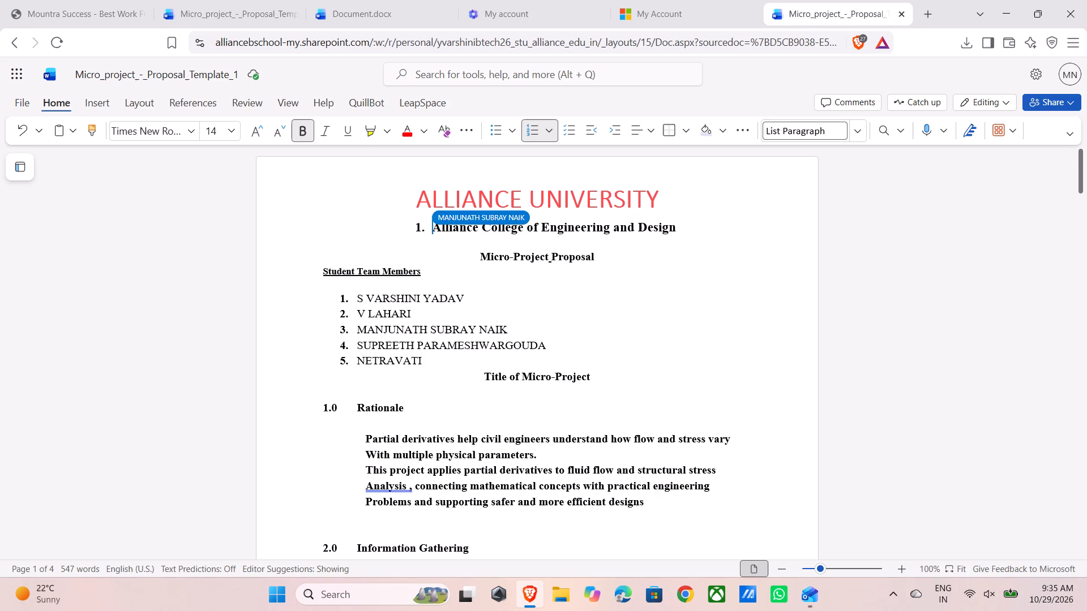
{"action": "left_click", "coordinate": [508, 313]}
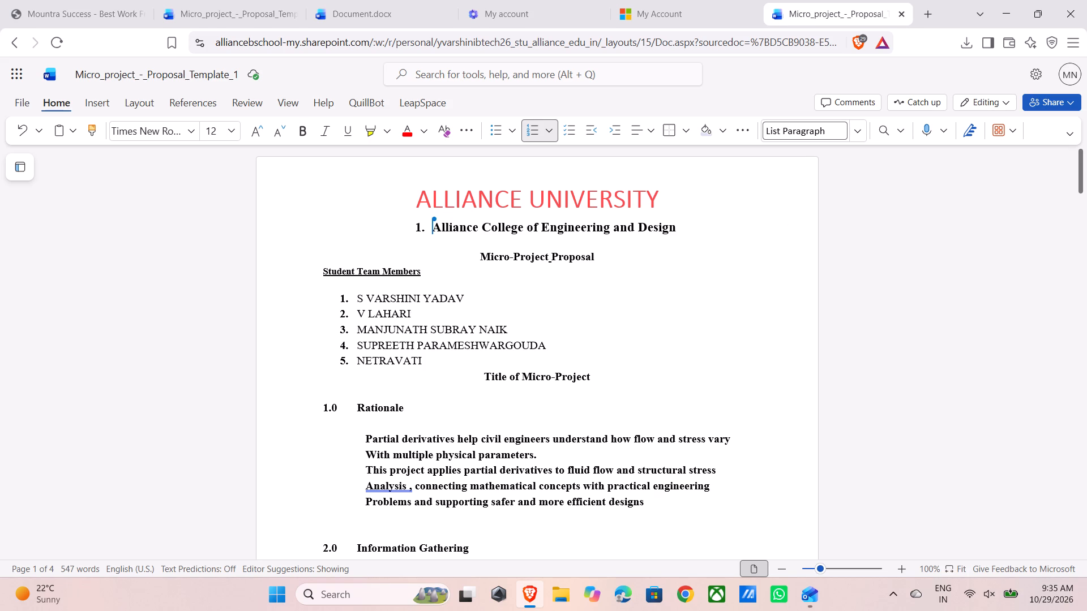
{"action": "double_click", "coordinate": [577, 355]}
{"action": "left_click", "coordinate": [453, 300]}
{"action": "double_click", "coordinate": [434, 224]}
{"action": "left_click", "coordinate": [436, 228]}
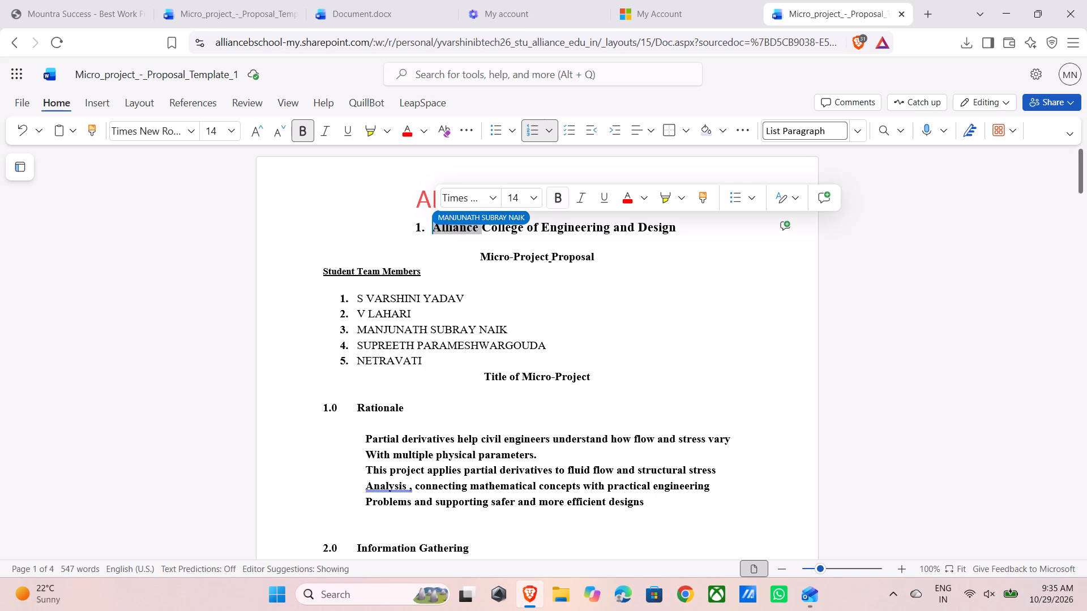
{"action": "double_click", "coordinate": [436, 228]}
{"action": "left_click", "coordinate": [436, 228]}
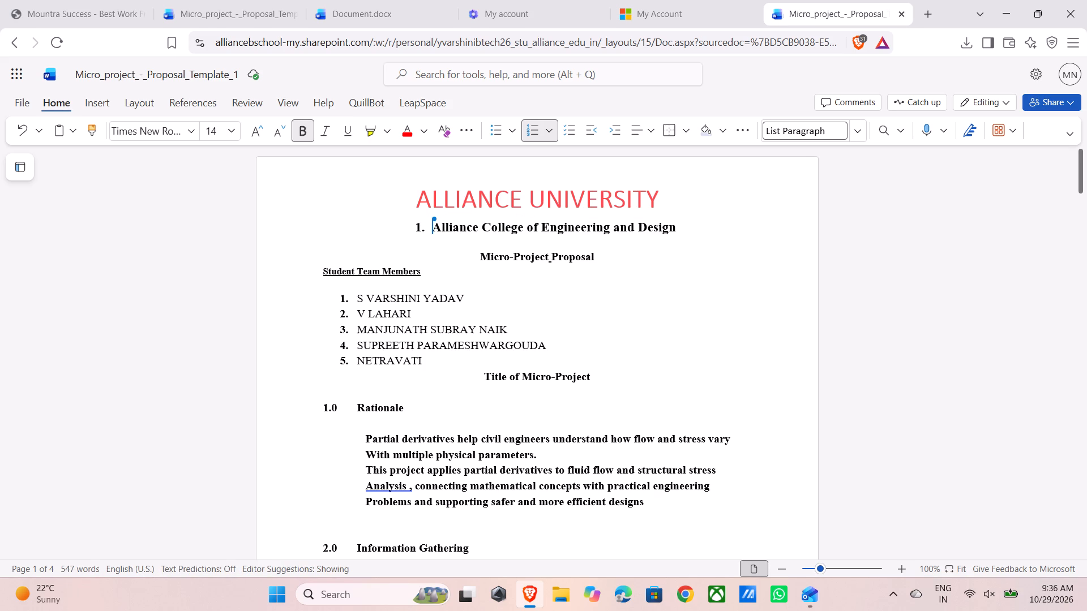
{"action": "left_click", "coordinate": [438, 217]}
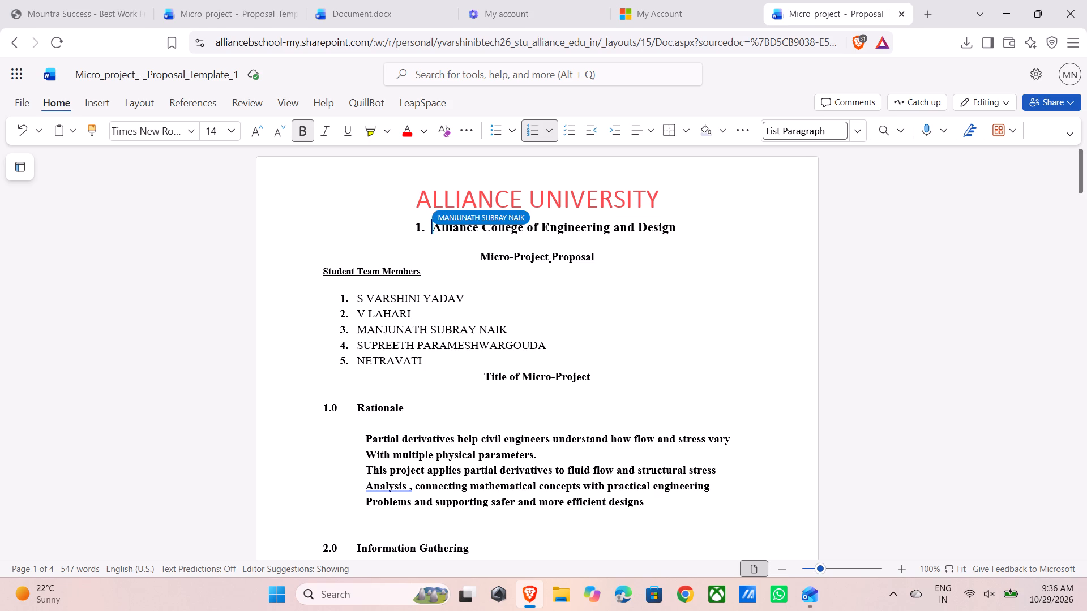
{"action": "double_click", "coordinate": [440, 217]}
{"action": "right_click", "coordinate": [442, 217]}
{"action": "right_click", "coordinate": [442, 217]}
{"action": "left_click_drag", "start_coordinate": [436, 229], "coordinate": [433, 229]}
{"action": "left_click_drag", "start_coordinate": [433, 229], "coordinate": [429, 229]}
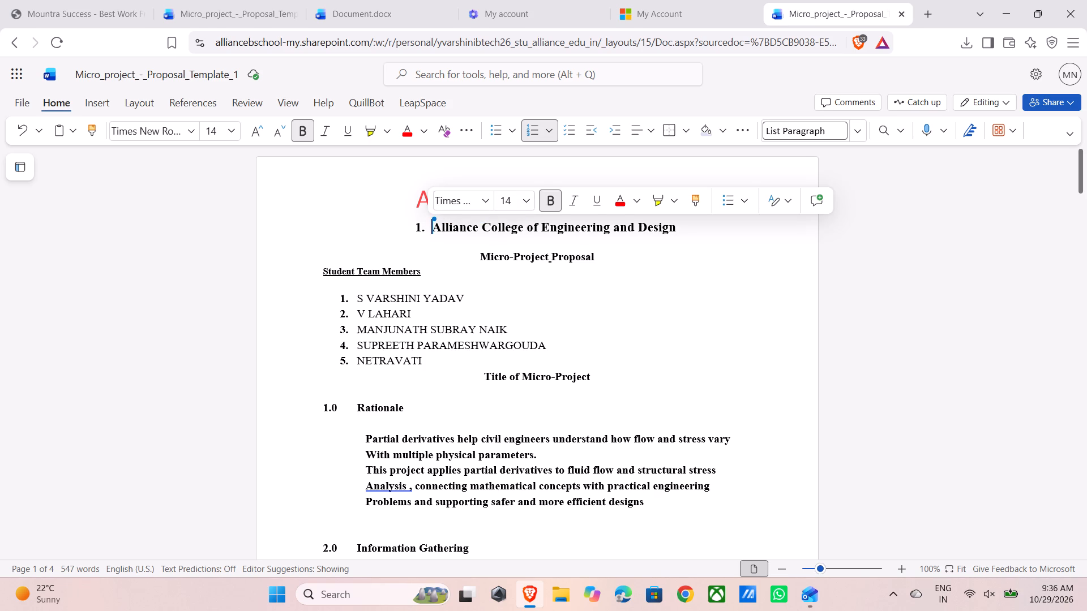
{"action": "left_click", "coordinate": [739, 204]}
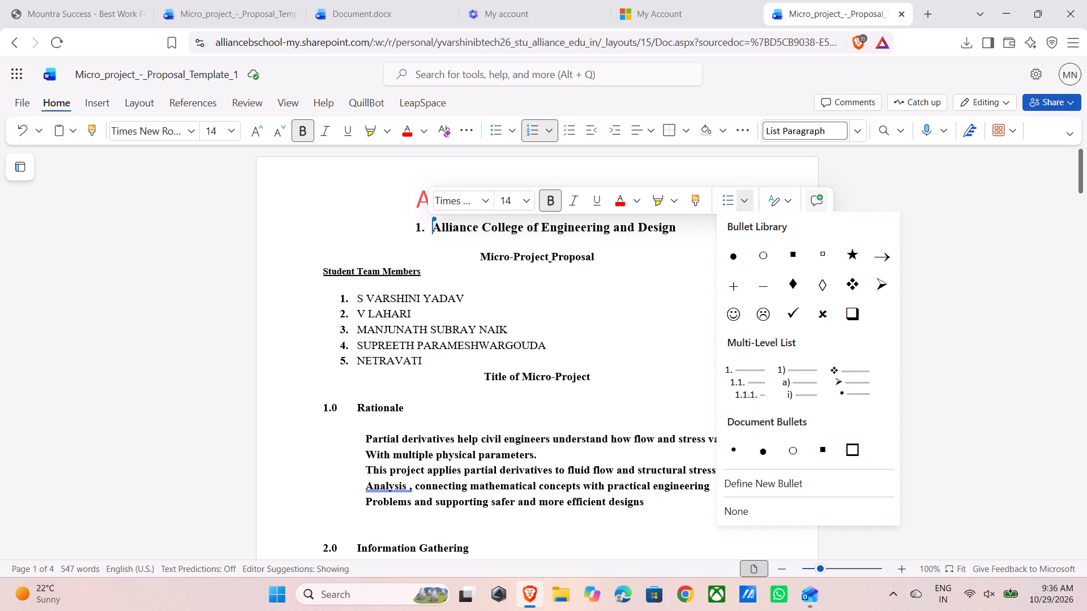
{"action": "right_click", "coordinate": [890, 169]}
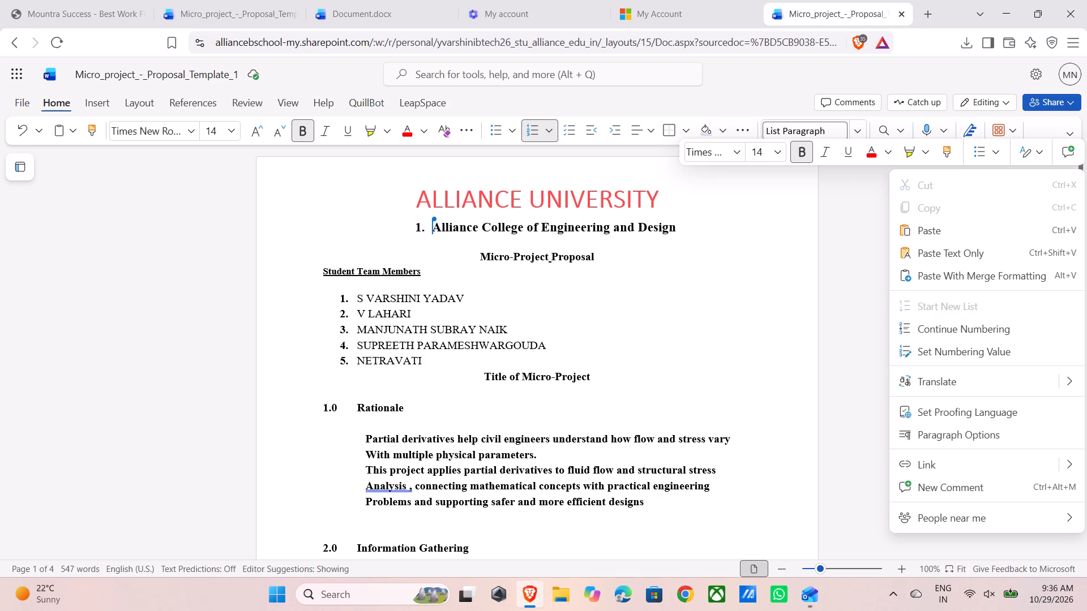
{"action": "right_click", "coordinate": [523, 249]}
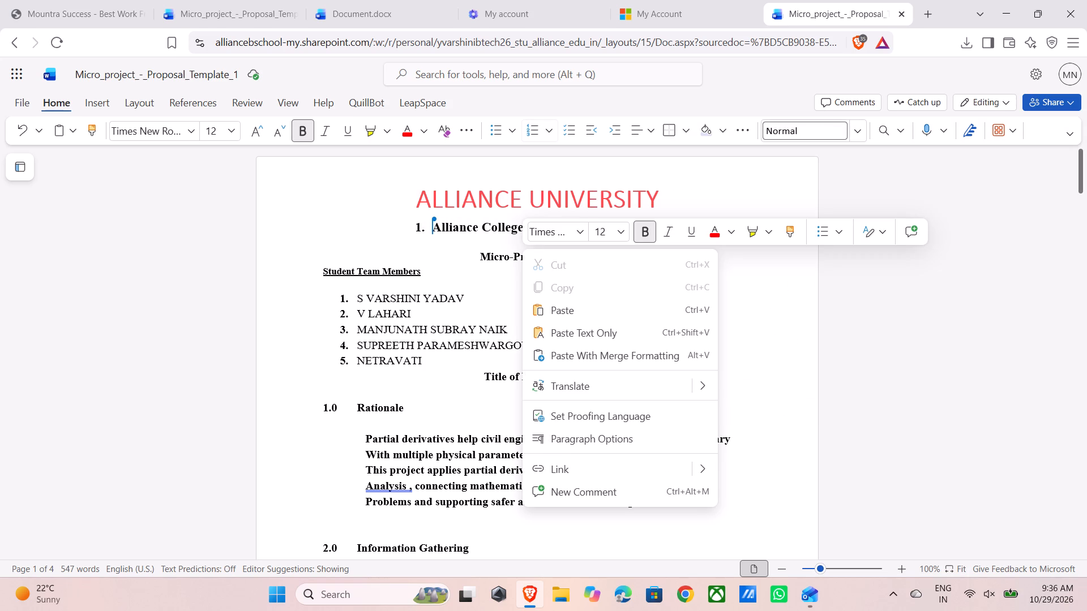
Remove the list number in front of the Alliance College of Engineering and Design heading.
{"action": "double_click", "coordinate": [433, 230]}
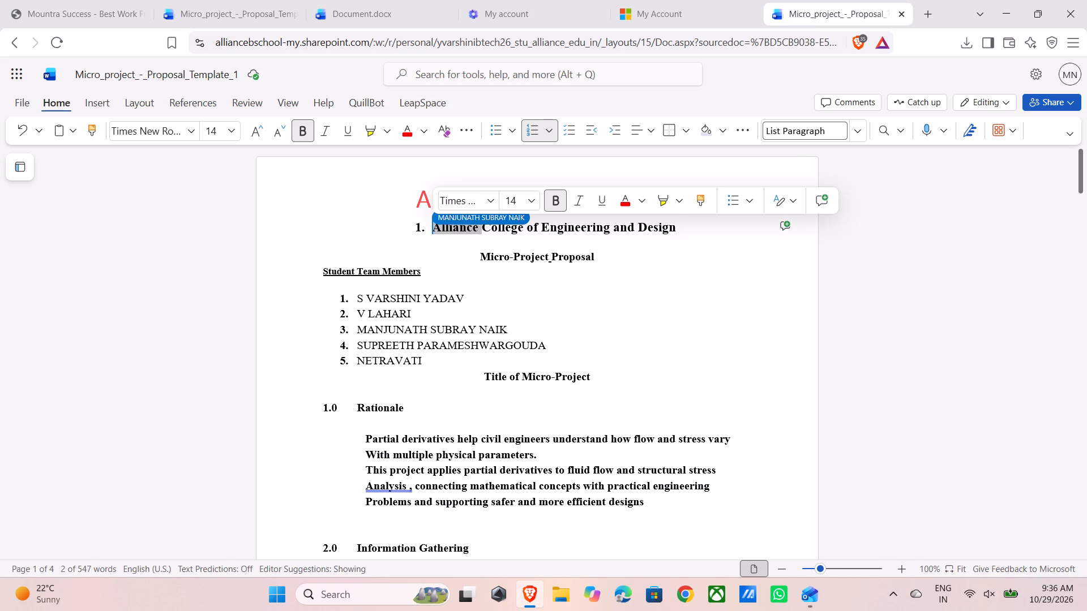
{"action": "double_click", "coordinate": [433, 230]}
{"action": "double_click", "coordinate": [433, 230]}
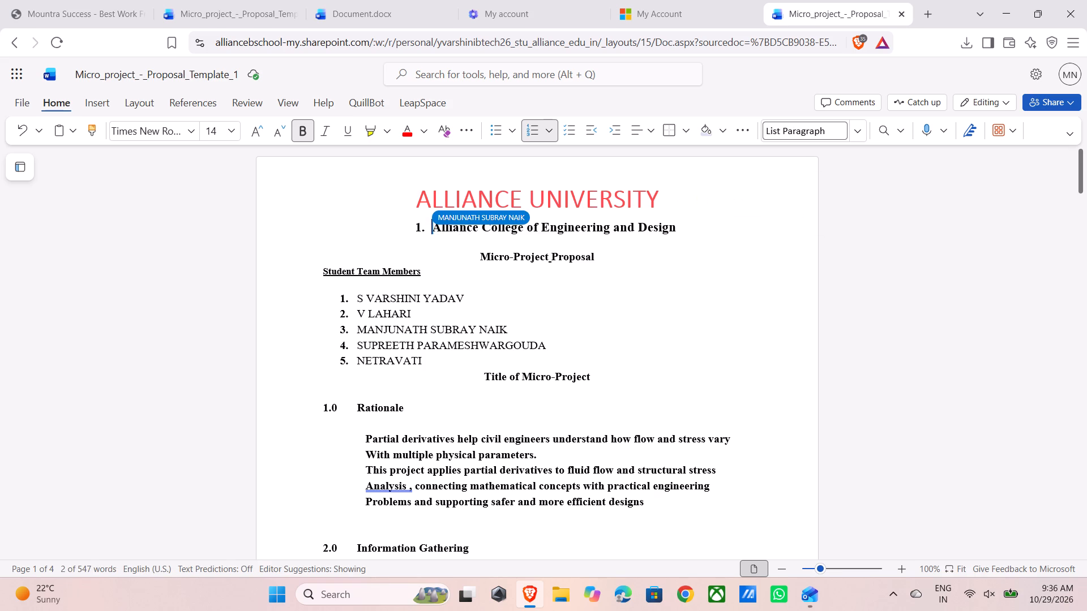
{"action": "left_click", "coordinate": [433, 230]}
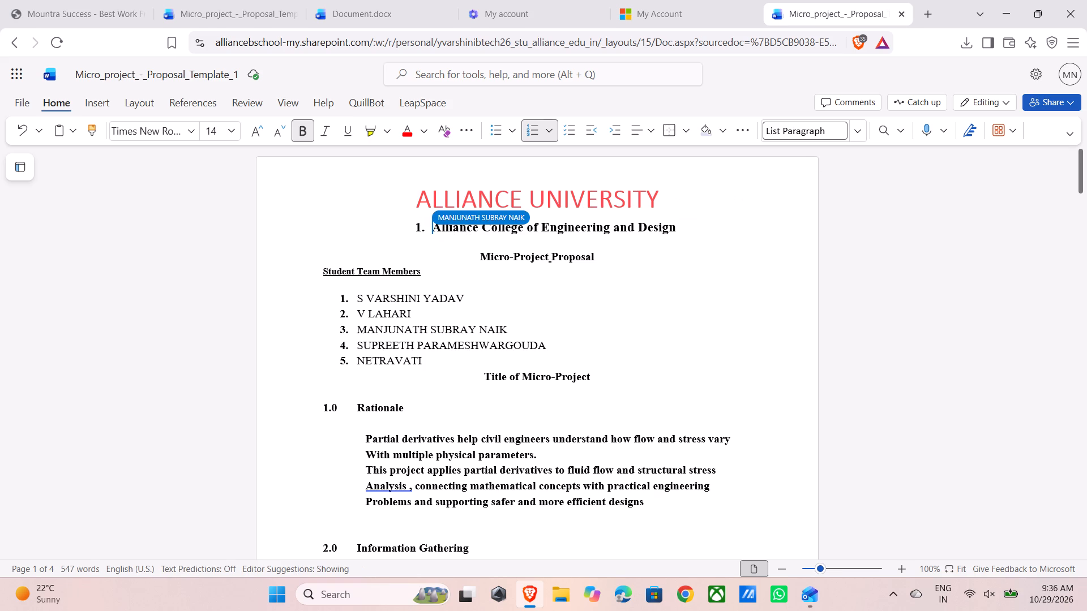
{"action": "key", "text": "BackSpace"}
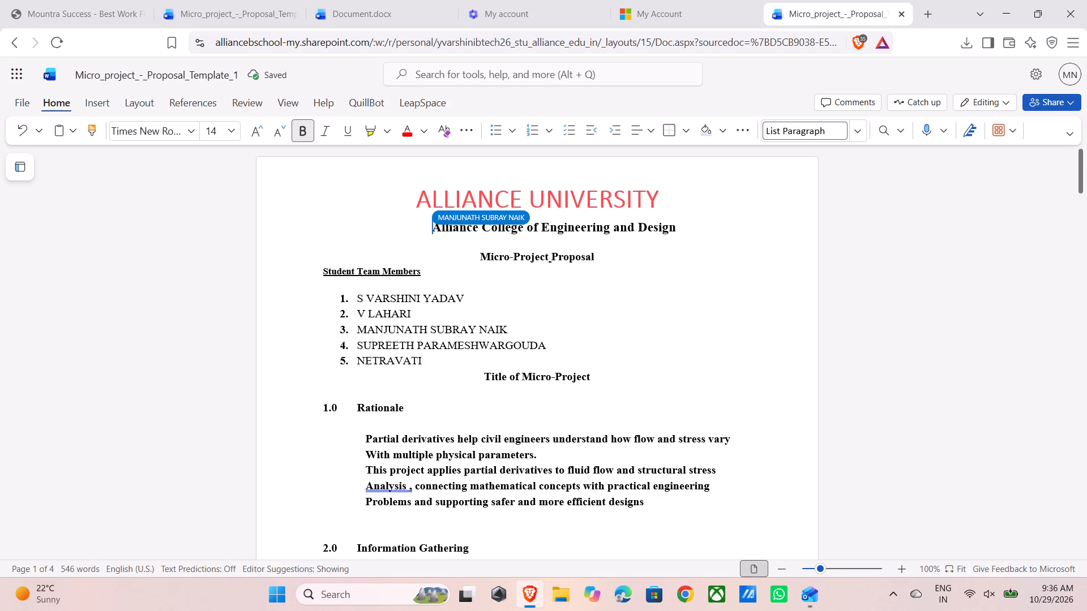
Return to the Word home page and reopen Micro_project_-_Proposal_Template_1 from the recent documents.
{"action": "left_click", "coordinate": [3, 33]}
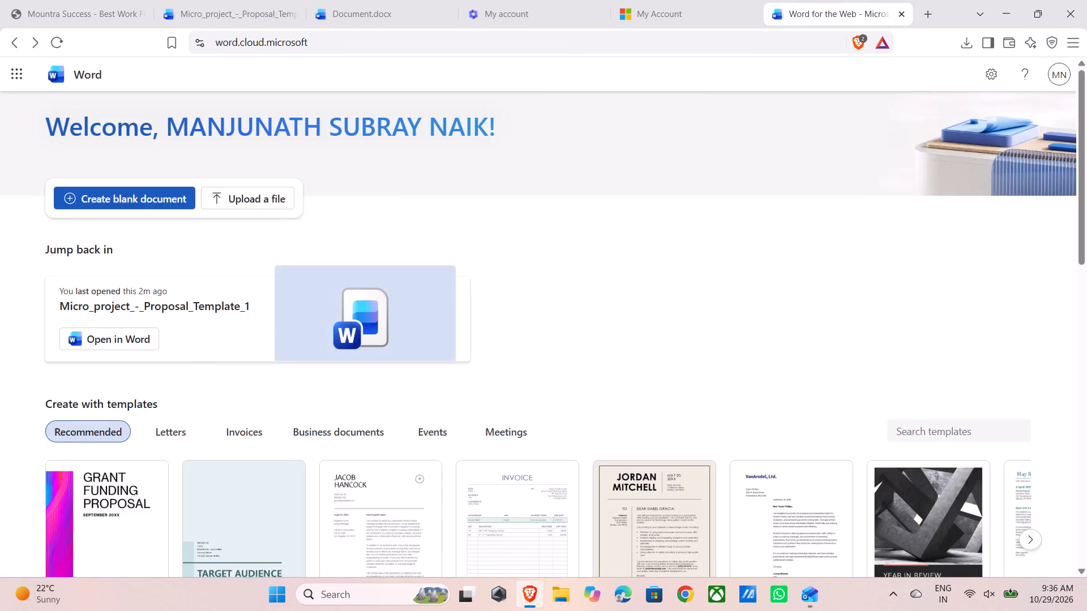
{"action": "scroll", "coordinate": [157, 405], "scroll_direction": "down", "scroll_amount": 15}
{"action": "scroll", "coordinate": [179, 151], "scroll_direction": "up", "scroll_amount": 4}
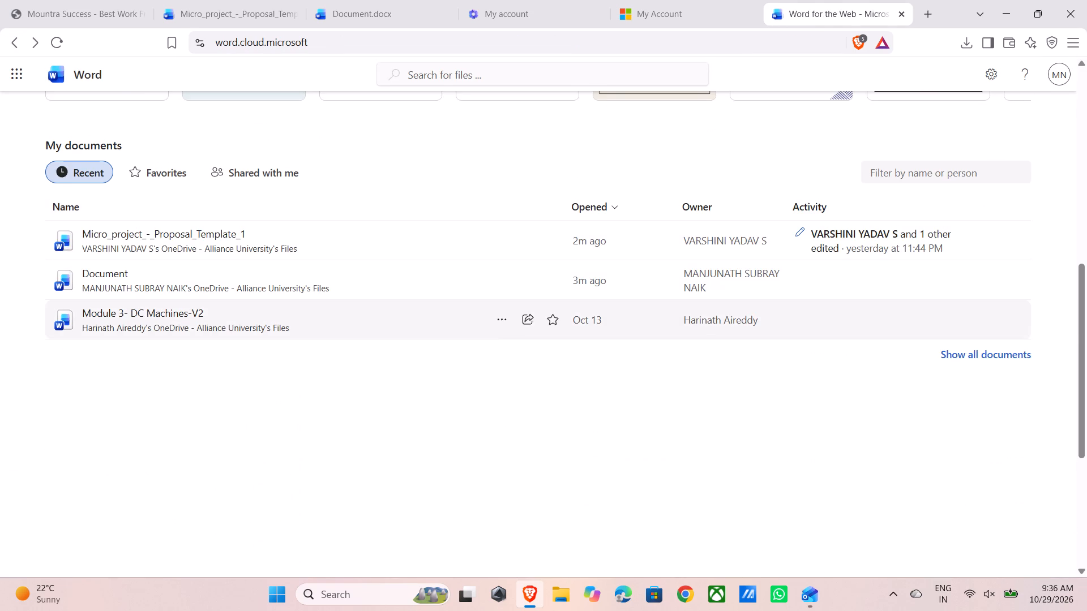
{"action": "left_click", "coordinate": [218, 244]}
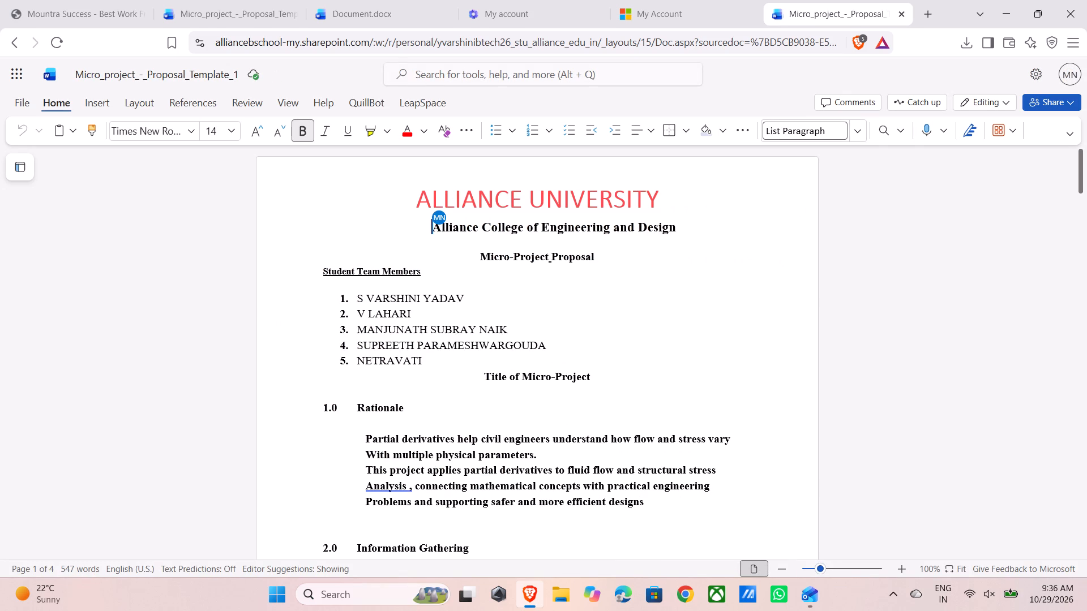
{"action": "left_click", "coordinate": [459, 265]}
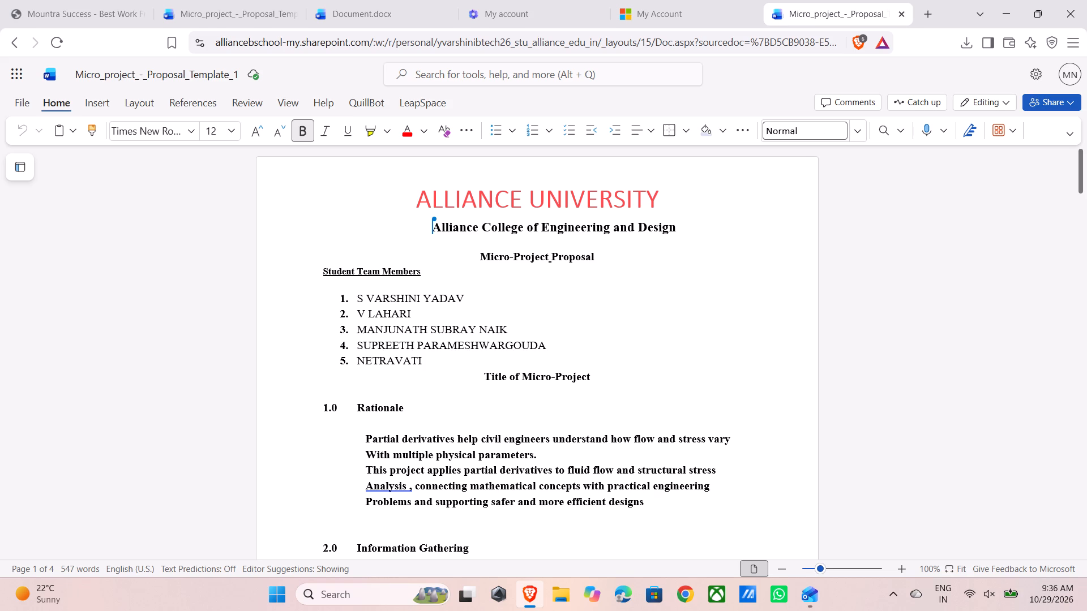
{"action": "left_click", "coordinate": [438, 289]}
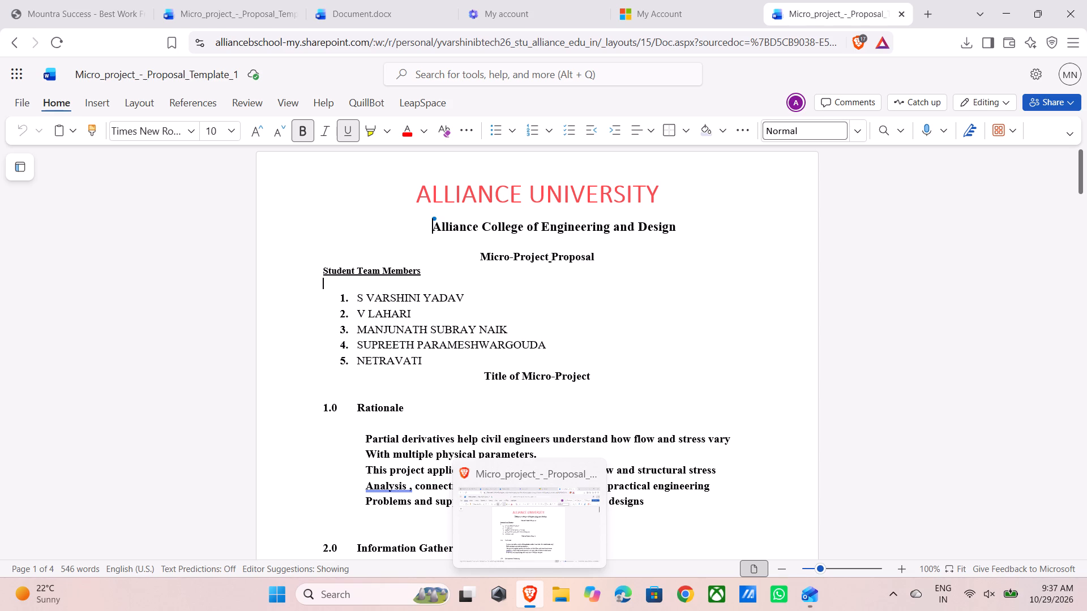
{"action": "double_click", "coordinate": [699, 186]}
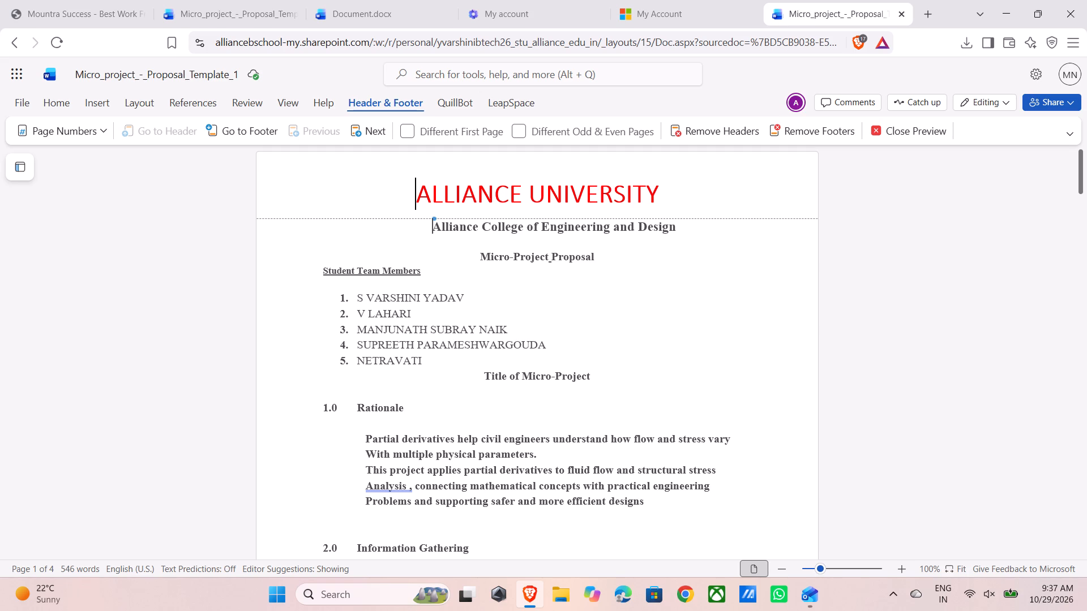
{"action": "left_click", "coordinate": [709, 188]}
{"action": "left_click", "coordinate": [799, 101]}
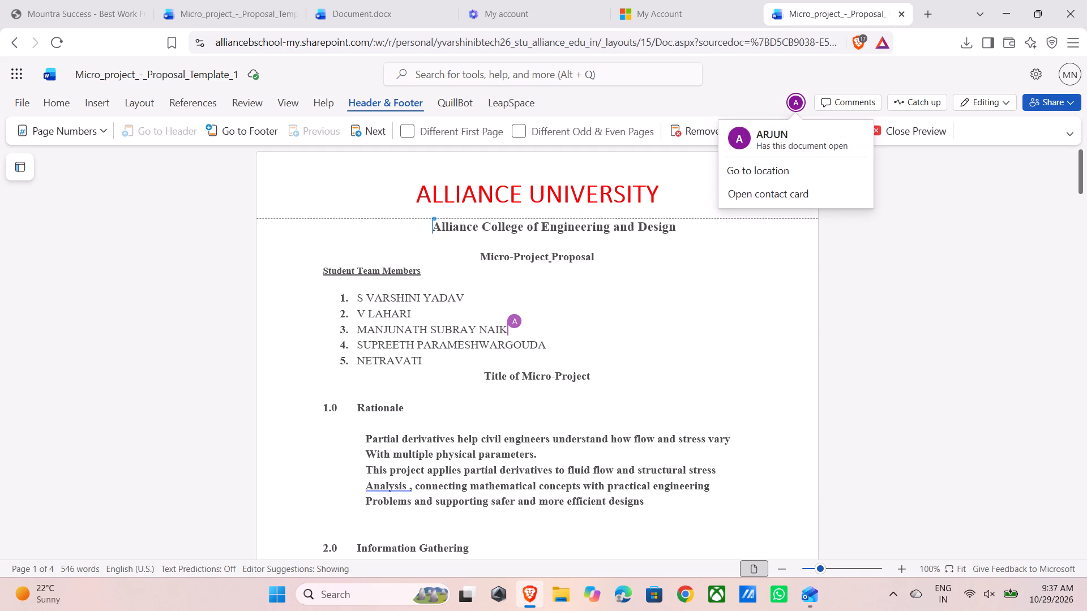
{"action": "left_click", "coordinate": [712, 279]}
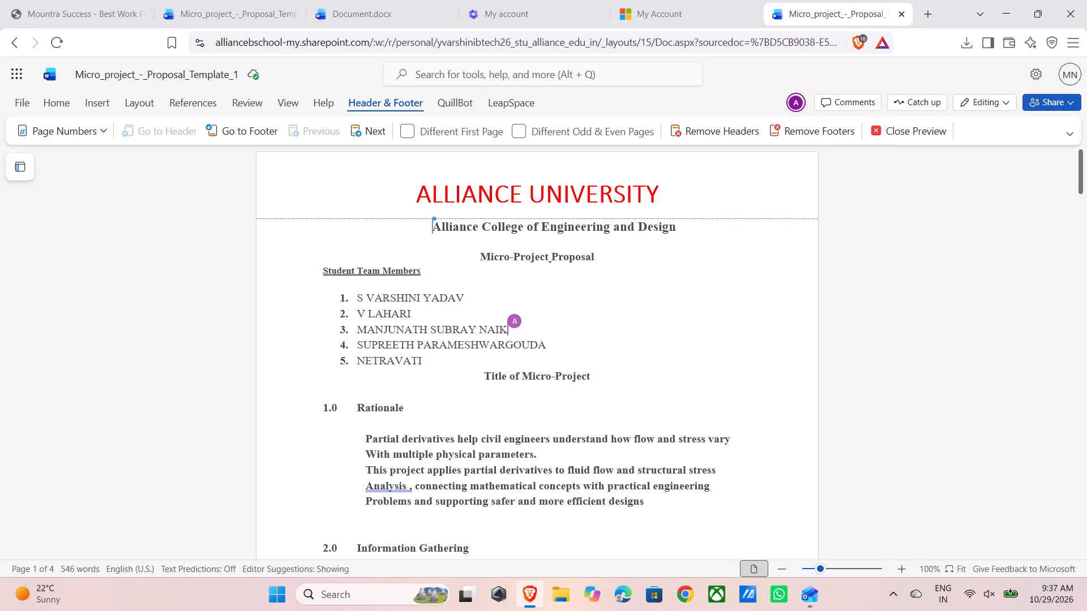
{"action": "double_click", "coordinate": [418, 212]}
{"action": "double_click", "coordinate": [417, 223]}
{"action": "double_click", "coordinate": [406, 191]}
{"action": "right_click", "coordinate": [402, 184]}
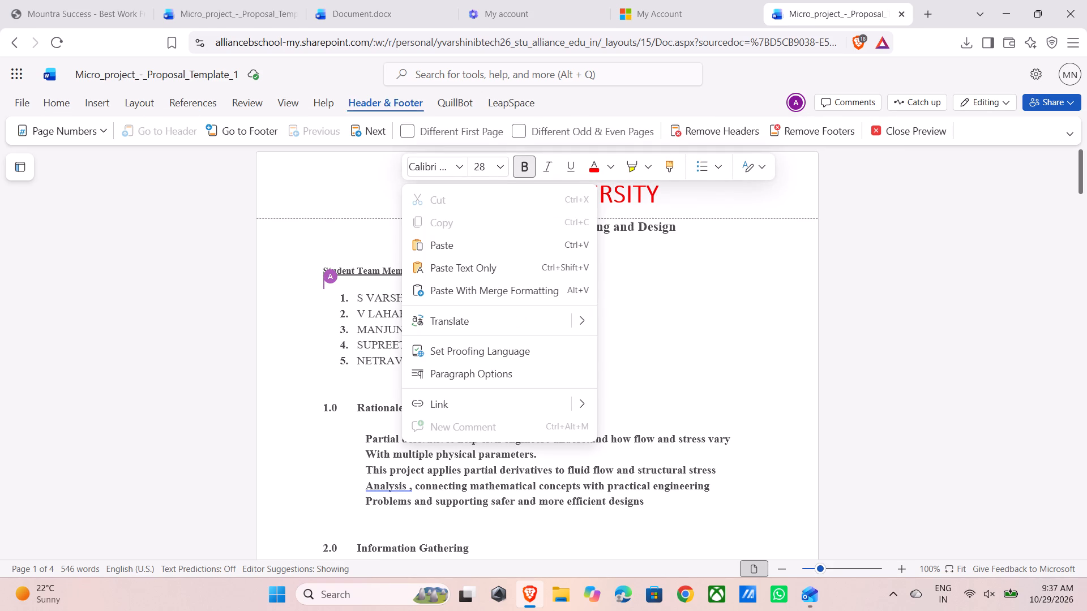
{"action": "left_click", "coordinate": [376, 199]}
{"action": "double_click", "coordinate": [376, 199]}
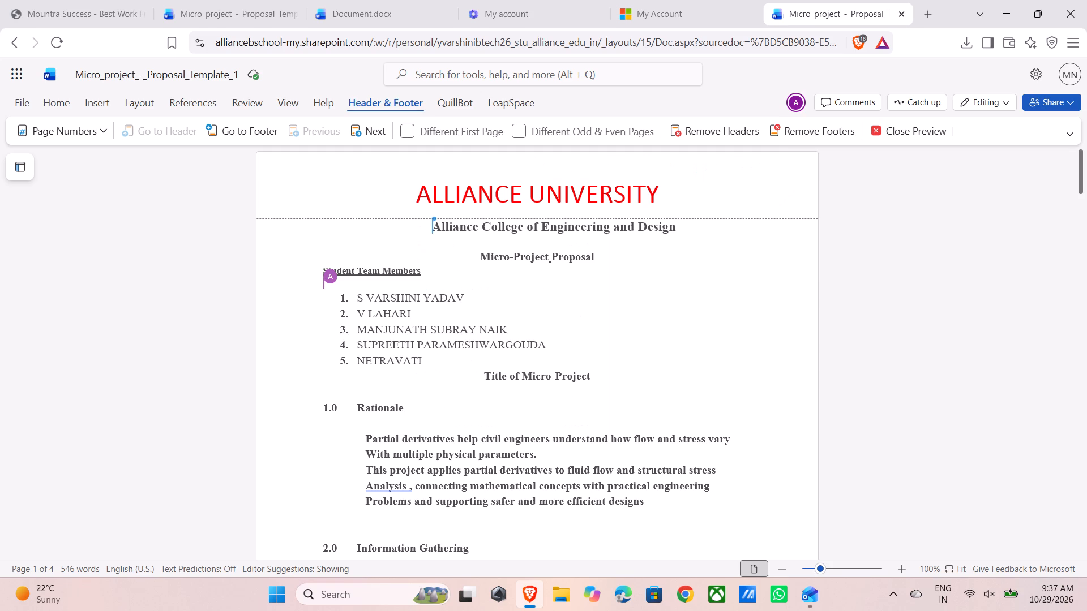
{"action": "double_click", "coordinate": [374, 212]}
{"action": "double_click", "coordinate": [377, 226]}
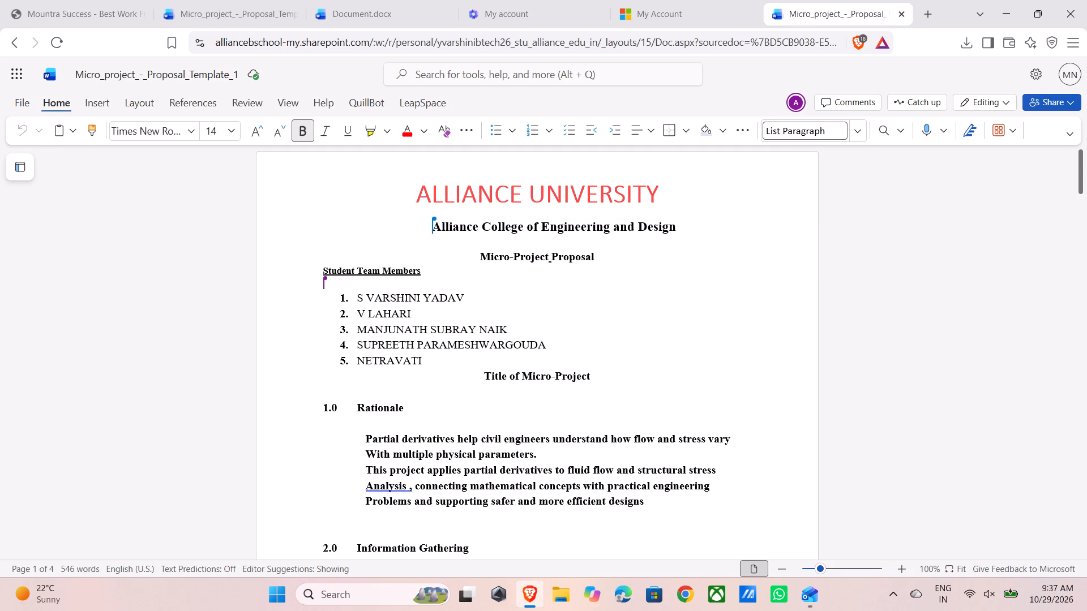
Open the page header for editing and delete the whole red ALLIANCE UNIVERSITY heading text.
{"action": "double_click", "coordinate": [674, 191]}
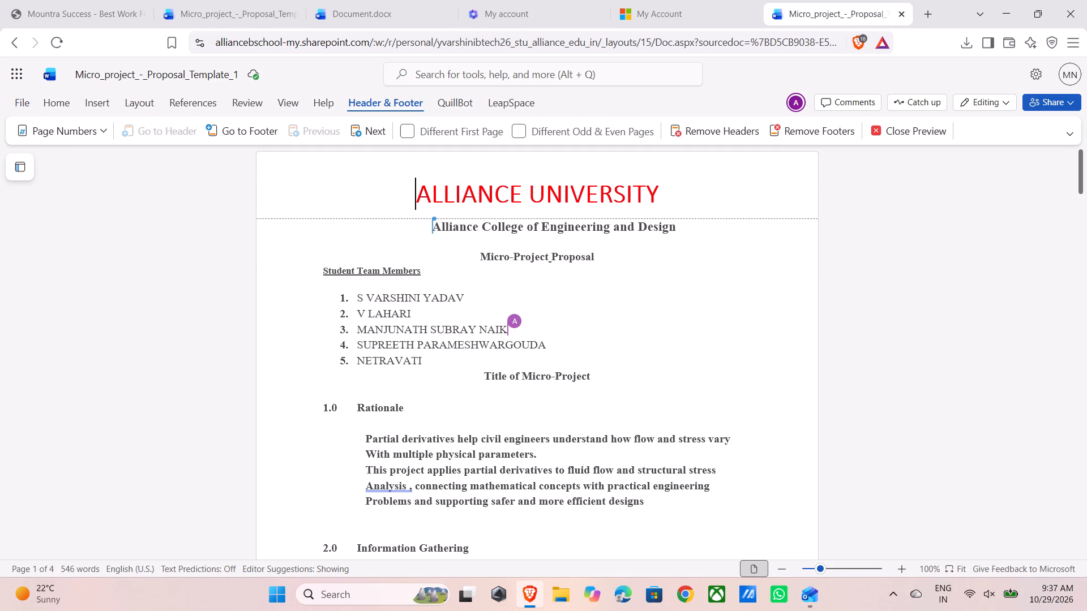
{"action": "key", "text": "BackSpace"}
{"action": "key", "text": "BackSpace"}
{"action": "key", "text": "BackSpace"}
{"action": "left_click", "coordinate": [661, 188]}
{"action": "left_click", "coordinate": [661, 188]}
{"action": "key", "text": "BackSpace"}
{"action": "key", "text": "BackSpace"}
{"action": "key", "text": "BackSpace"}
{"action": "key", "text": "BackSpace"}
{"action": "key", "text": "BackSpace"}
{"action": "key", "text": "BackSpace"}
{"action": "key", "text": "BackSpace"}
{"action": "key", "text": "BackSpace"}
{"action": "key", "text": "BackSpace"}
{"action": "key", "text": "BackSpace"}
{"action": "key", "text": "BackSpace"}
{"action": "key", "text": "BackSpace"}
{"action": "key", "text": "BackSpace"}
{"action": "key", "text": "BackSpace"}
{"action": "key", "text": "BackSpace"}
{"action": "key", "text": "BackSpace"}
{"action": "key", "text": "BackSpace"}
{"action": "key", "text": "BackSpace"}
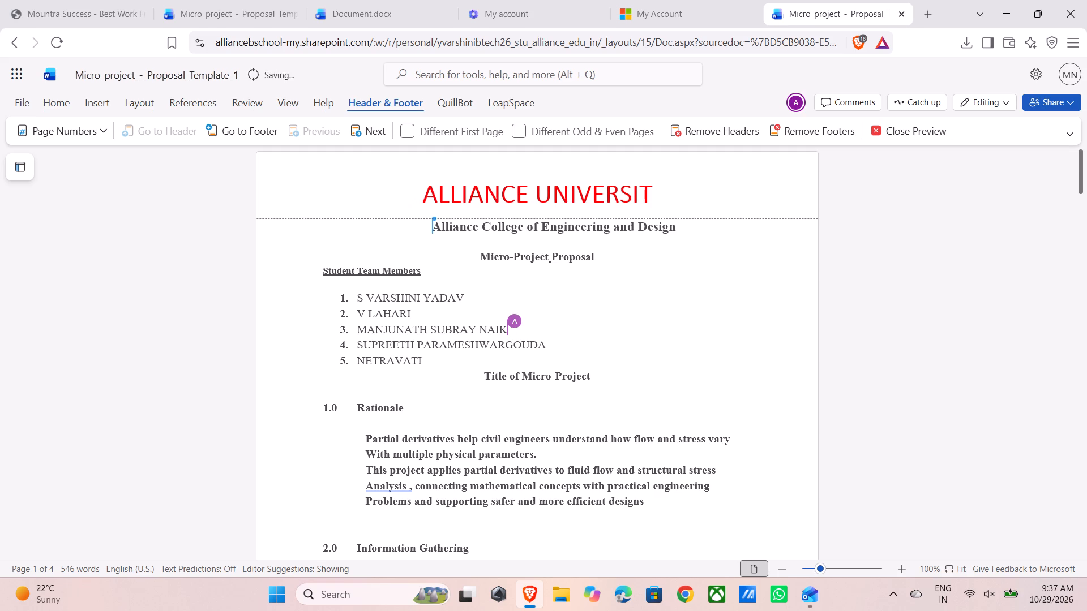
{"action": "key", "text": "BackSpace"}
{"action": "key", "text": "BackSpace"}
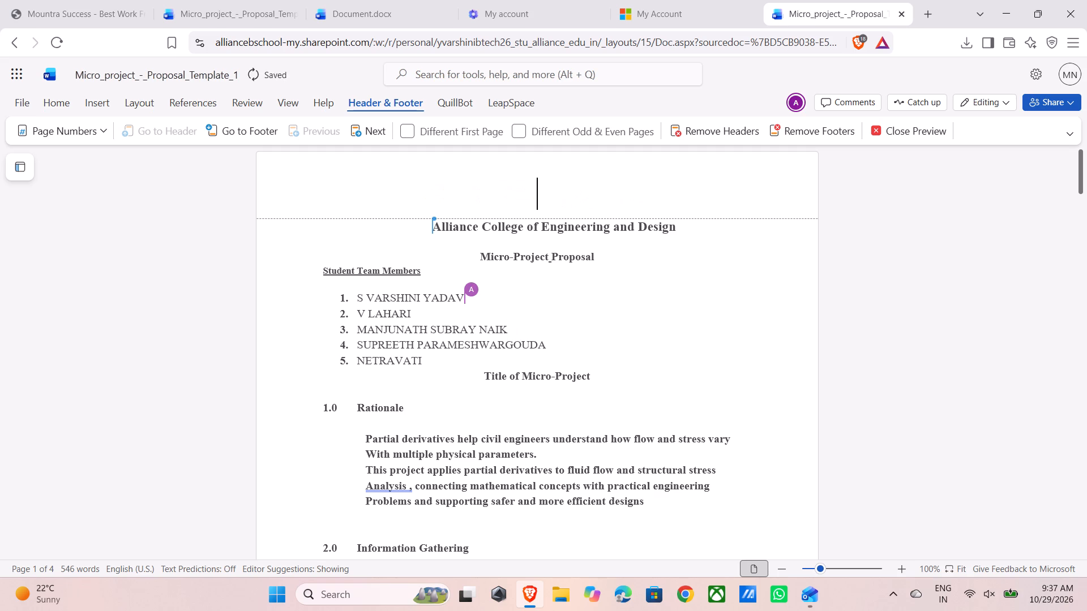
{"action": "key", "text": "BackSpace"}
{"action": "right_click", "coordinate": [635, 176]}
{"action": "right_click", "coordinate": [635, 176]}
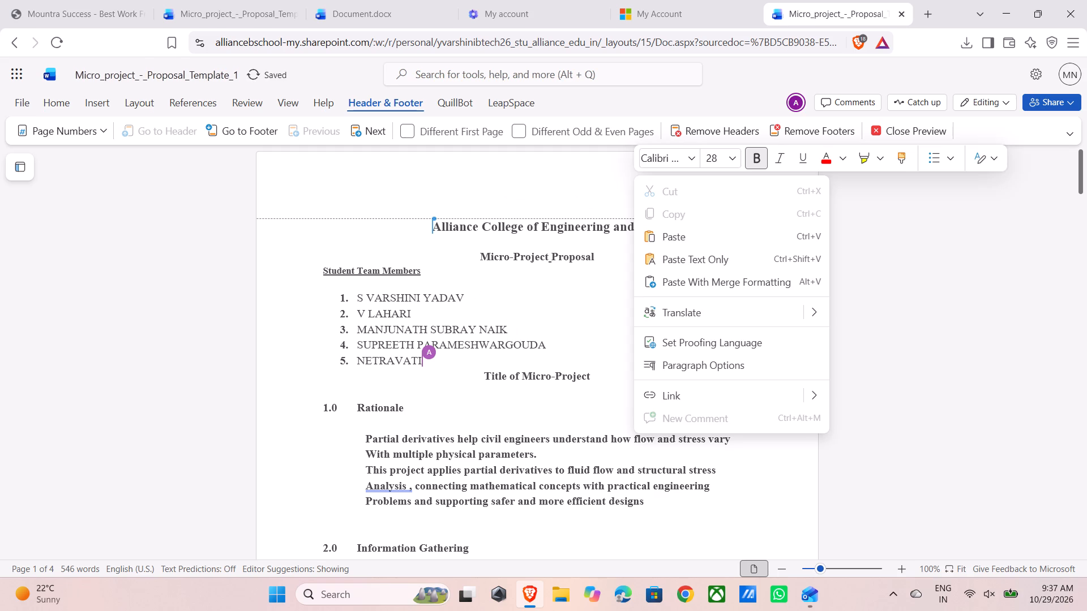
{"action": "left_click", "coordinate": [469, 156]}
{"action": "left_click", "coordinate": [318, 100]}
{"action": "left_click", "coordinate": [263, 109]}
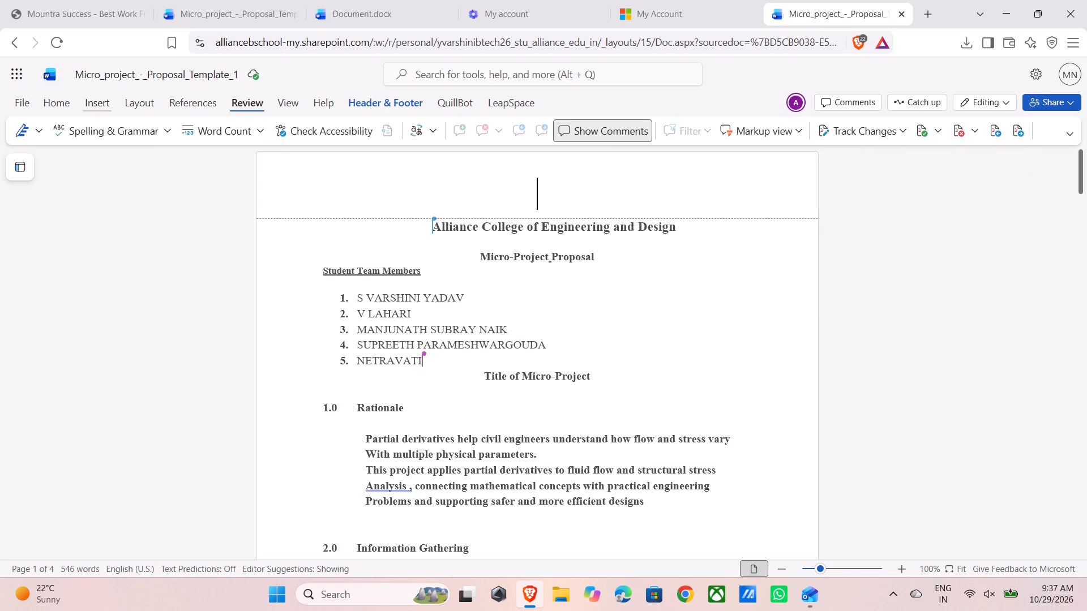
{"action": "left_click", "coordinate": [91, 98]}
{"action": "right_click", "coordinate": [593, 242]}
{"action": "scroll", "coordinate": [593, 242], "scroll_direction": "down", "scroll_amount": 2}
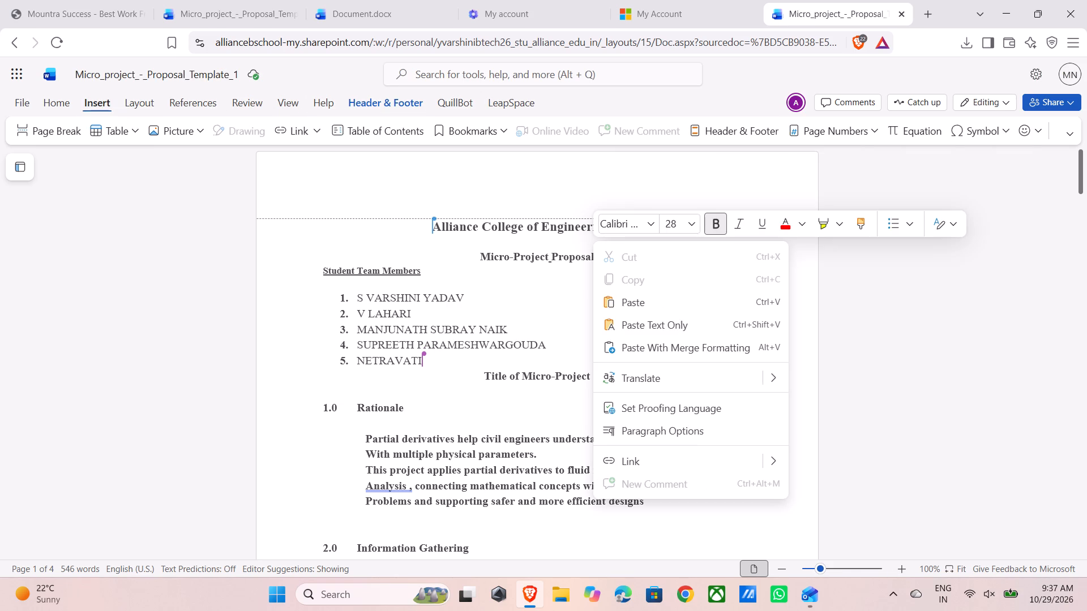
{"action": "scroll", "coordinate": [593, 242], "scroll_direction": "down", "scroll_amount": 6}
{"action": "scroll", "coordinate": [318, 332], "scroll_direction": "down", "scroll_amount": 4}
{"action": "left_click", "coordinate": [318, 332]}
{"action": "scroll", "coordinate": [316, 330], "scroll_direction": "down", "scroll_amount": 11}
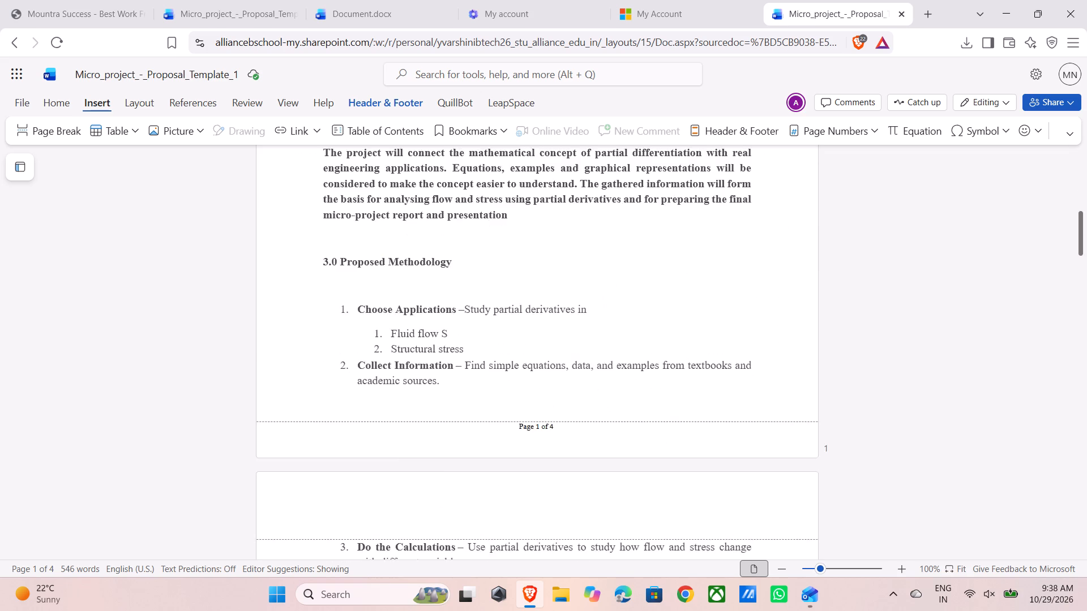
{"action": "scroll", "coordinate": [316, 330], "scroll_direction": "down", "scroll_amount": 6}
Apply the Normal style to the empty header line.
{"action": "right_click", "coordinate": [537, 192]}
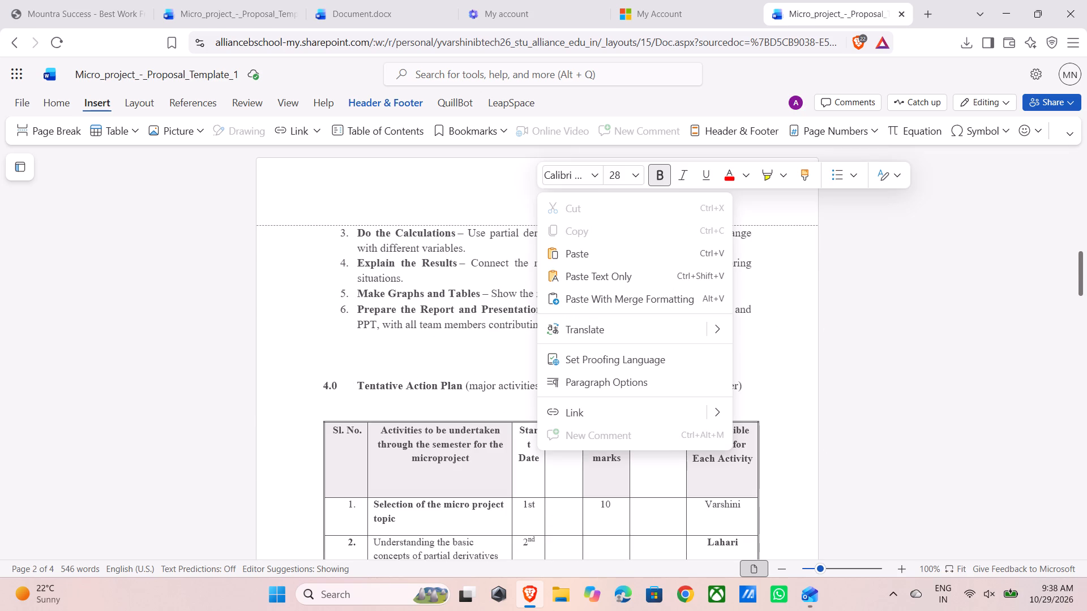
{"action": "left_click", "coordinate": [898, 175]}
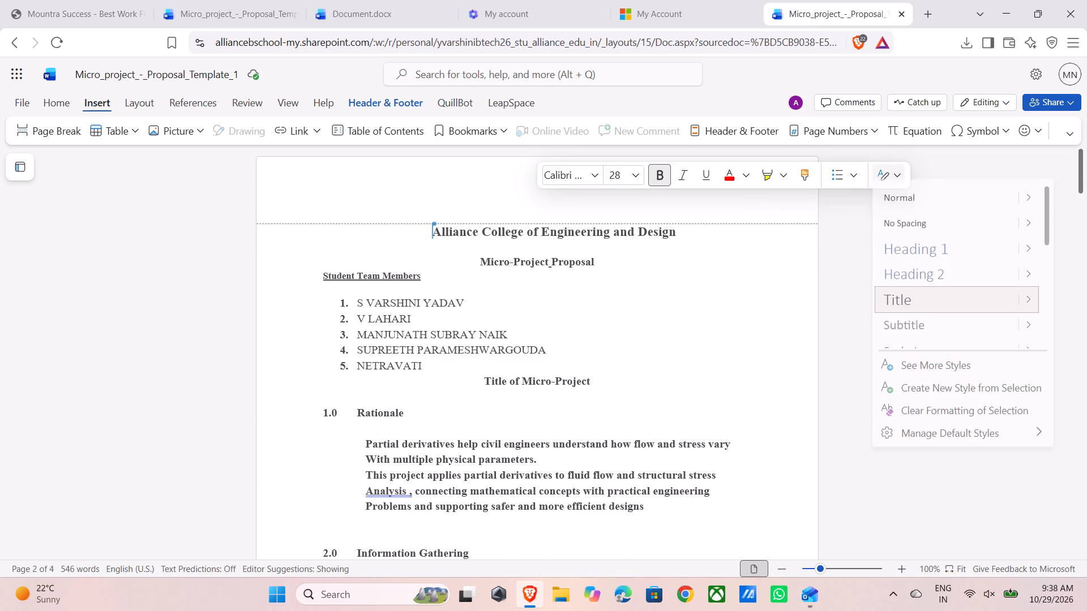
{"action": "left_click", "coordinate": [885, 201]}
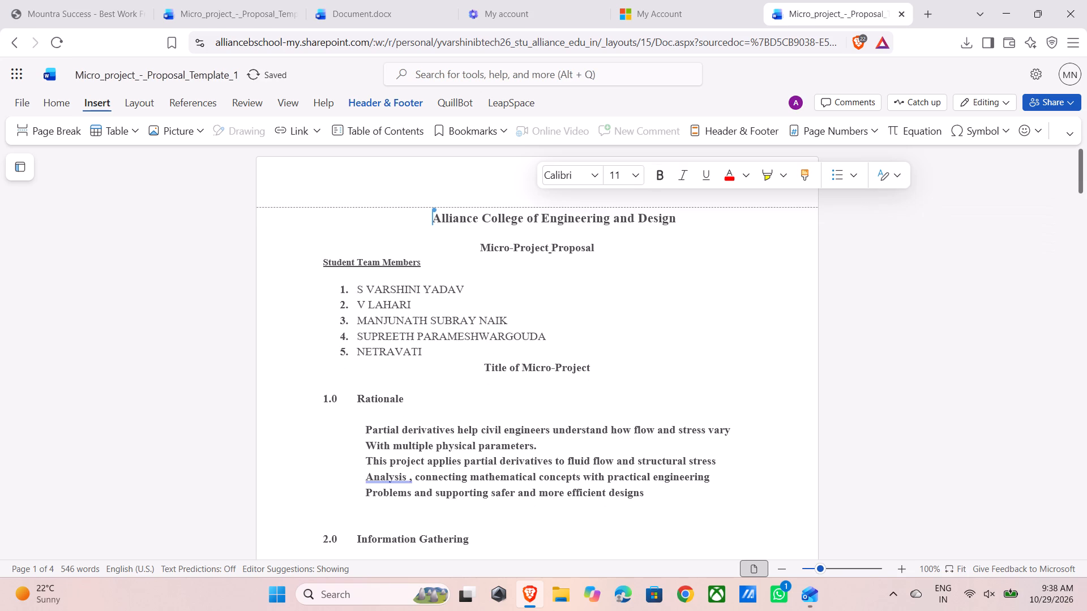
Look over the emptied header and the text layout across the first pages of the proposal.
{"action": "scroll", "coordinate": [769, 298], "scroll_direction": "up", "scroll_amount": 5}
{"action": "scroll", "coordinate": [644, 382], "scroll_direction": "up", "scroll_amount": 9}
{"action": "scroll", "coordinate": [680, 212], "scroll_direction": "up", "scroll_amount": 6}
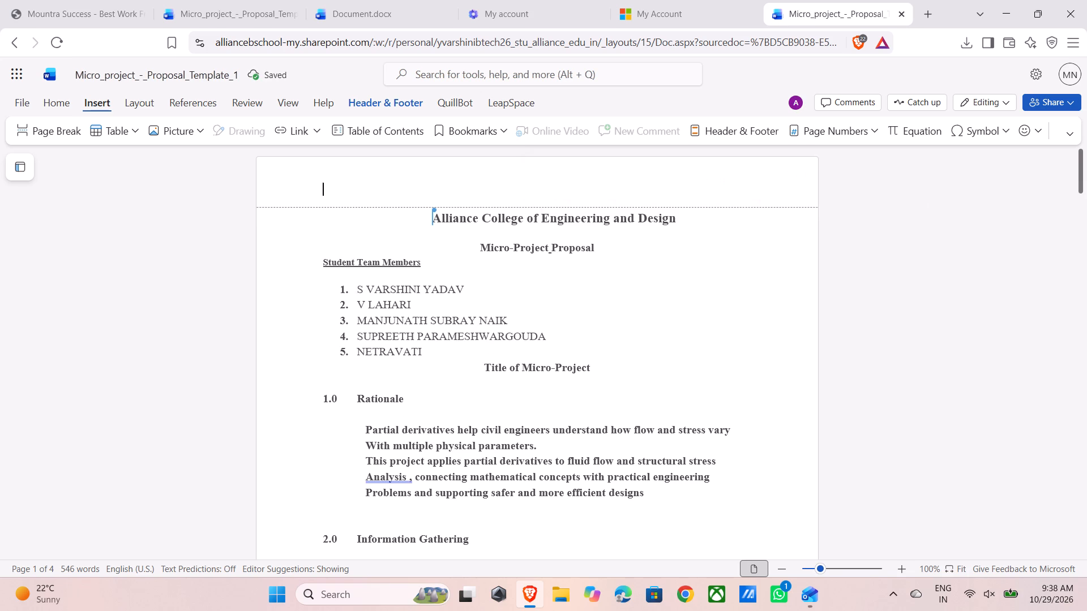
{"action": "scroll", "coordinate": [680, 211], "scroll_direction": "up", "scroll_amount": 1}
{"action": "scroll", "coordinate": [862, 322], "scroll_direction": "down", "scroll_amount": 5}
{"action": "scroll", "coordinate": [860, 329], "scroll_direction": "up", "scroll_amount": 6}
{"action": "scroll", "coordinate": [464, 292], "scroll_direction": "down", "scroll_amount": 6}
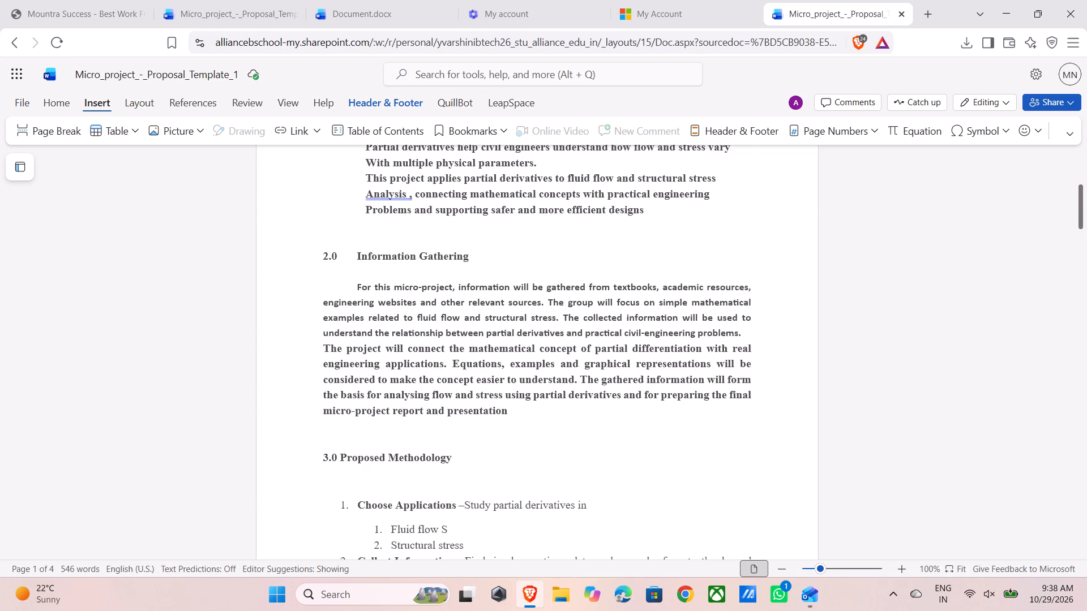
{"action": "scroll", "coordinate": [461, 292], "scroll_direction": "down", "scroll_amount": 9}
{"action": "scroll", "coordinate": [461, 292], "scroll_direction": "up", "scroll_amount": 18}
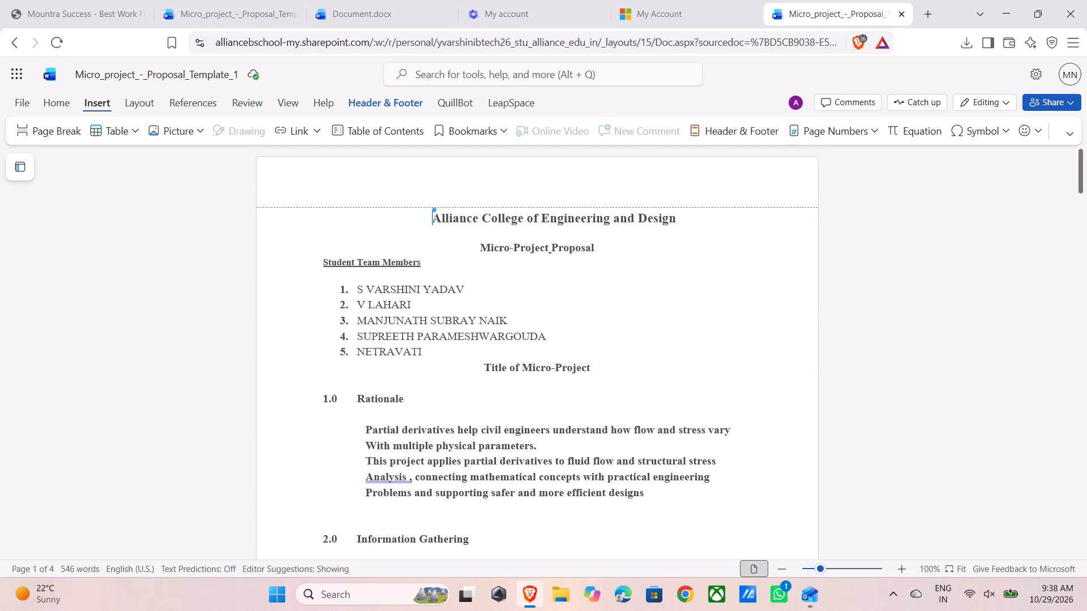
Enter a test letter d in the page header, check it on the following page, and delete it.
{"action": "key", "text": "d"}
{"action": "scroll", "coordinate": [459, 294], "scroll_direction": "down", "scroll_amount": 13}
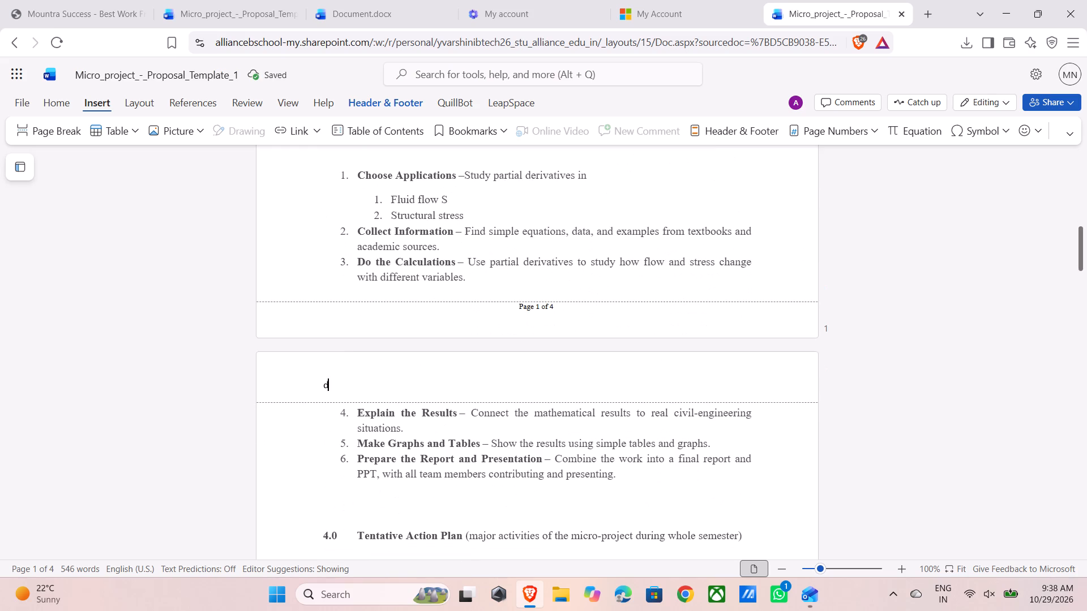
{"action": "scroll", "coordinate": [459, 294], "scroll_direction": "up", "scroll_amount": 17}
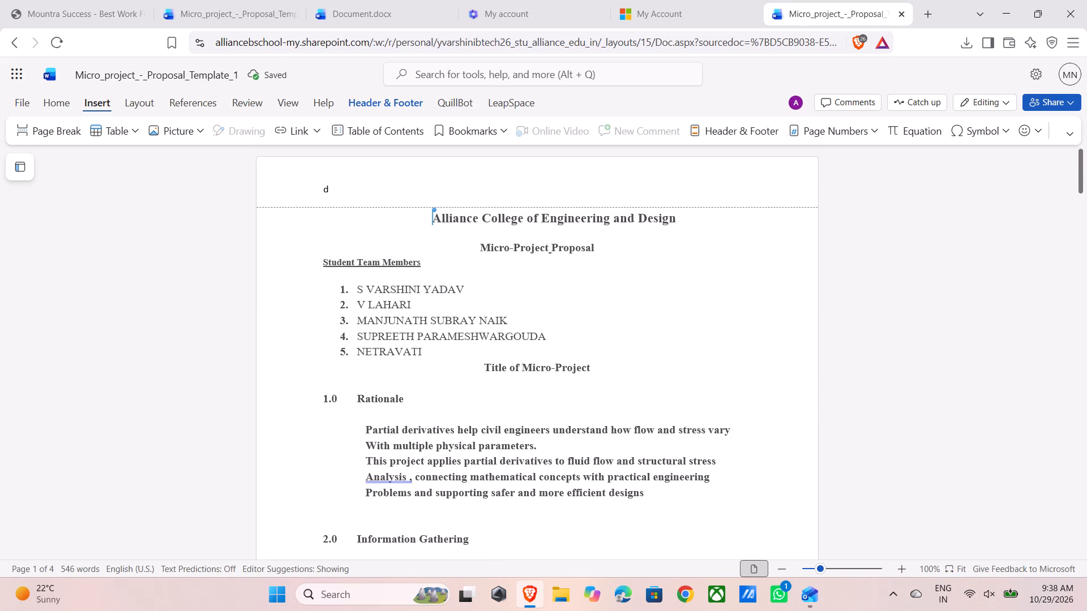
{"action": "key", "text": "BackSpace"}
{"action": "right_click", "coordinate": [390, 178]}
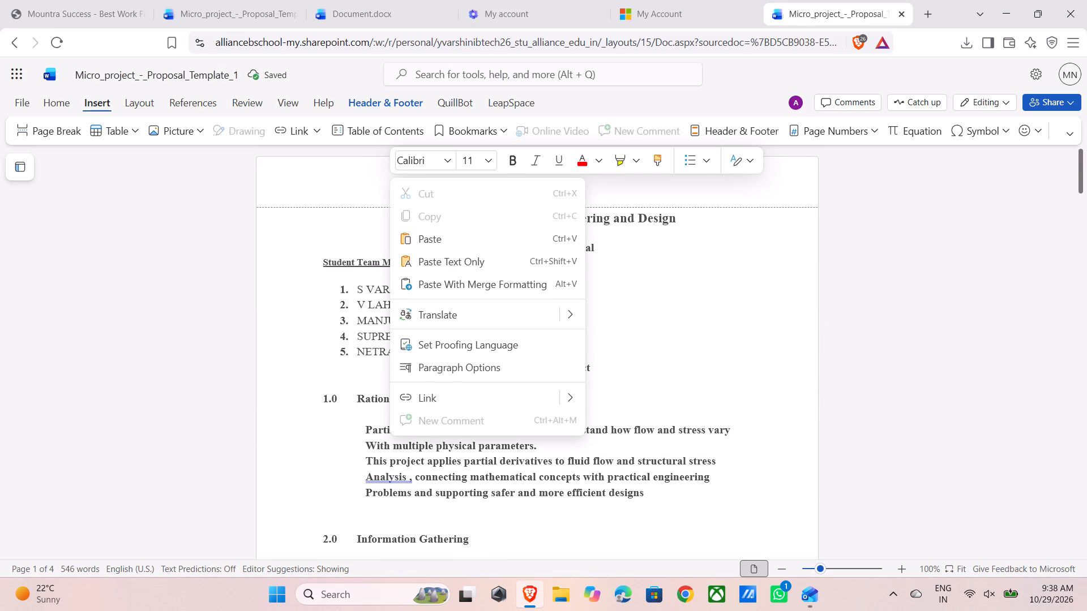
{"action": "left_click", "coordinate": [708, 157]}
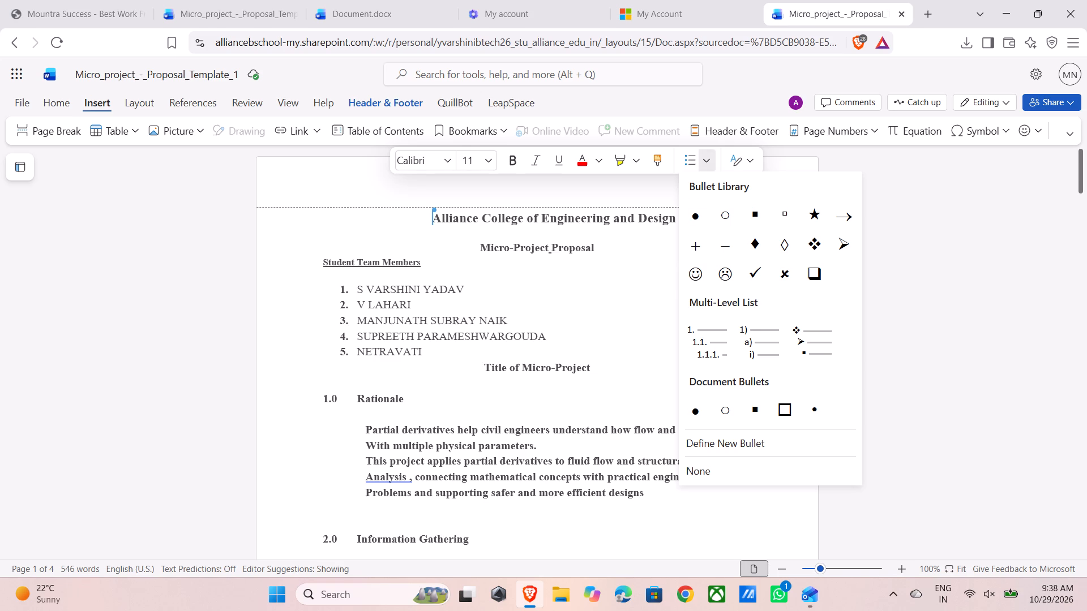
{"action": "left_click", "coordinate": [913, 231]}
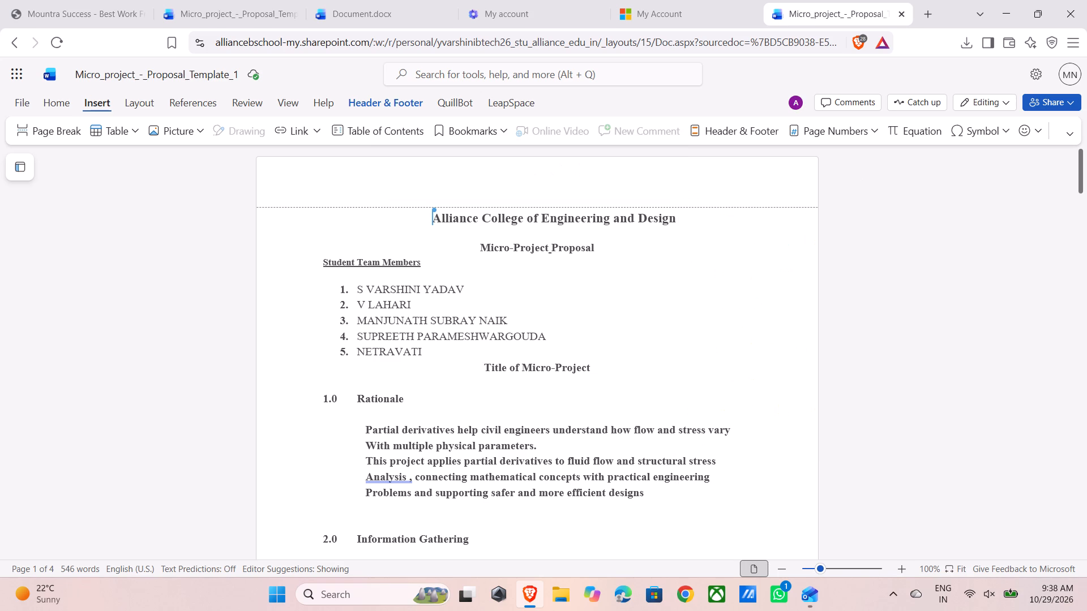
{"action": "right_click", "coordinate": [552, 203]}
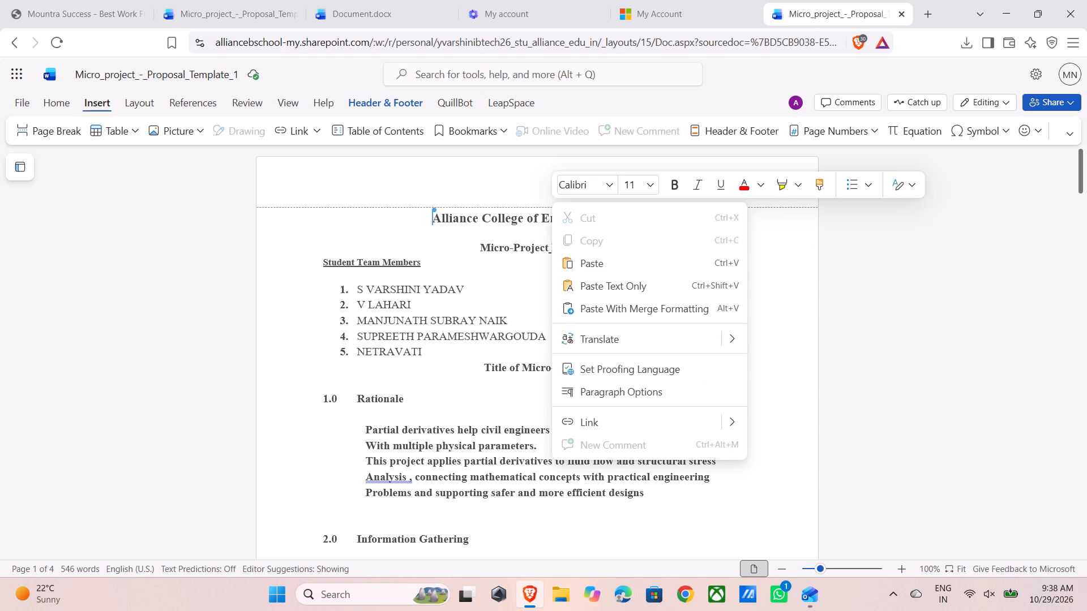
Insert a page break in the empty page header.
{"action": "left_click", "coordinate": [118, 135]}
{"action": "left_click", "coordinate": [75, 131]}
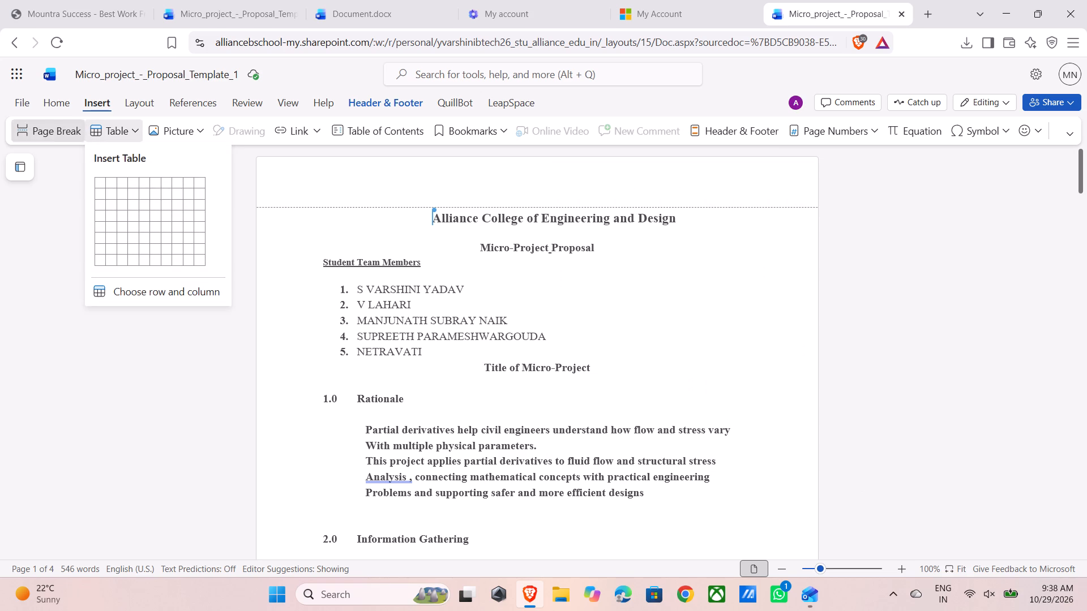
{"action": "left_click", "coordinate": [190, 137]}
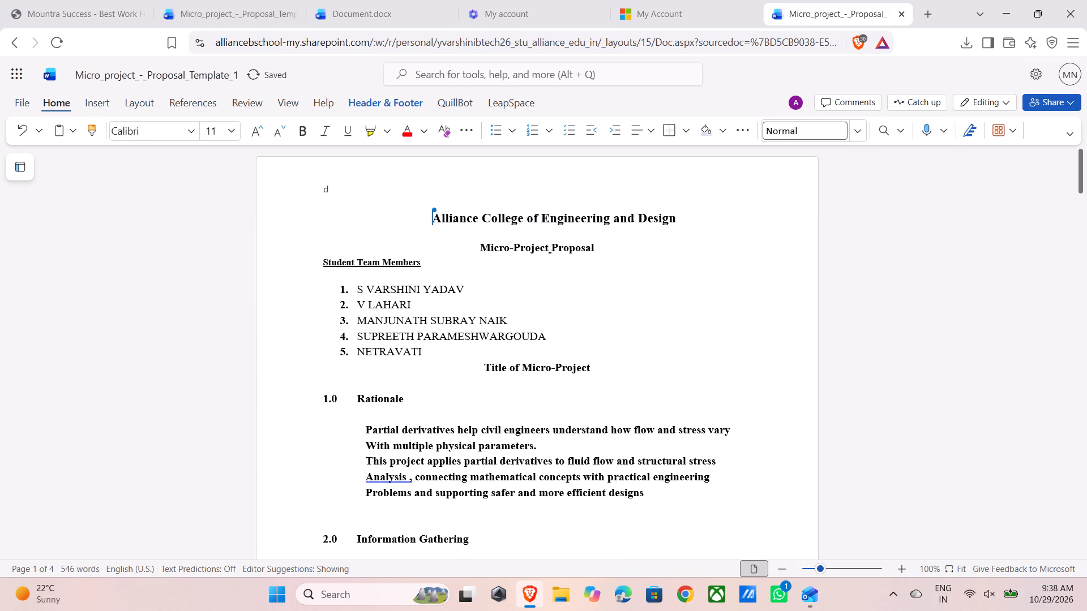
Undo the remaining header edits, back to the original red ALLIANCE UNIVERSITY header text.
{"action": "key", "text": "ctrl+z"}
{"action": "key", "text": "ctrl+z"}
{"action": "key", "text": "ctrl+z"}
{"action": "key", "text": "ctrl+z"}
{"action": "key", "text": "ctrl+z"}
{"action": "key", "text": "ctrl+z"}
{"action": "key", "text": "ctrl+z"}
{"action": "key", "text": "ctrl+z"}
{"action": "key", "text": "ctrl+z"}
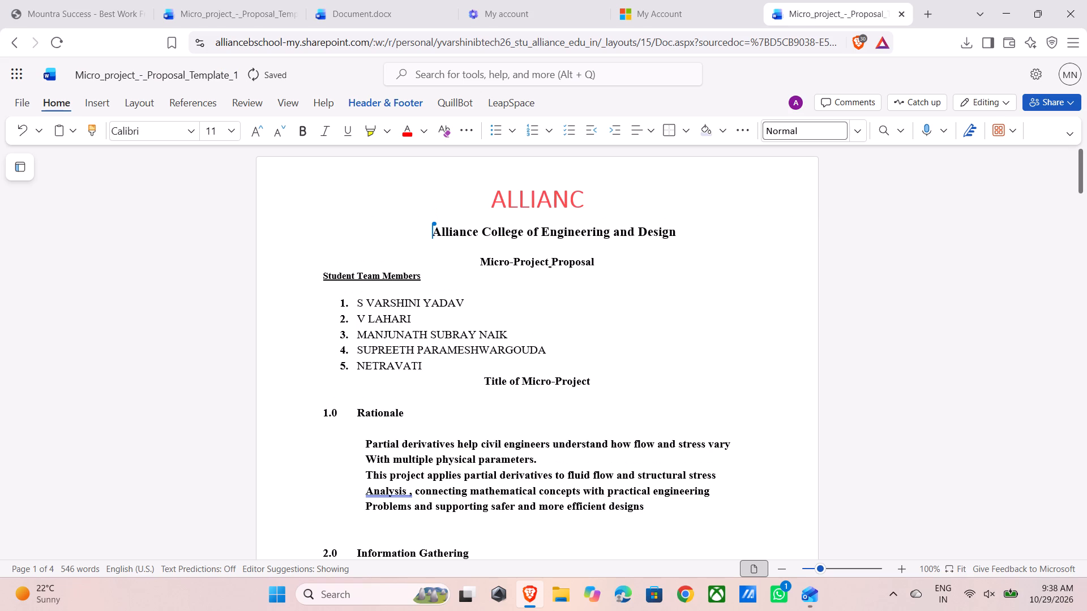
{"action": "key", "text": "ctrl+z"}
{"action": "key", "text": "ctrl+z"}
{"action": "key", "text": "ctrl+z"}
{"action": "key", "text": "ctrl+z"}
{"action": "key", "text": "ctrl+z"}
{"action": "key", "text": "ctrl+z"}
{"action": "key", "text": "ctrl+z"}
{"action": "key", "text": "ctrl+z"}
{"action": "key", "text": "ctrl+z"}
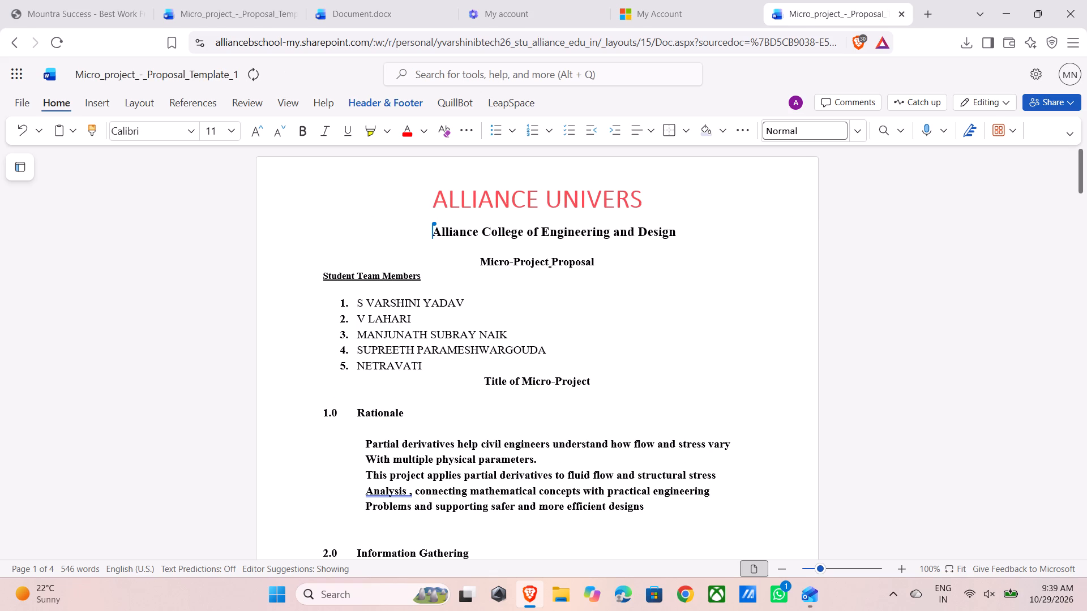
{"action": "key", "text": "ctrl+z"}
{"action": "key", "text": "ctrl+z"}
{"action": "key", "text": "ctrl+z"}
{"action": "key", "text": "ctrl+z"}
{"action": "key", "text": "ctrl+z"}
{"action": "key", "text": "ctrl+z"}
Look over the header and the text layout of the proposal's first page.
{"action": "scroll", "coordinate": [446, 223], "scroll_direction": "down", "scroll_amount": 11}
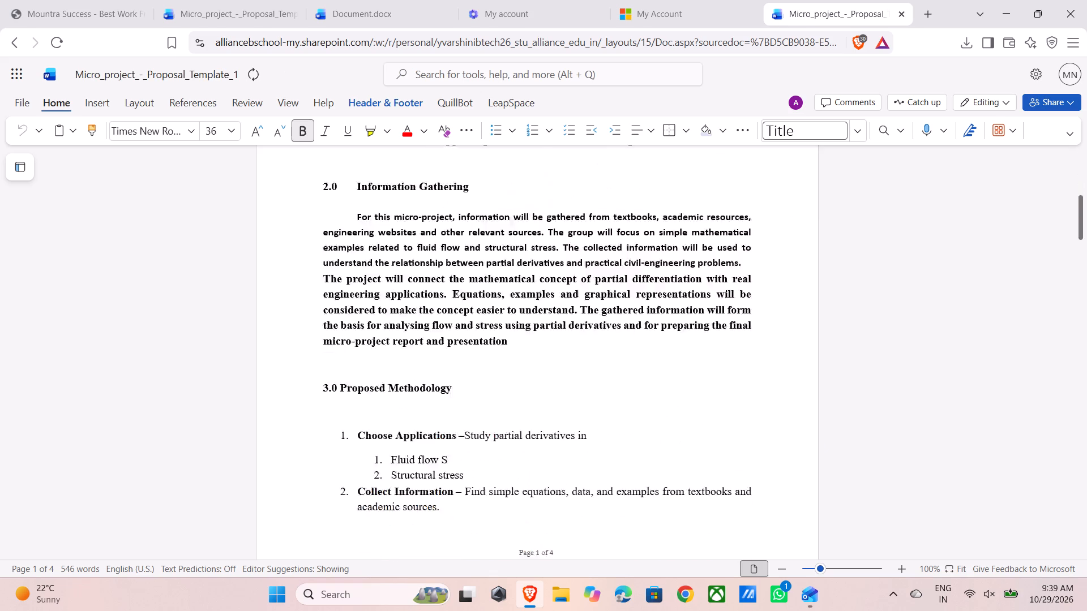
{"action": "scroll", "coordinate": [436, 259], "scroll_direction": "down", "scroll_amount": 8}
{"action": "scroll", "coordinate": [436, 259], "scroll_direction": "up", "scroll_amount": 7}
{"action": "right_click", "coordinate": [436, 259]}
{"action": "scroll", "coordinate": [436, 259], "scroll_direction": "up", "scroll_amount": 6}
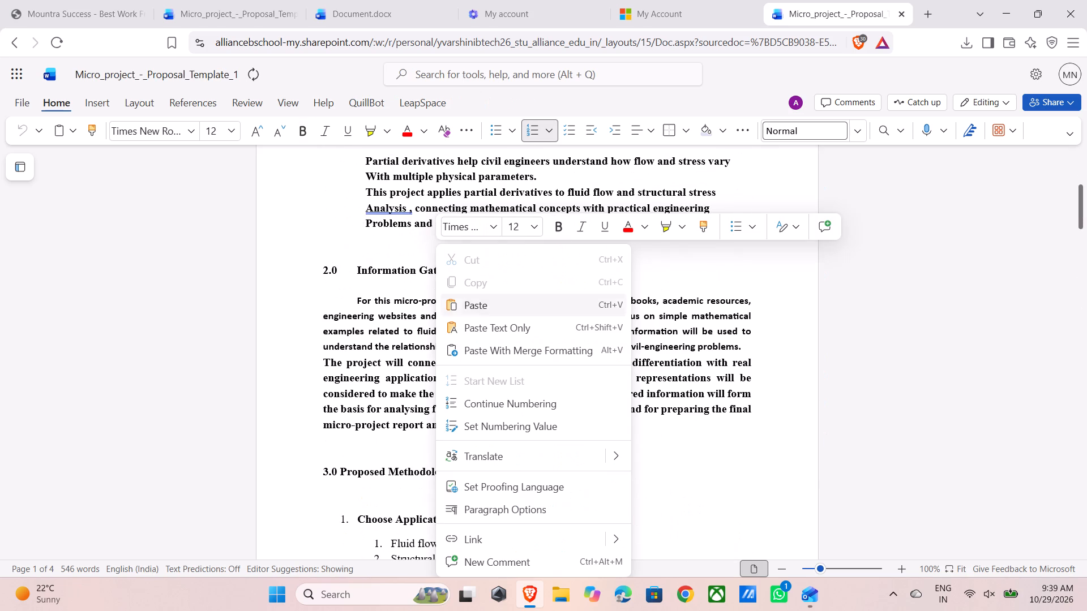
{"action": "left_click", "coordinate": [846, 394]}
{"action": "scroll", "coordinate": [787, 393], "scroll_direction": "up", "scroll_amount": 11}
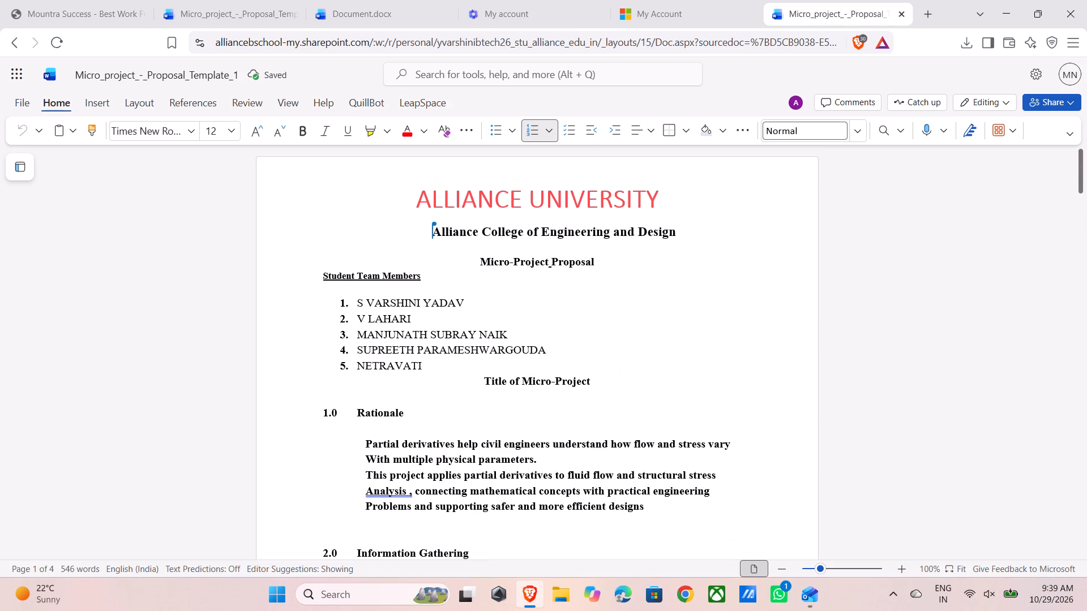
{"action": "scroll", "coordinate": [786, 393], "scroll_direction": "up", "scroll_amount": 2}
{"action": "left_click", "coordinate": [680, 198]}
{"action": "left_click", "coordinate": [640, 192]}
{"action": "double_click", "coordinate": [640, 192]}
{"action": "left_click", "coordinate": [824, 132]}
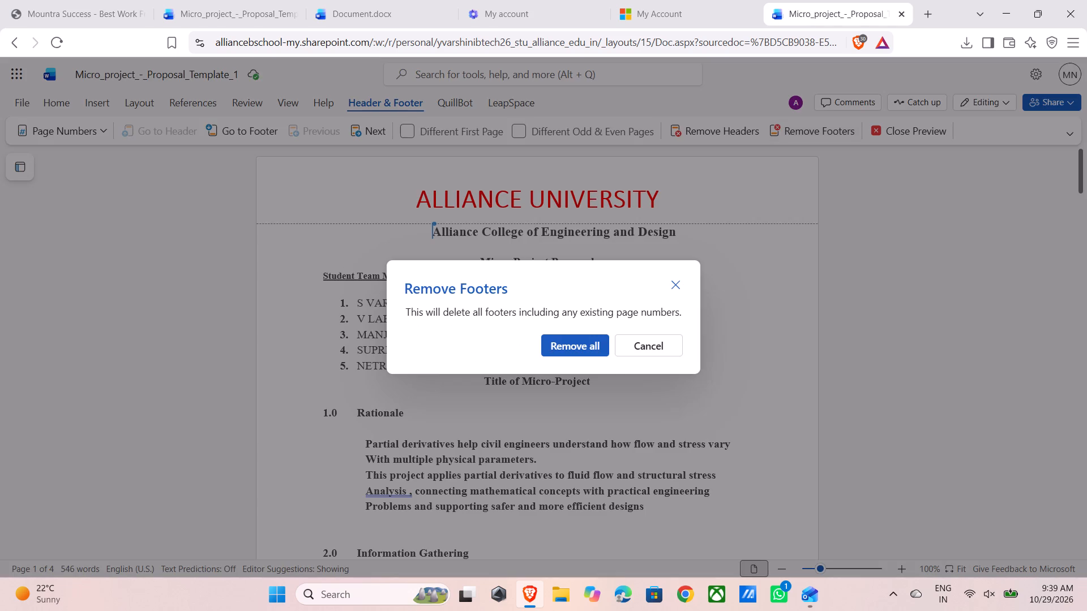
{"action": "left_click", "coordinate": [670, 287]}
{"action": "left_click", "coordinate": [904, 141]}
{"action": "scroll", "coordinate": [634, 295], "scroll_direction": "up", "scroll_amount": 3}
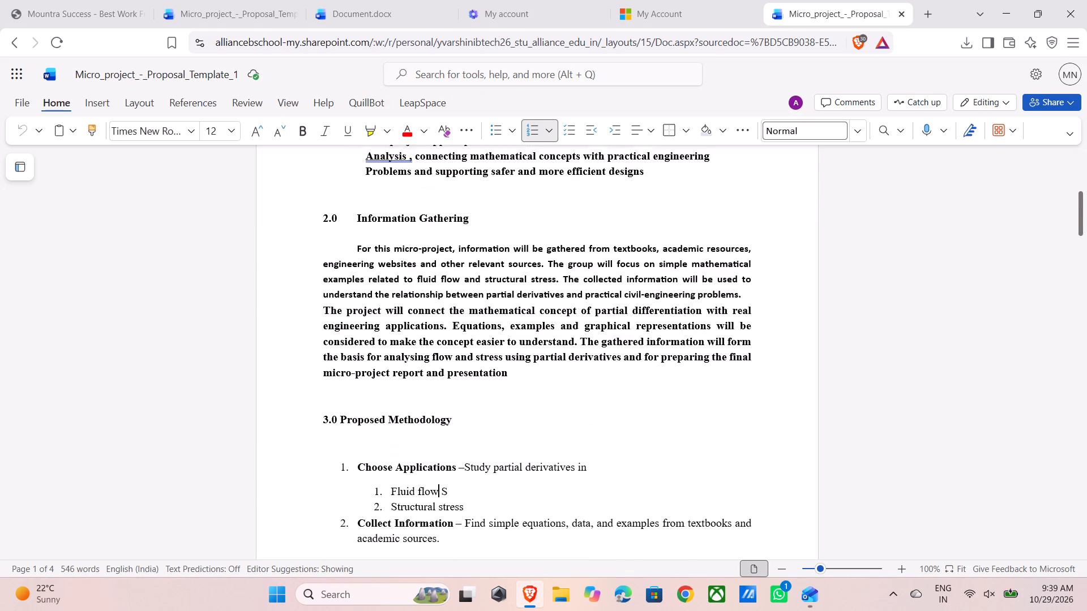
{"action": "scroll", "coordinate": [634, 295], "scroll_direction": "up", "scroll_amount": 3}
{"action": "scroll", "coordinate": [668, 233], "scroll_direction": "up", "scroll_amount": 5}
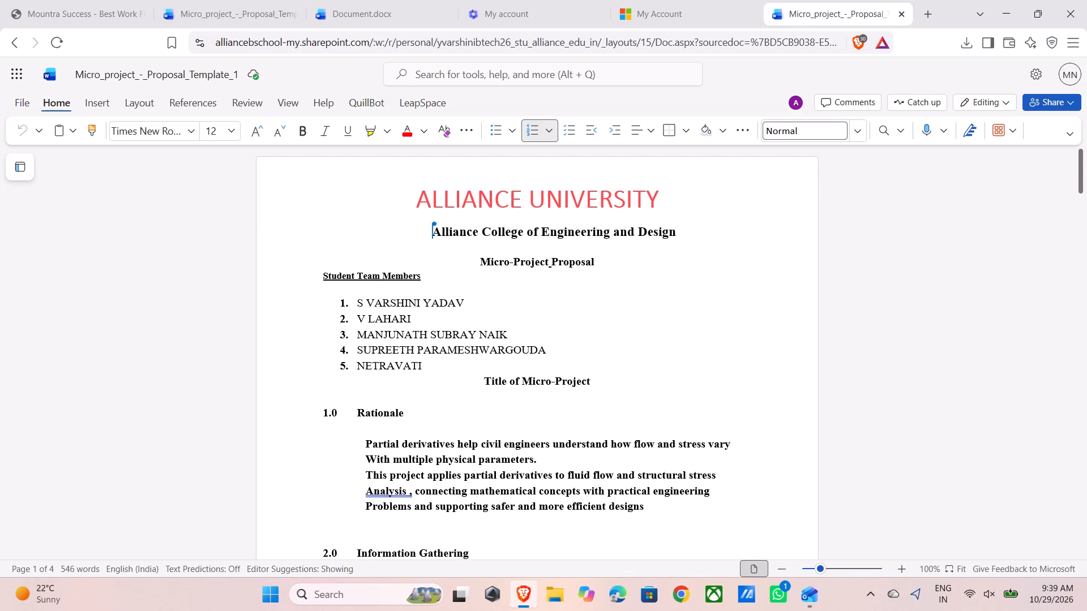
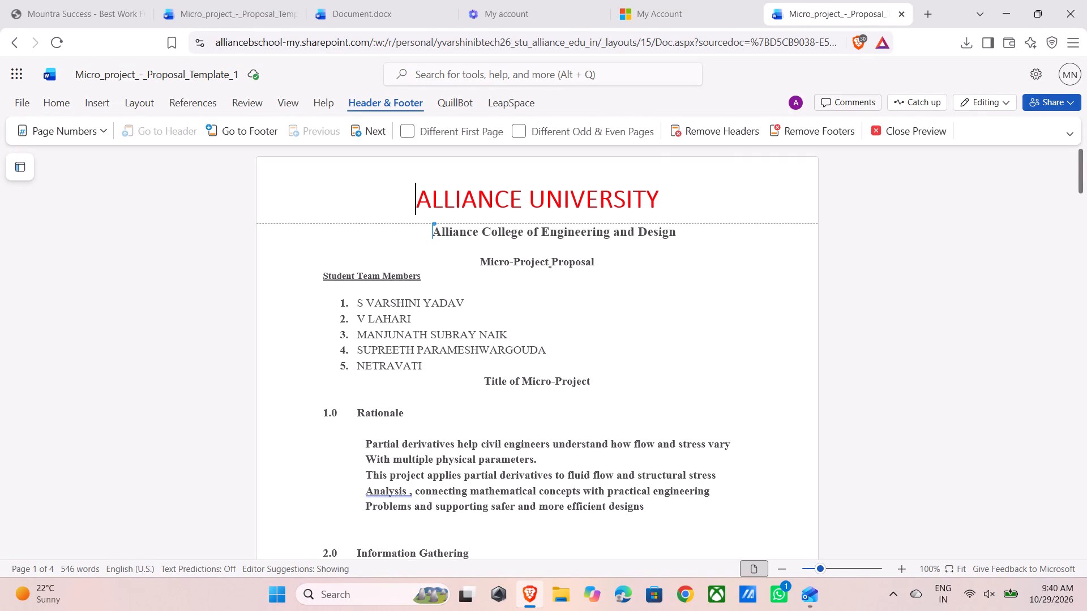
Remove all page headers from the proposal document.
{"action": "left_click", "coordinate": [724, 136]}
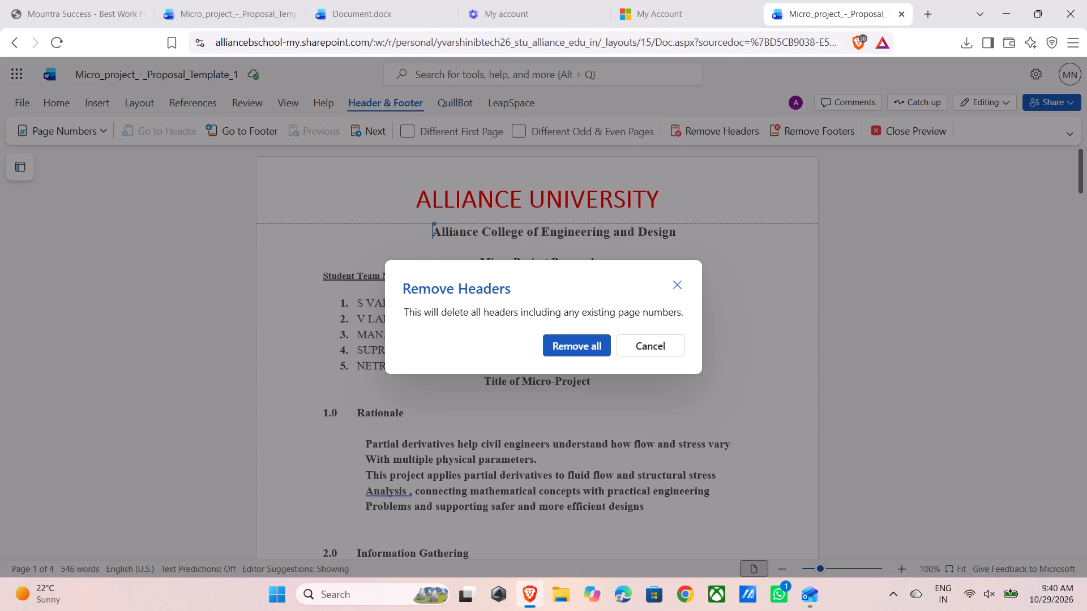
{"action": "left_click", "coordinate": [557, 345]}
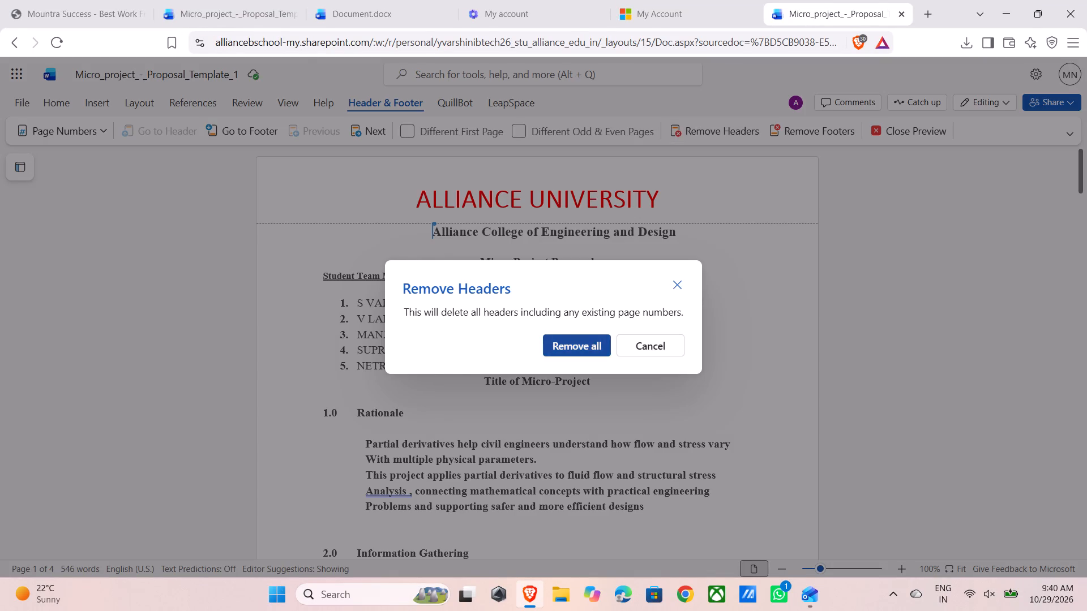
{"action": "scroll", "coordinate": [564, 378], "scroll_direction": "up", "scroll_amount": 13}
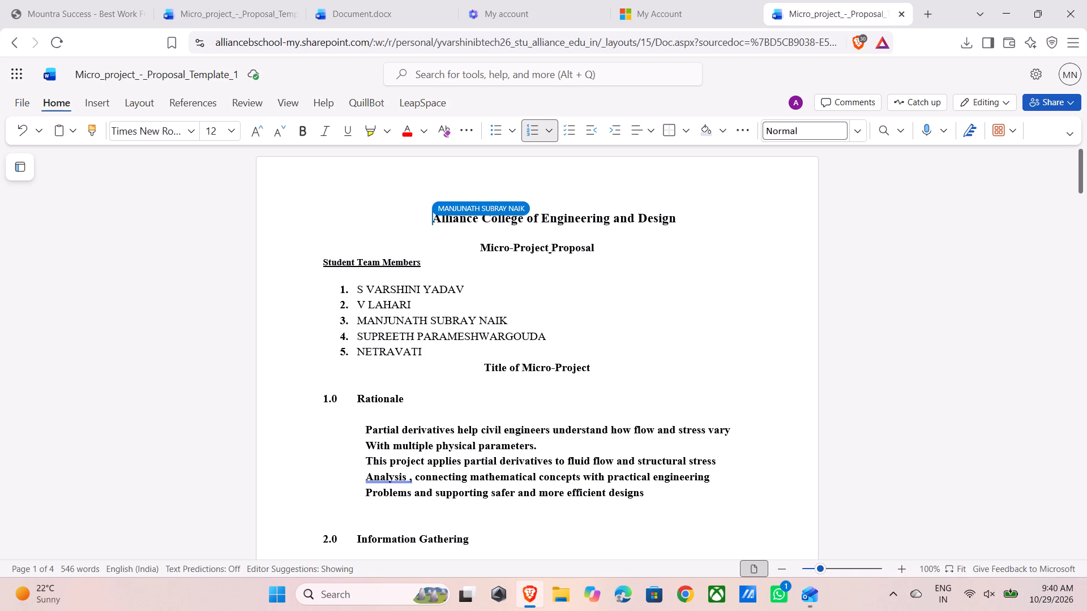
Remove the list formatting and indent from the Alliance College of Engineering and Design title line, keeping its initial capital A.
{"action": "left_click", "coordinate": [432, 216]}
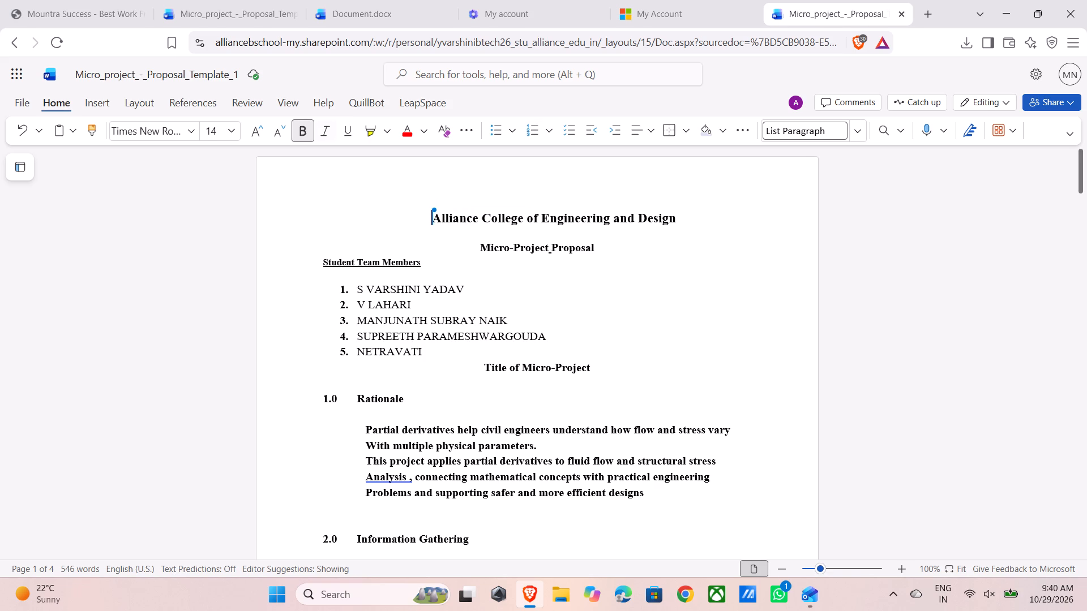
{"action": "left_click", "coordinate": [301, 126]}
{"action": "left_click", "coordinate": [304, 128]}
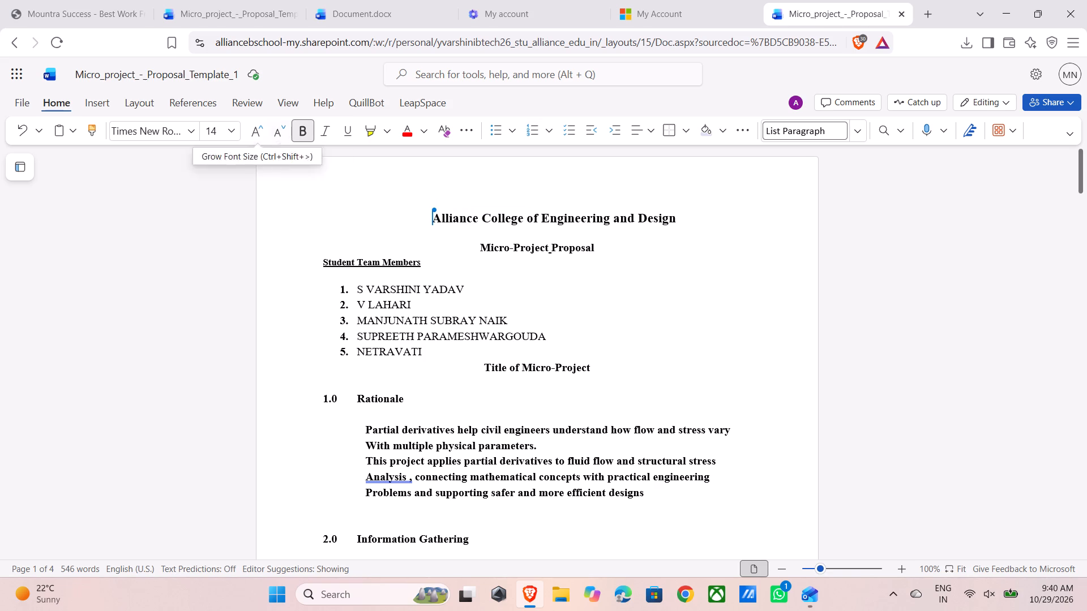
{"action": "left_click", "coordinate": [427, 220]}
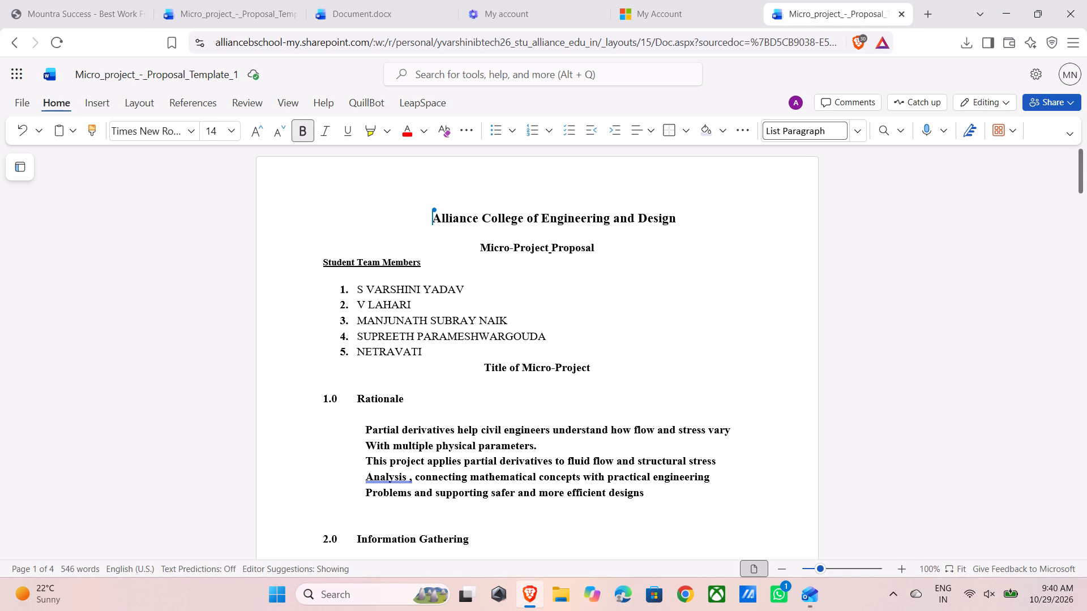
{"action": "left_click", "coordinate": [439, 220]}
{"action": "left_click", "coordinate": [437, 220]}
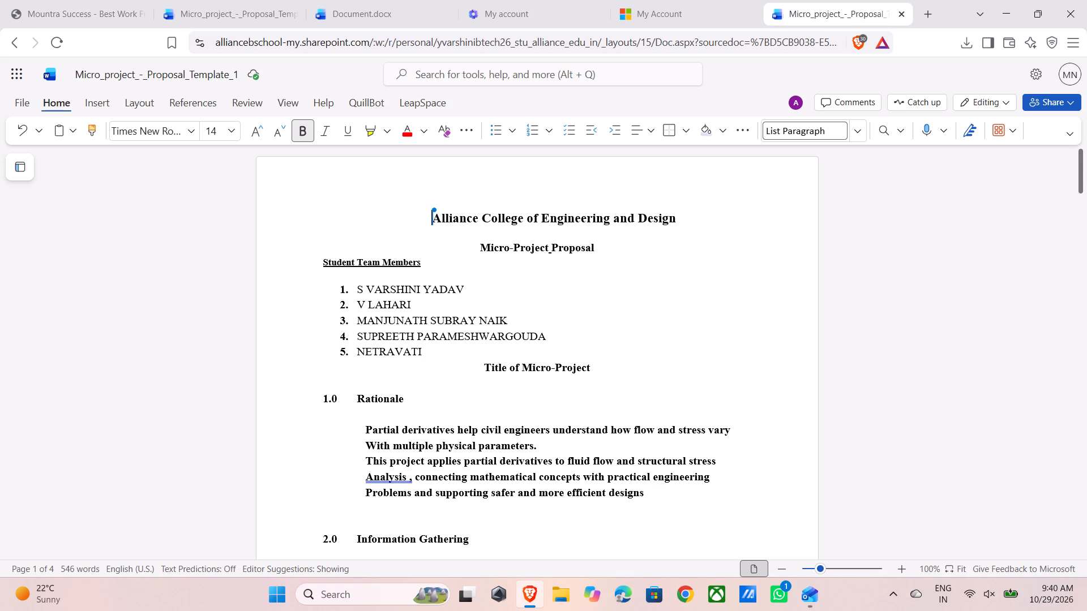
{"action": "left_click", "coordinate": [441, 221]}
{"action": "left_click", "coordinate": [441, 221]}
{"action": "key", "text": "BackSpace"}
{"action": "key", "text": "BackSpace"}
{"action": "key", "text": "BackSpace"}
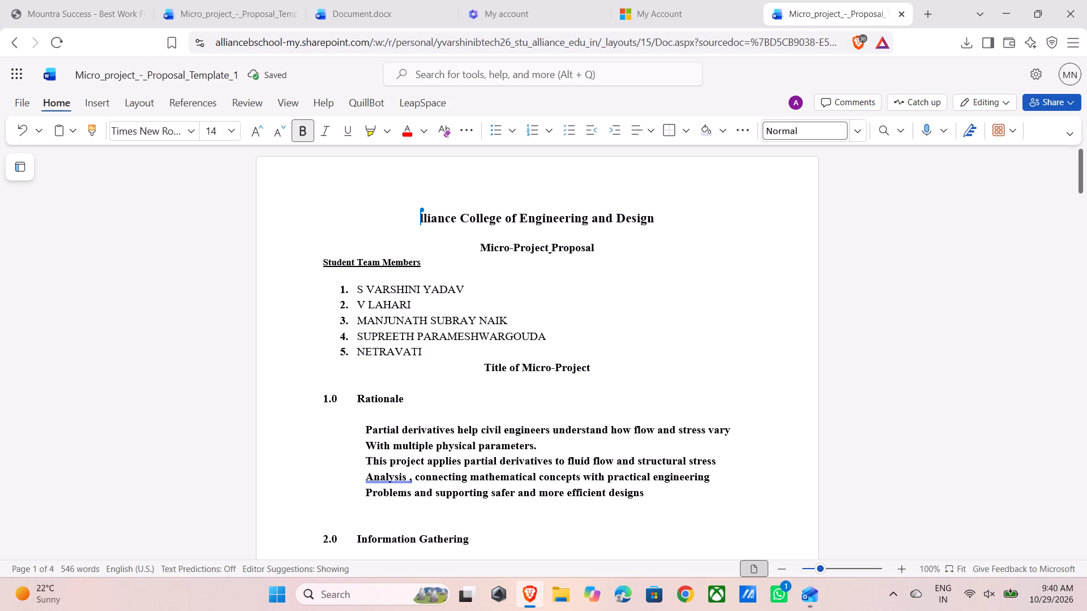
{"action": "key", "text": "BackSpace"}
{"action": "key", "text": "BackSpace"}
{"action": "key", "text": "BackSpace"}
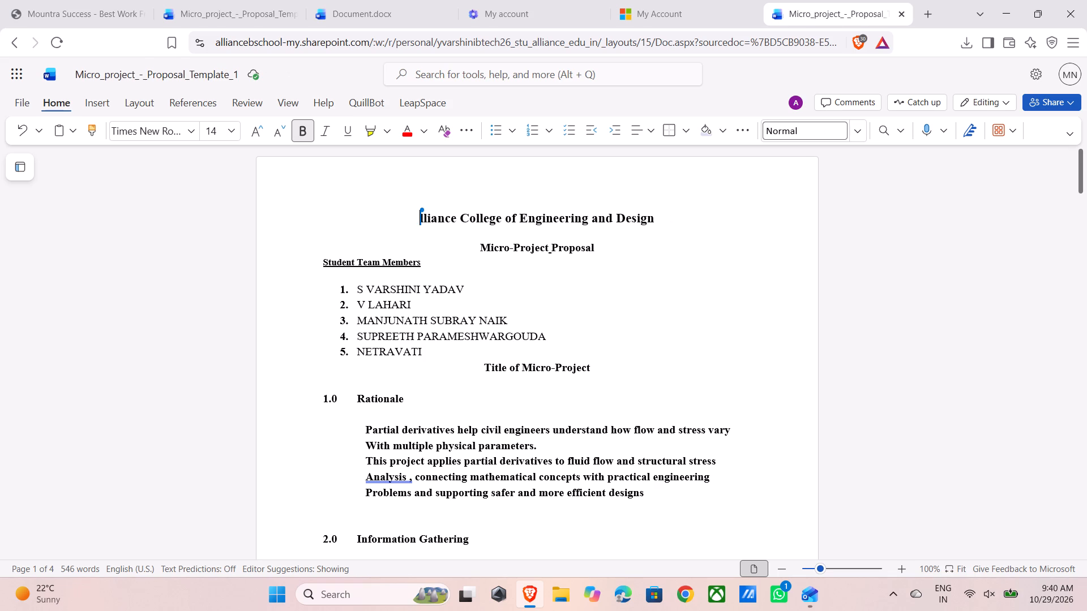
{"action": "key", "text": "shift+a"}
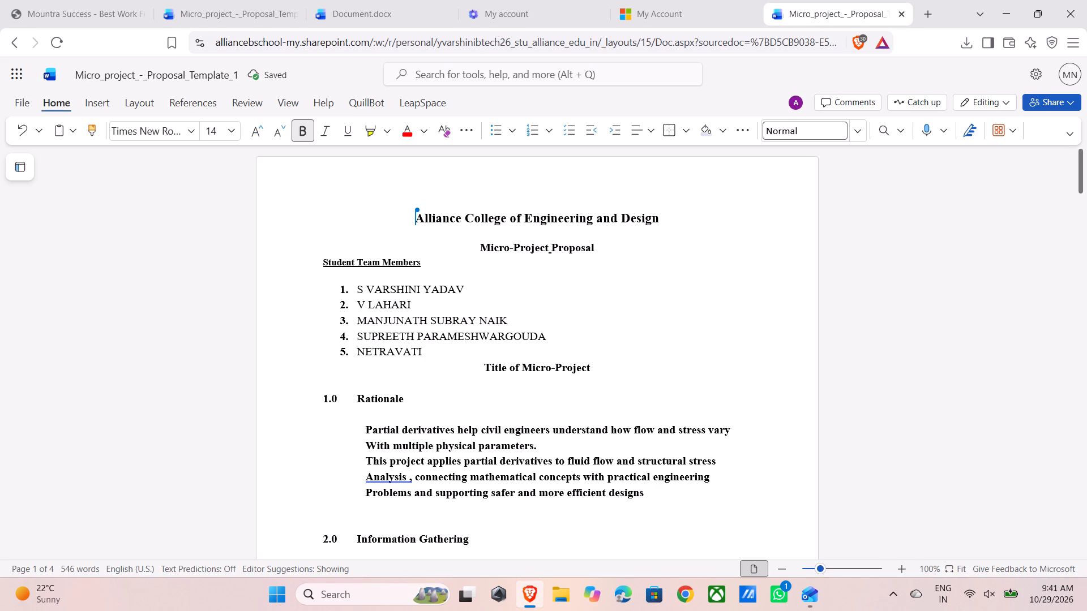
Insert two line breaks above the Alliance College of Engineering and Design title line.
{"action": "left_click", "coordinate": [416, 217]}
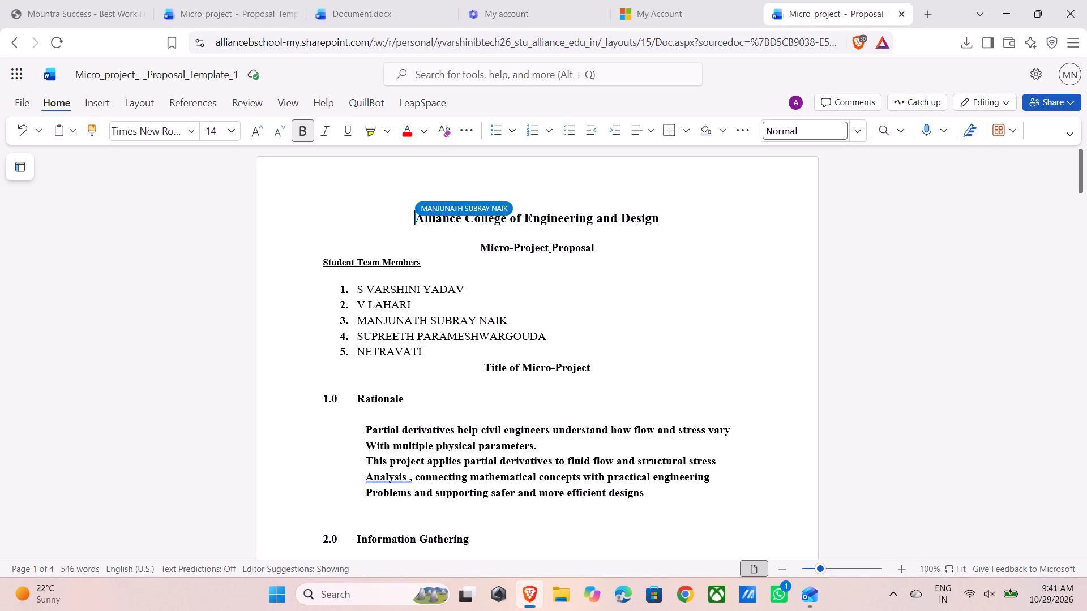
{"action": "key", "text": "shift+Return"}
{"action": "key", "text": "shift+Return"}
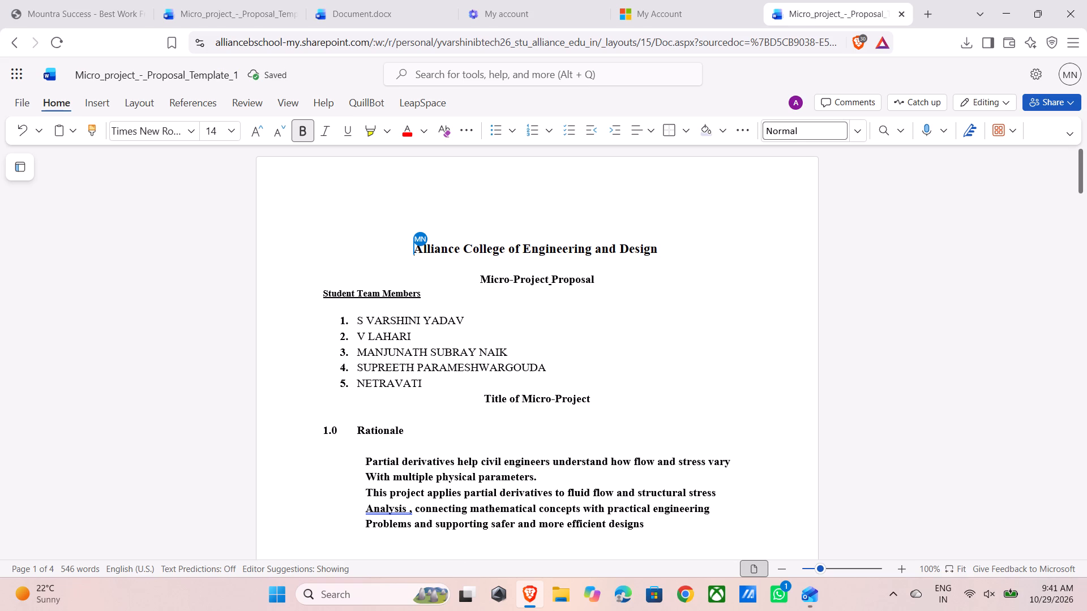
Open the page header area for editing and remove all footers from the document.
{"action": "left_click", "coordinate": [523, 213]}
{"action": "left_click", "coordinate": [523, 206]}
{"action": "left_click", "coordinate": [527, 197]}
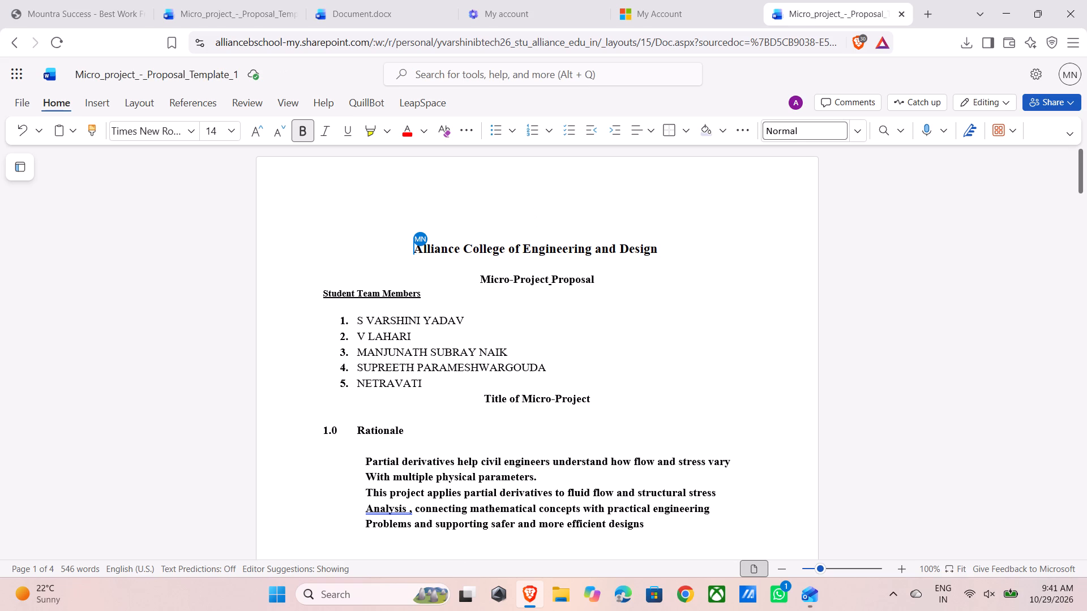
{"action": "double_click", "coordinate": [527, 197]}
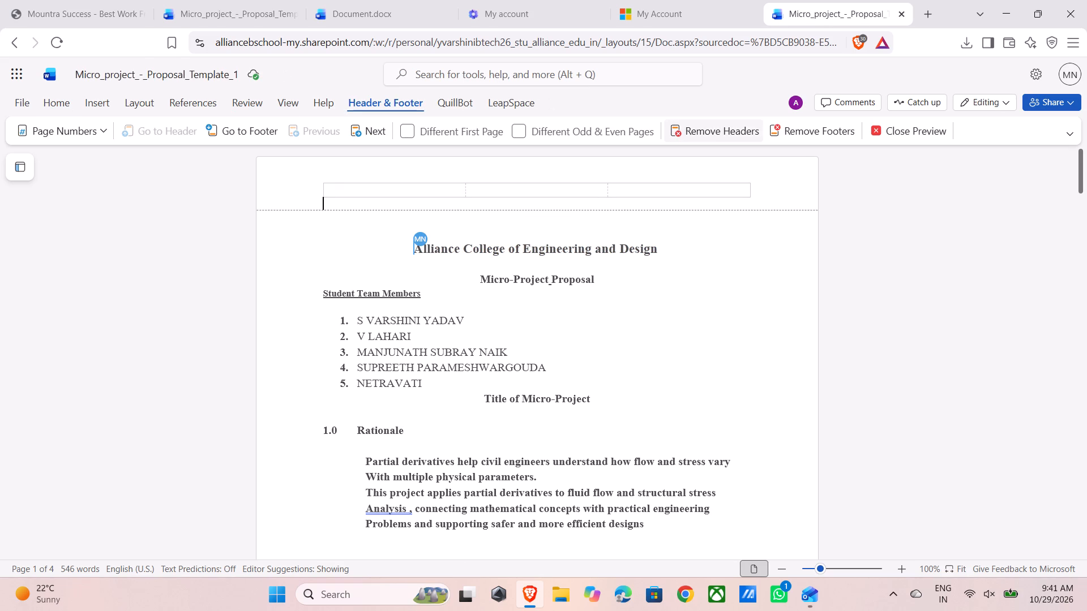
{"action": "left_click", "coordinate": [800, 135]}
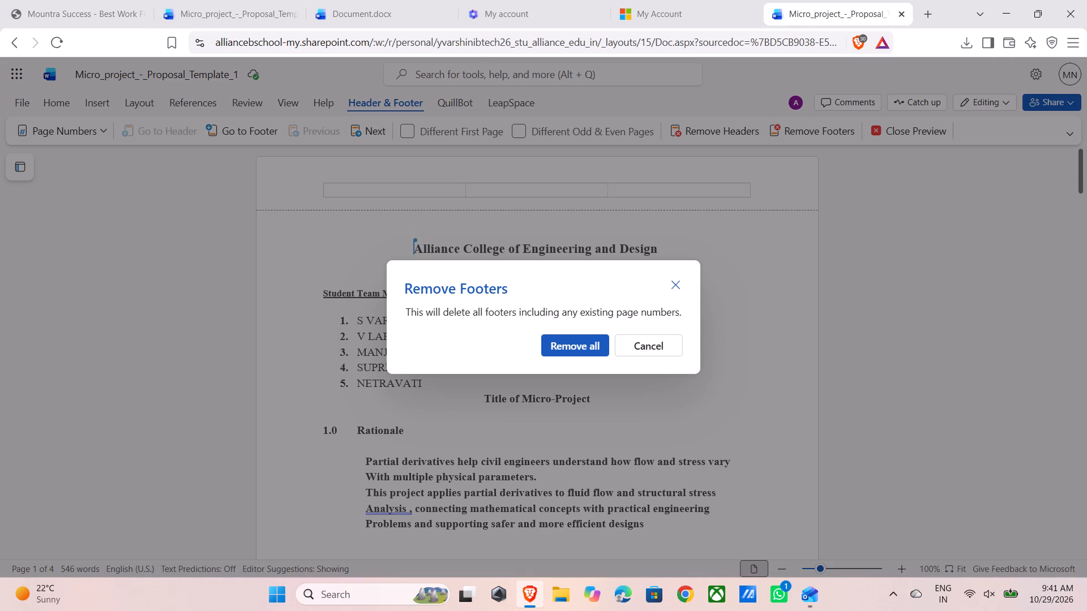
{"action": "left_click", "coordinate": [587, 337]}
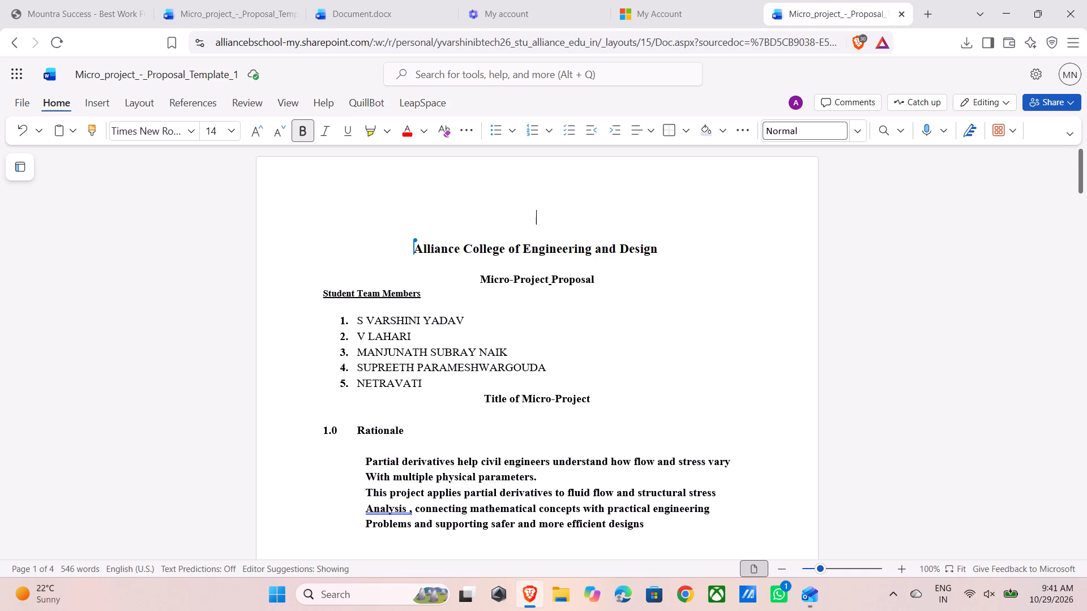
Enter ALLIANCE UNIVERSITY as a body heading in the blank space above the college name on the first page.
{"action": "key", "text": "shift+a"}
{"action": "type", "text": "LL"}
{"action": "type", "text": "IANCE"}
{"action": "key", "text": "space"}
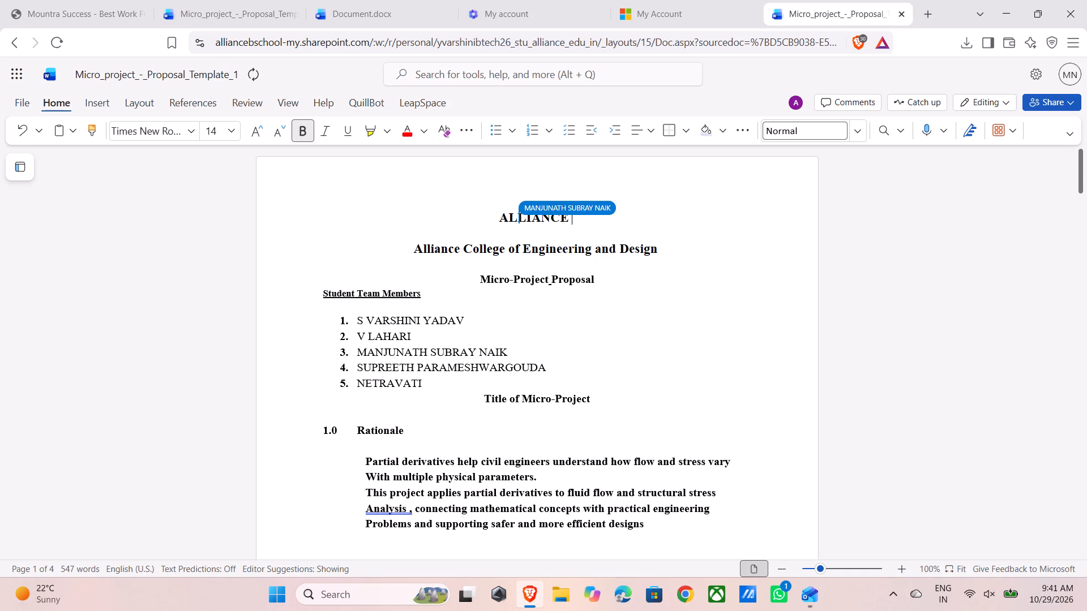
{"action": "type", "text": "UN"}
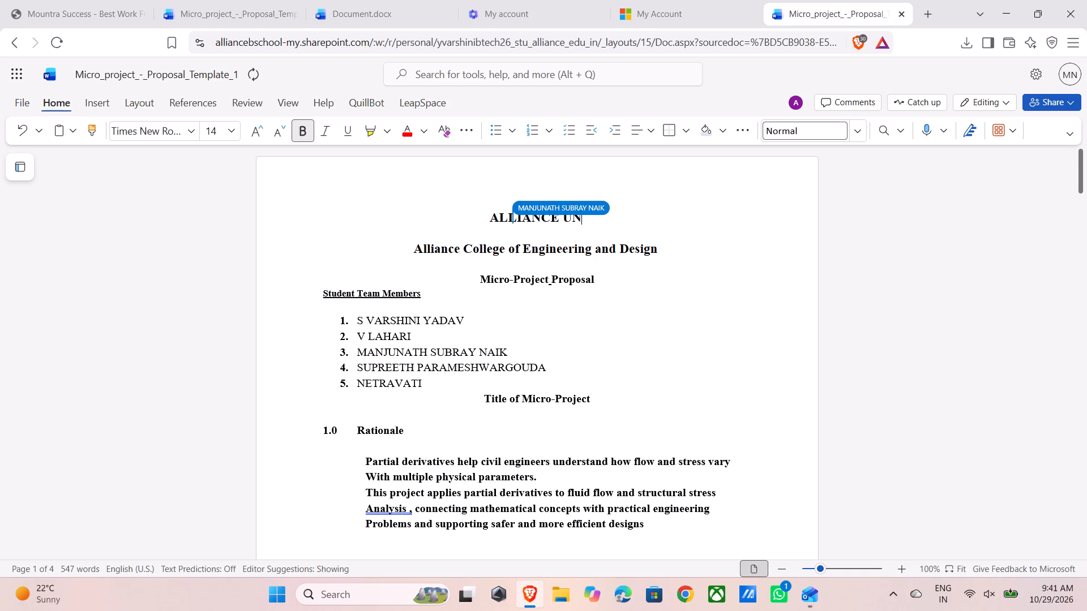
{"action": "type", "text": "IVERSI"}
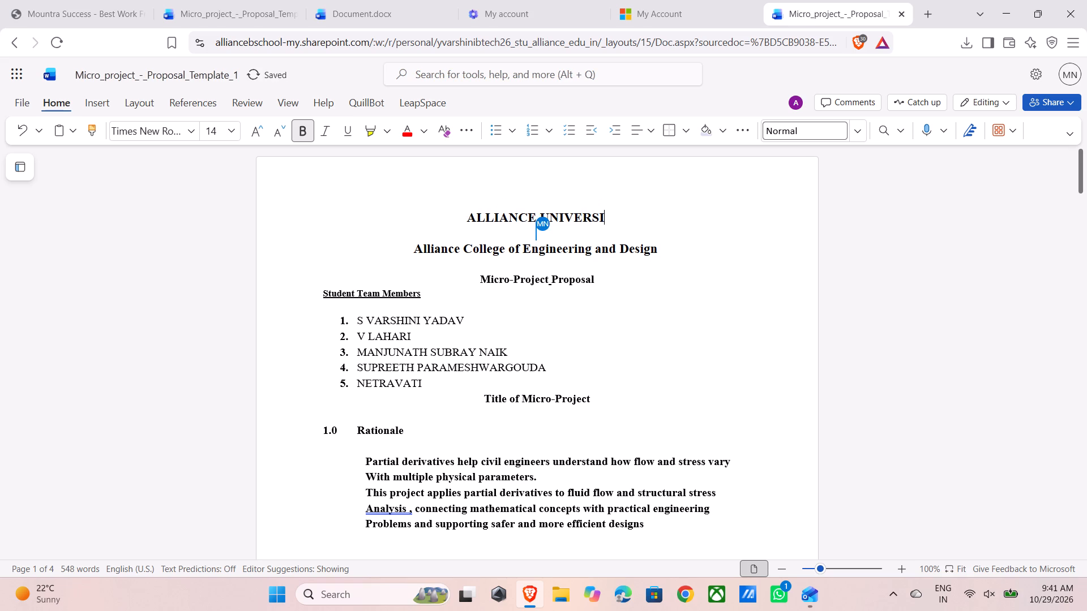
{"action": "key", "text": "shift+y"}
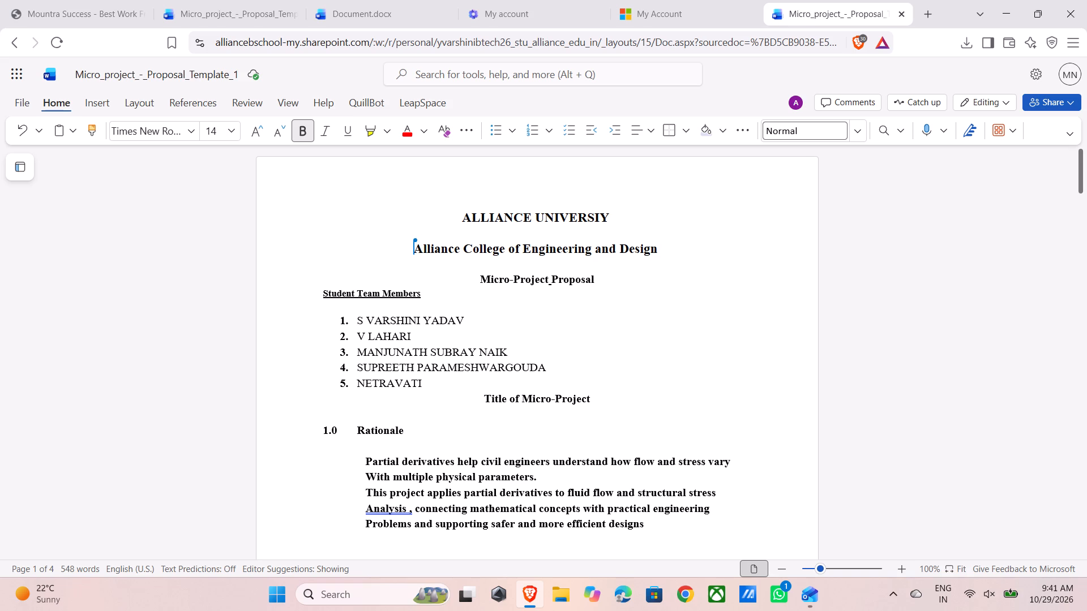
{"action": "key", "text": "shift+BackSpace"}
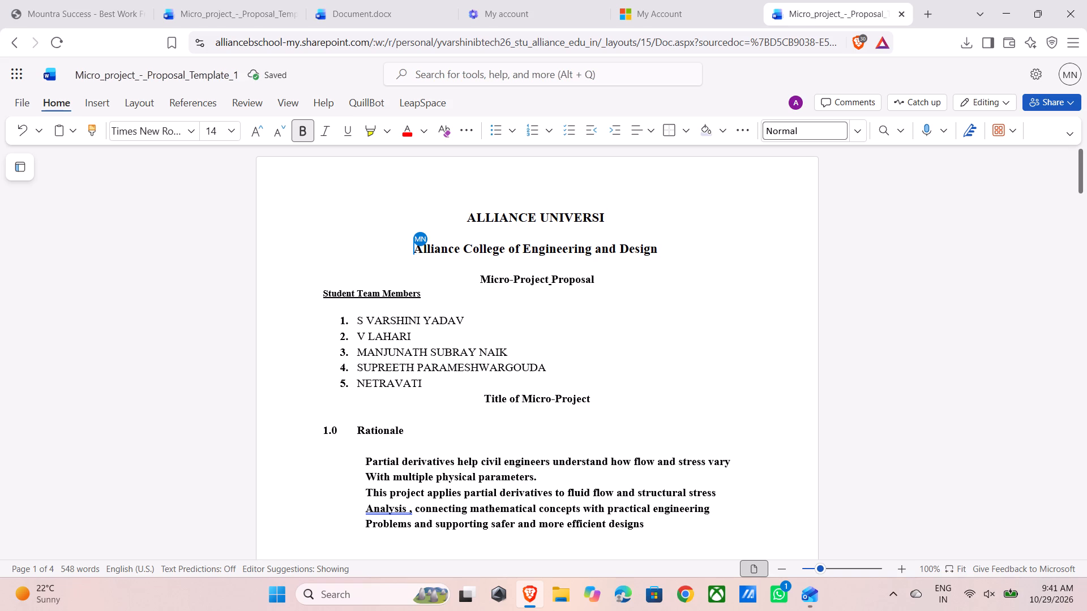
{"action": "type", "text": "TY"}
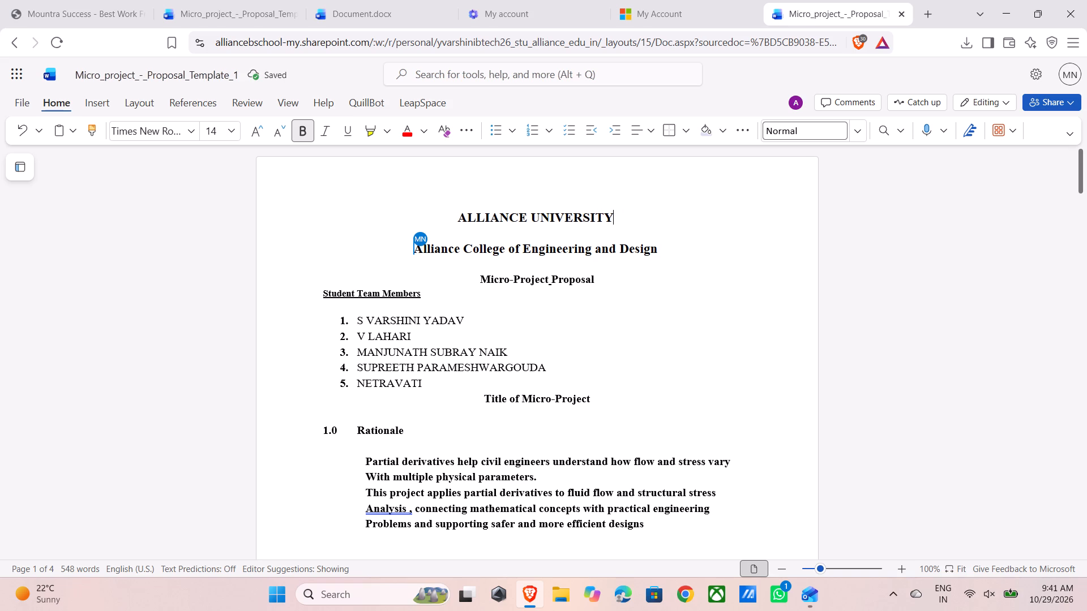
Format the ALLIANCE UNIVERSITY heading with font size 28 and red text.
{"action": "left_click_drag", "start_coordinate": [620, 217], "coordinate": [449, 216]}
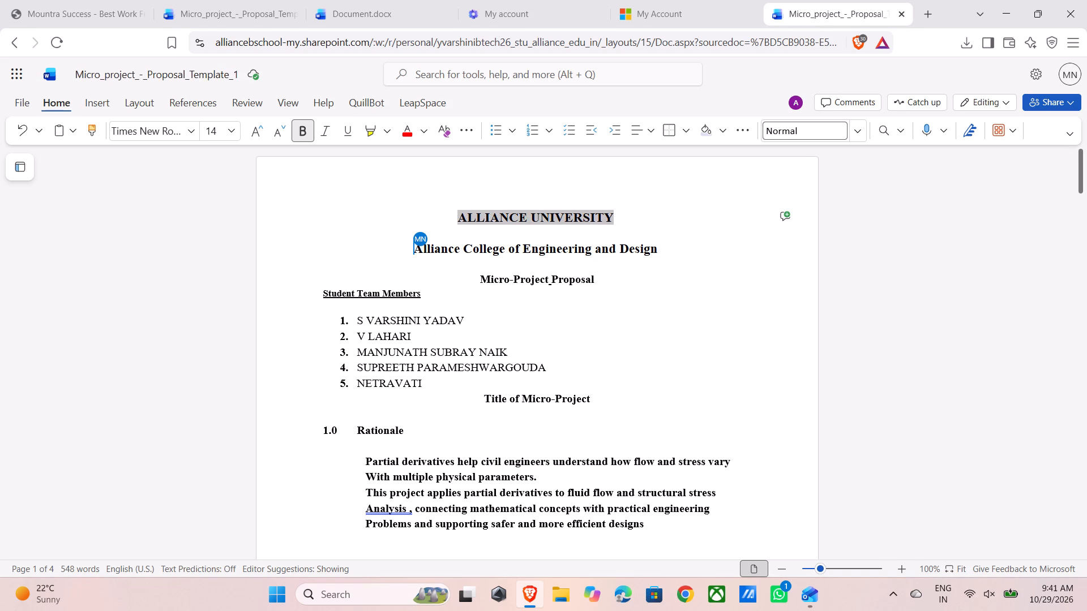
{"action": "left_click_drag", "start_coordinate": [449, 216], "coordinate": [453, 217]}
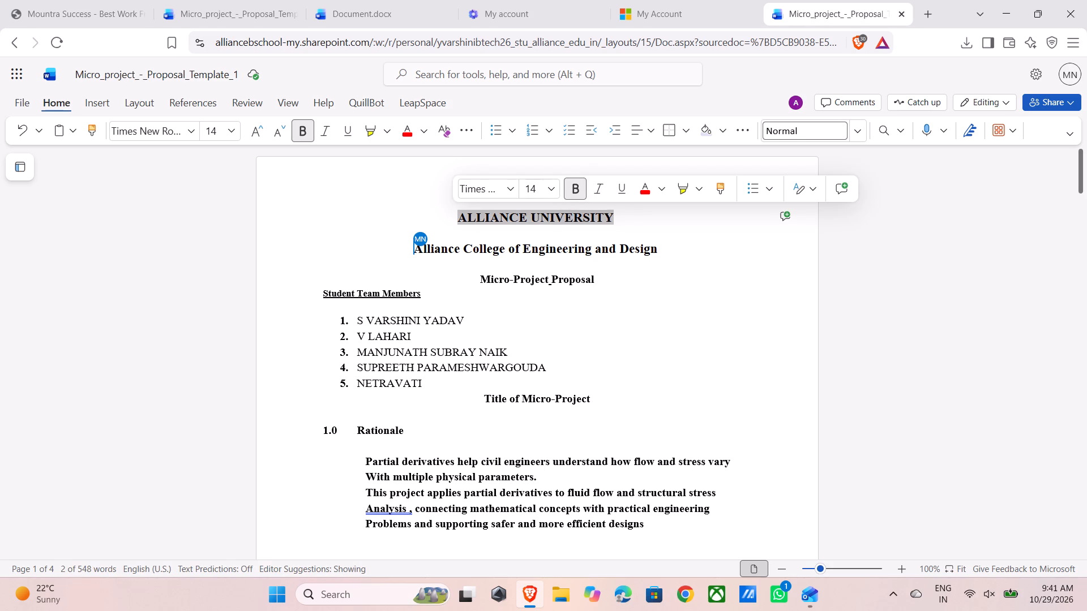
{"action": "left_click", "coordinate": [554, 192]}
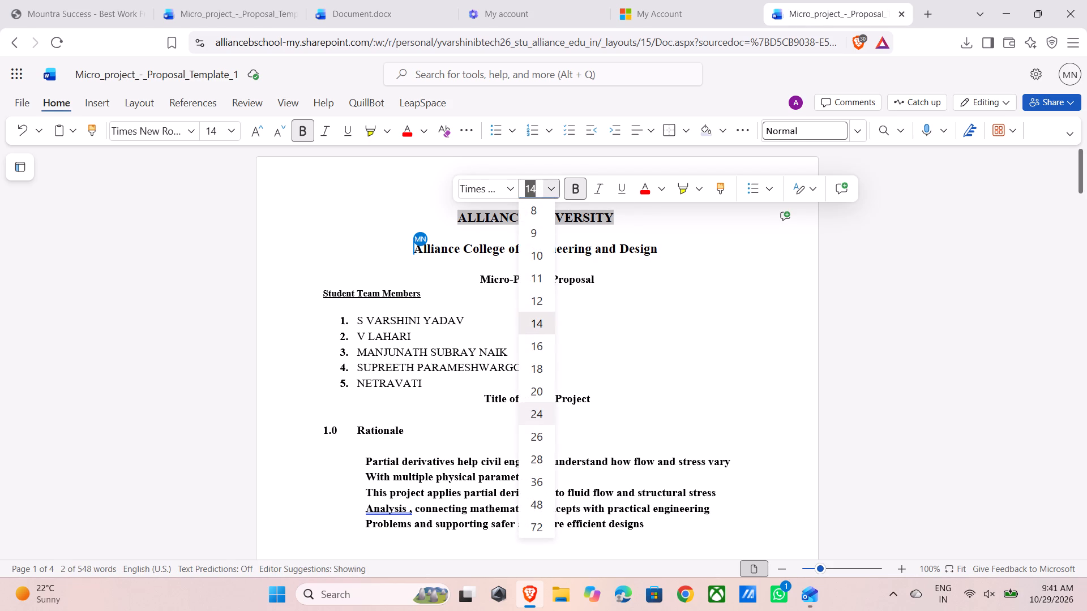
{"action": "left_click", "coordinate": [543, 461]}
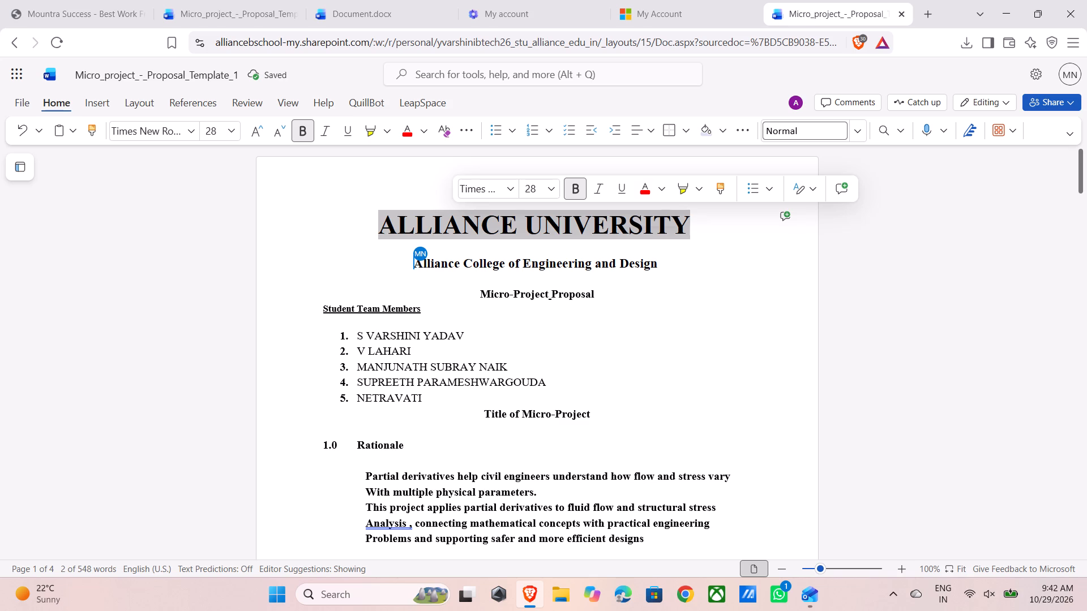
{"action": "left_click", "coordinate": [645, 190]}
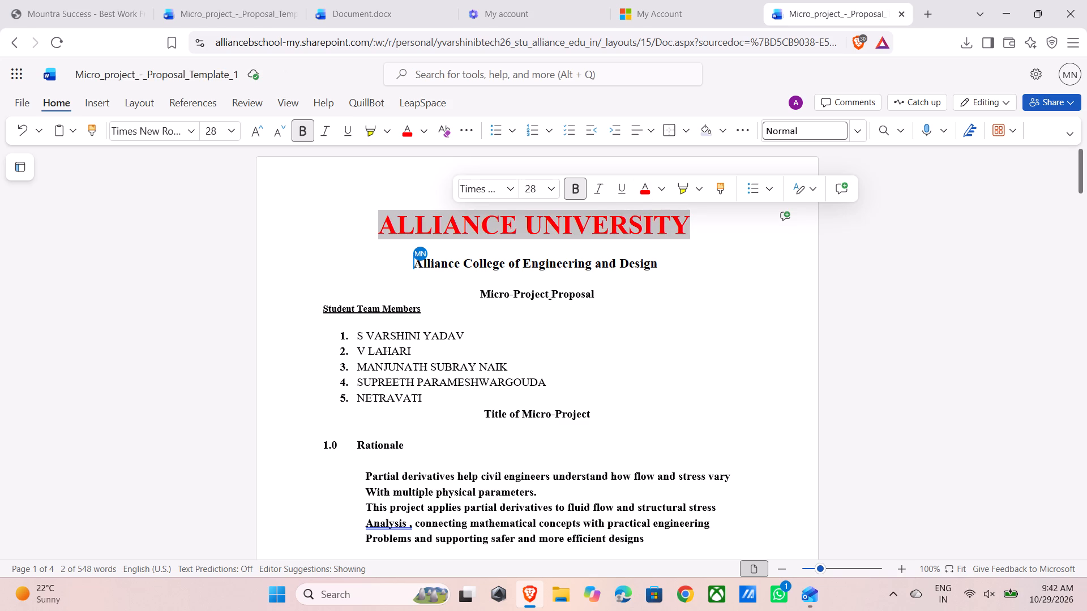
{"action": "left_click", "coordinate": [677, 285]}
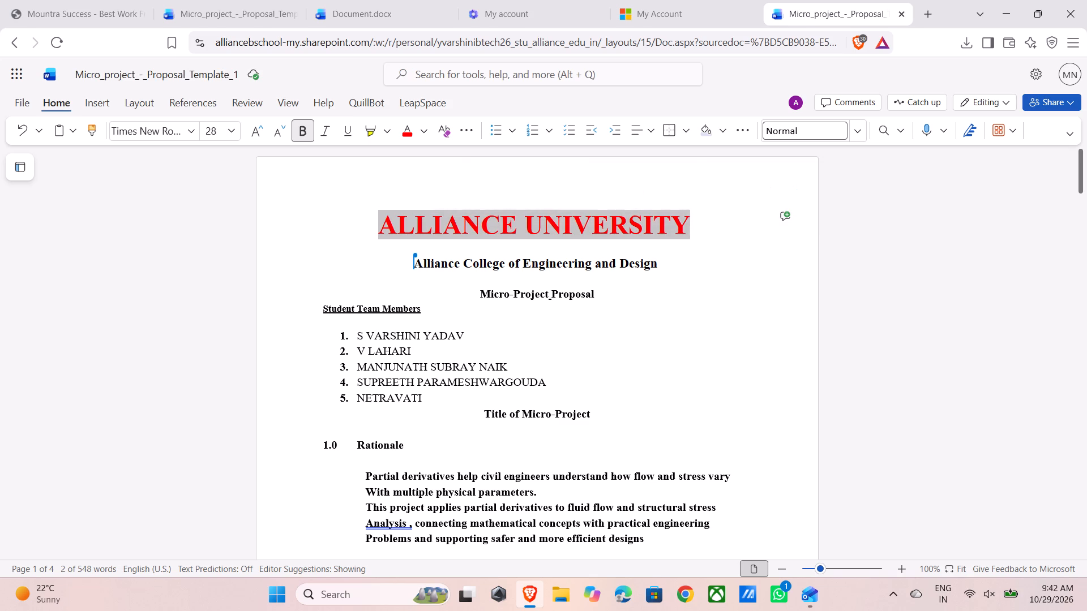
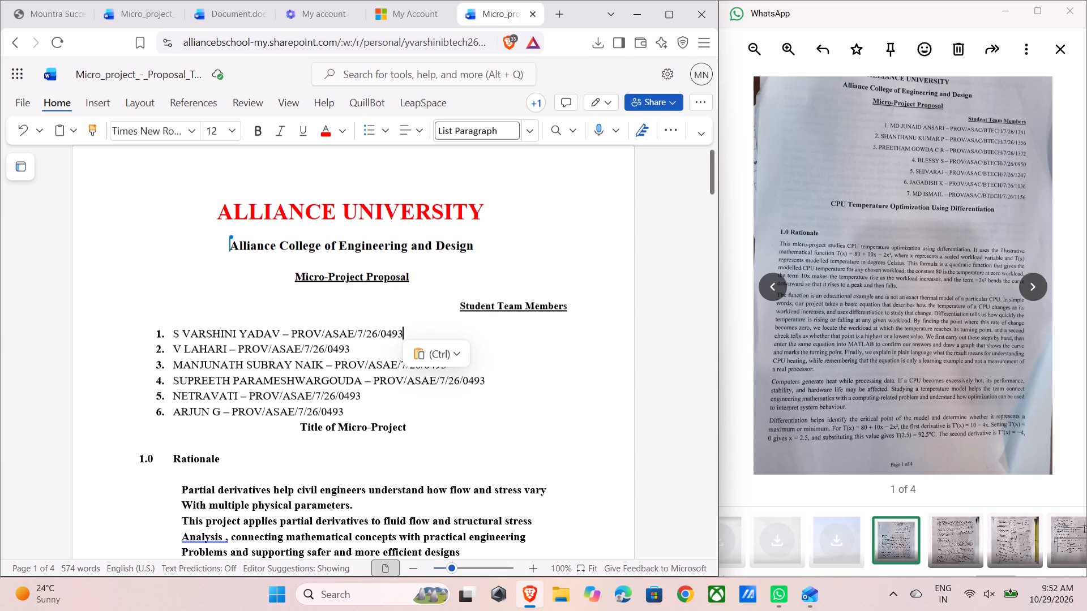
Replace the last three digits of the first and third student team members' registration numbers with their own digits.
{"action": "key", "text": "BackSpace"}
{"action": "key", "text": "BackSpace"}
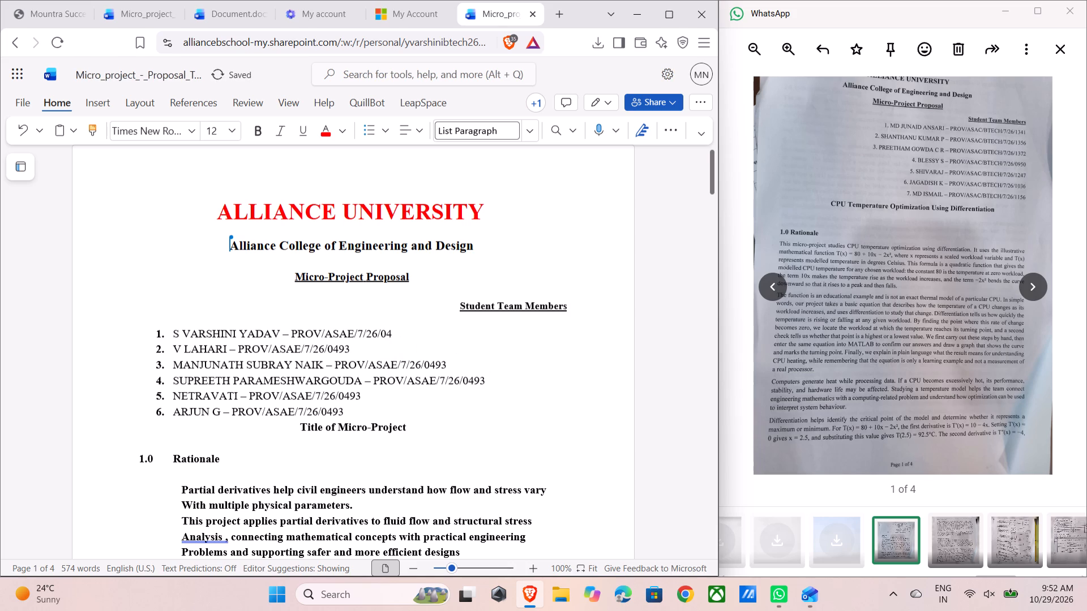
{"action": "key", "text": "BackSpace"}
{"action": "left_click", "coordinate": [465, 372]}
{"action": "key", "text": "BackSpace"}
{"action": "key", "text": "BackSpace"}
{"action": "key", "text": "BackSpace"}
{"action": "type", "text": "517"}
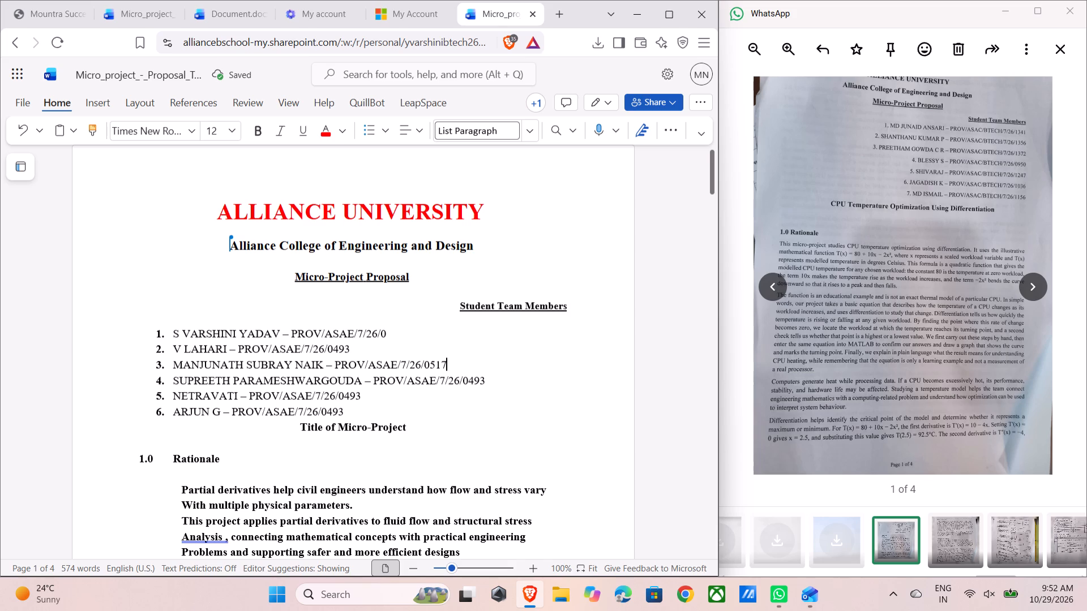
{"action": "left_click", "coordinate": [388, 334]}
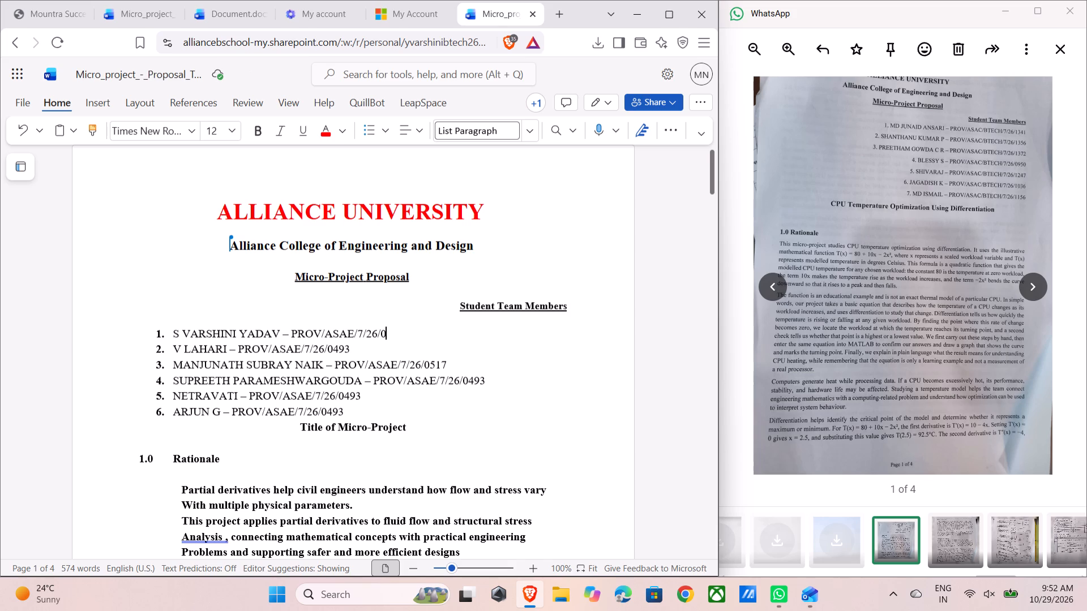
{"action": "type", "text": "488"}
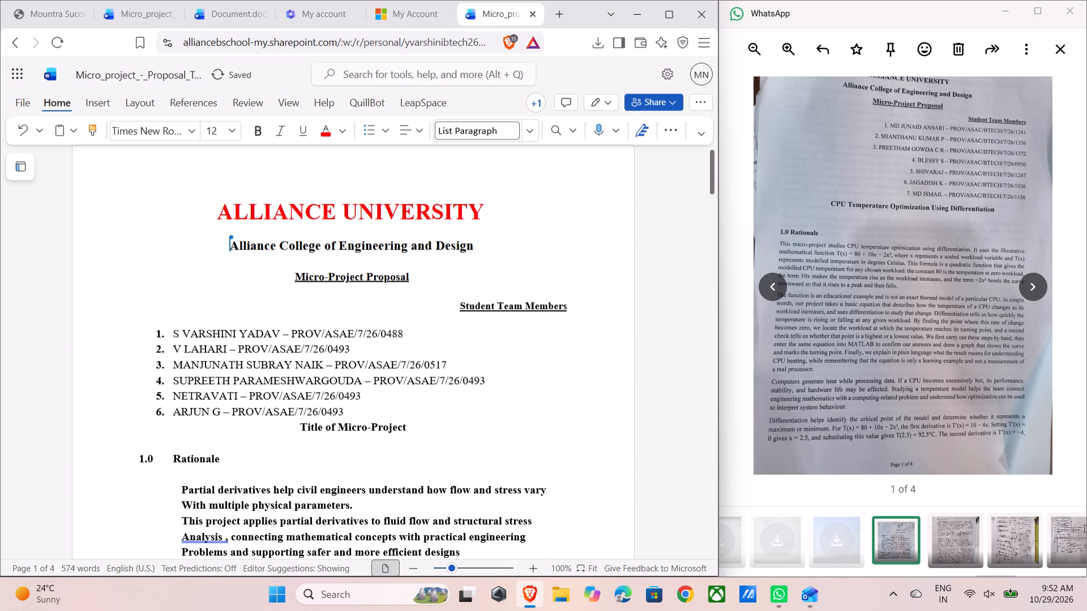
Delete the last three digits of the second team member's registration number.
{"action": "left_click", "coordinate": [358, 350]}
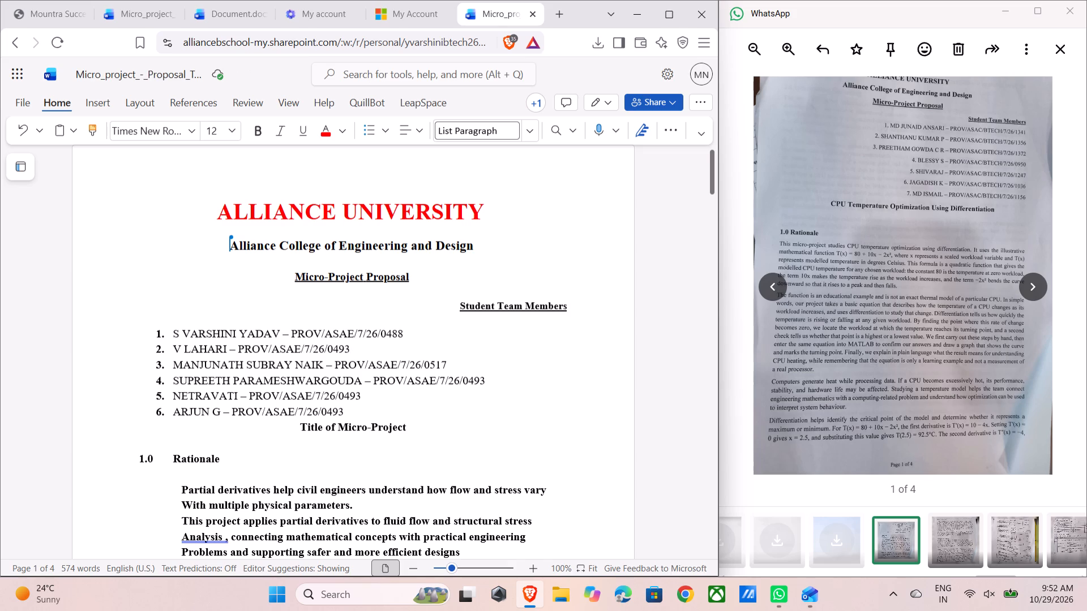
{"action": "key", "text": "BackSpace"}
{"action": "key", "text": "BackSpace"}
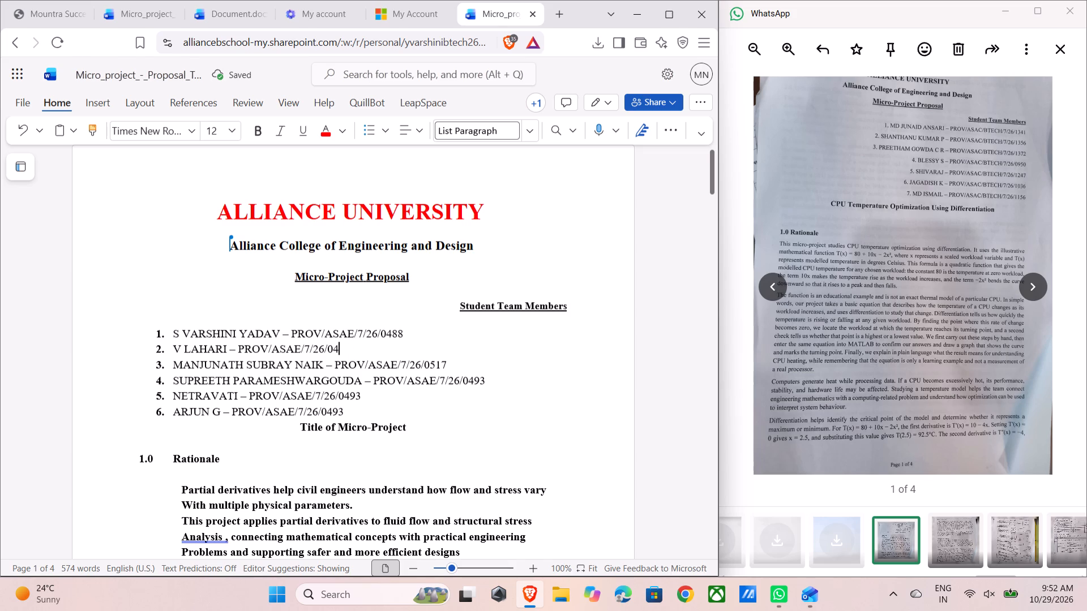
{"action": "key", "text": "BackSpace"}
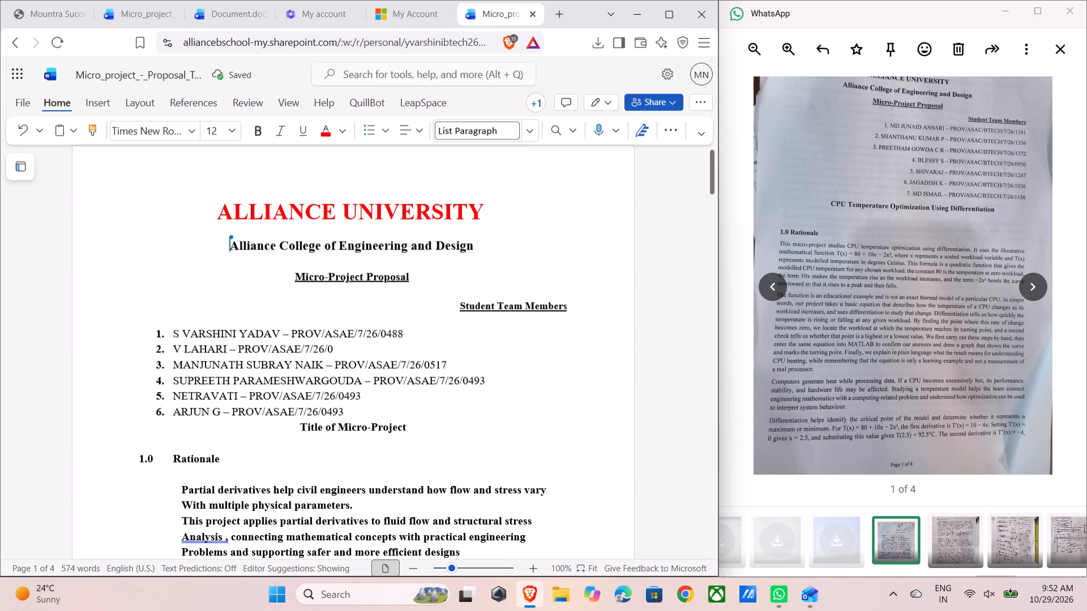
Correct the last three digits of the fifth team member's registration number and the final digit of the fourth member's.
{"action": "left_click", "coordinate": [395, 405]}
{"action": "key", "text": "BackSpace"}
{"action": "key", "text": "BackSpace"}
{"action": "key", "text": "BackSpace"}
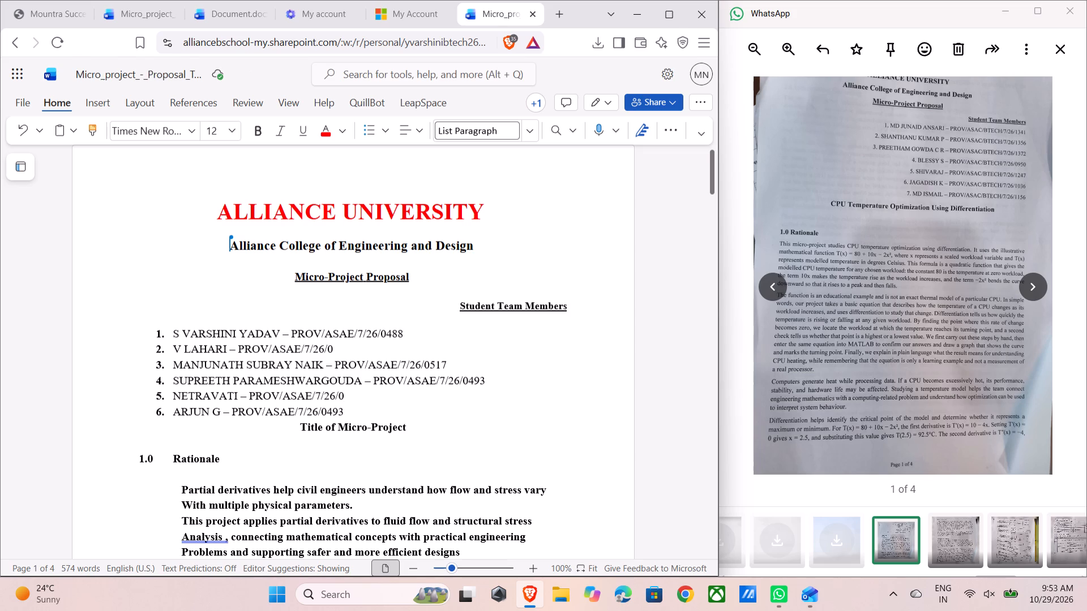
{"action": "type", "text": "521"}
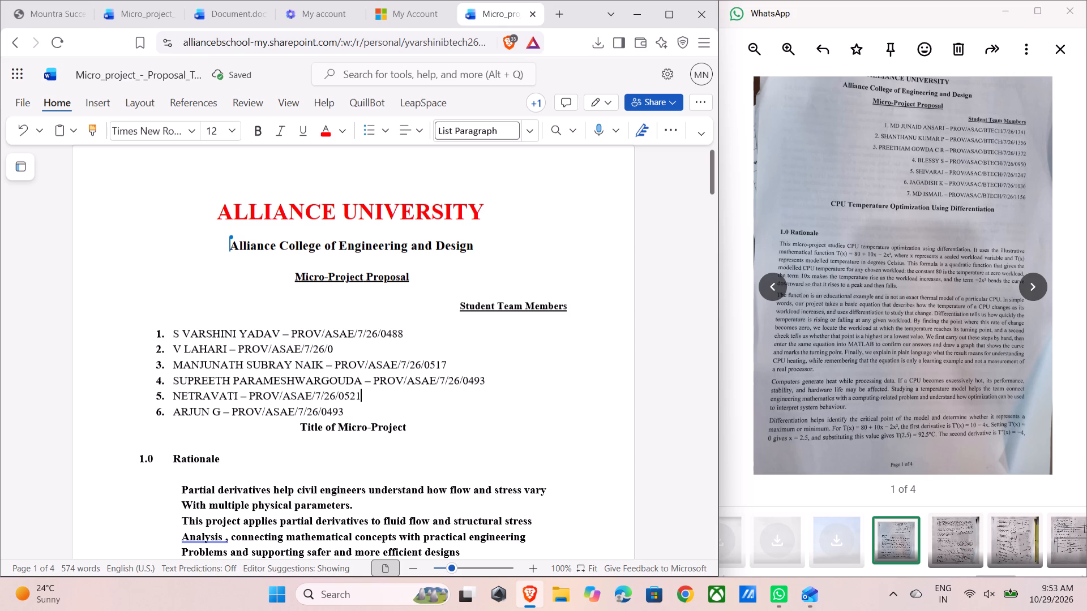
{"action": "left_click", "coordinate": [496, 381]}
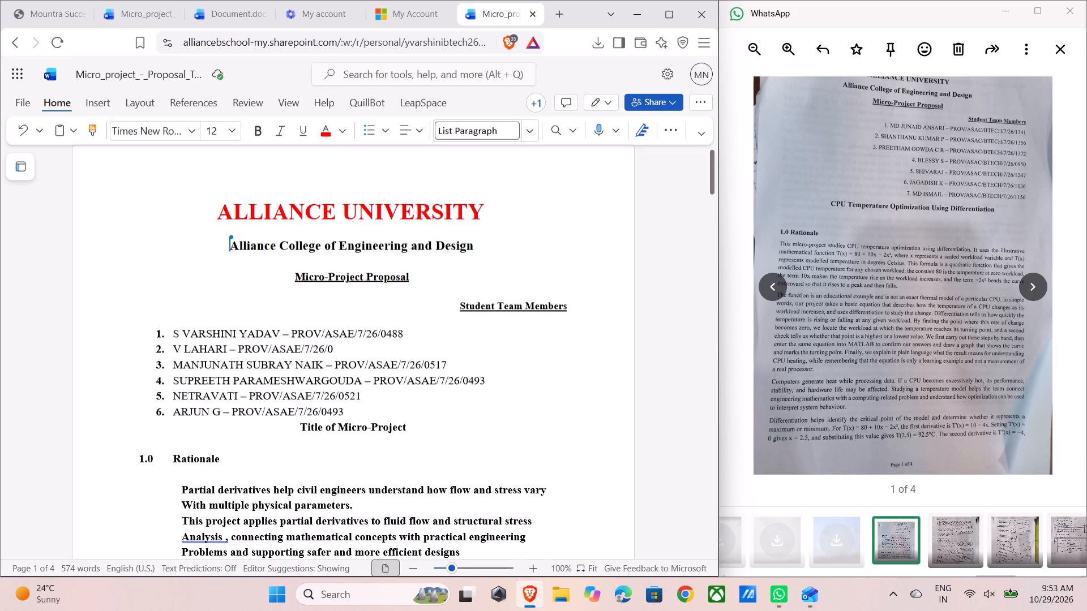
{"action": "key", "text": "BackSpace"}
{"action": "key", "text": "0"}
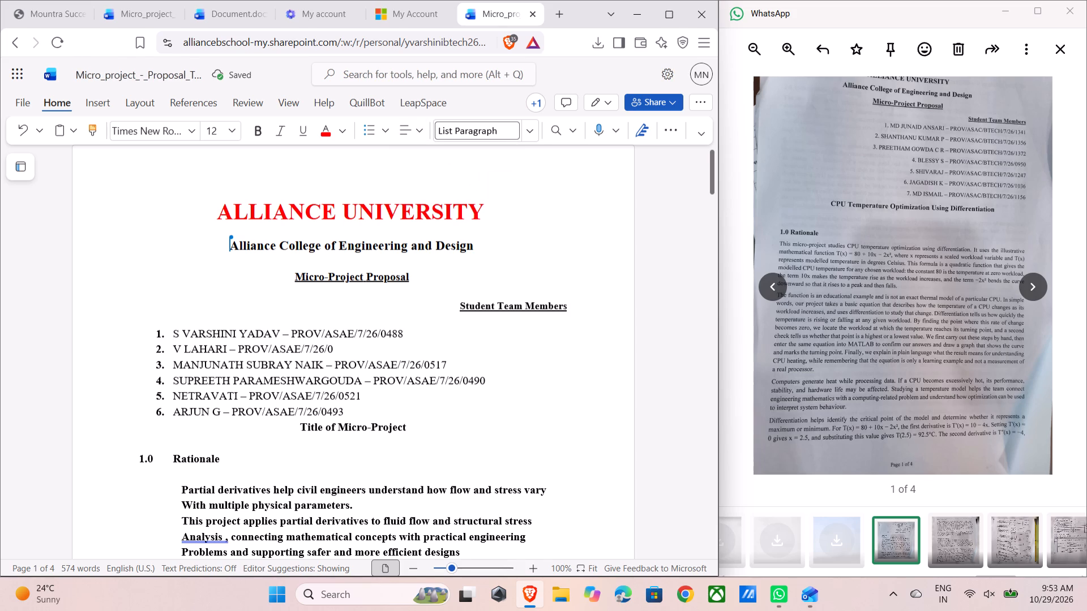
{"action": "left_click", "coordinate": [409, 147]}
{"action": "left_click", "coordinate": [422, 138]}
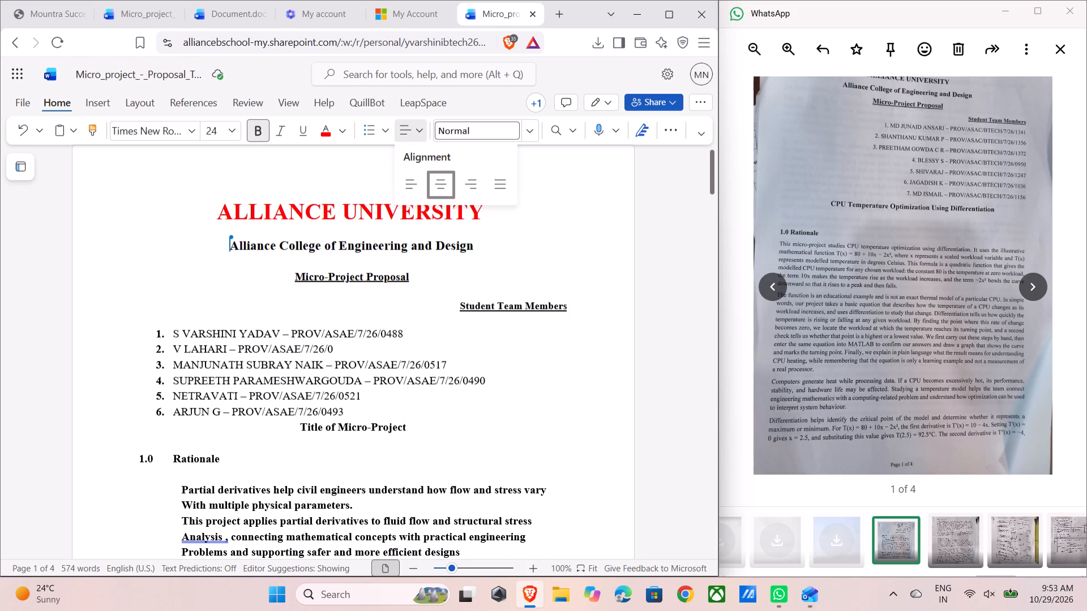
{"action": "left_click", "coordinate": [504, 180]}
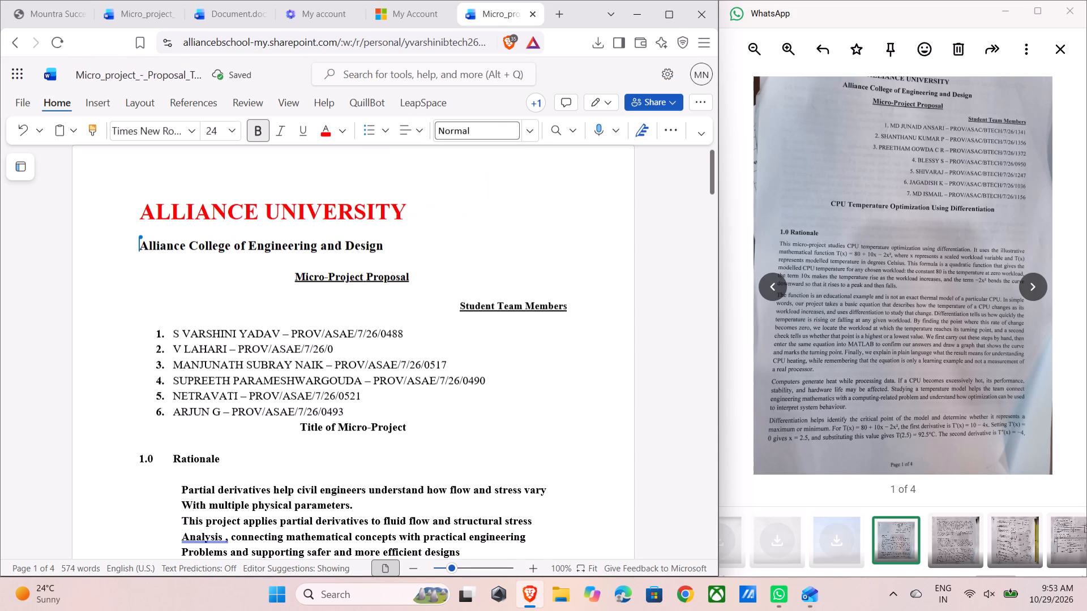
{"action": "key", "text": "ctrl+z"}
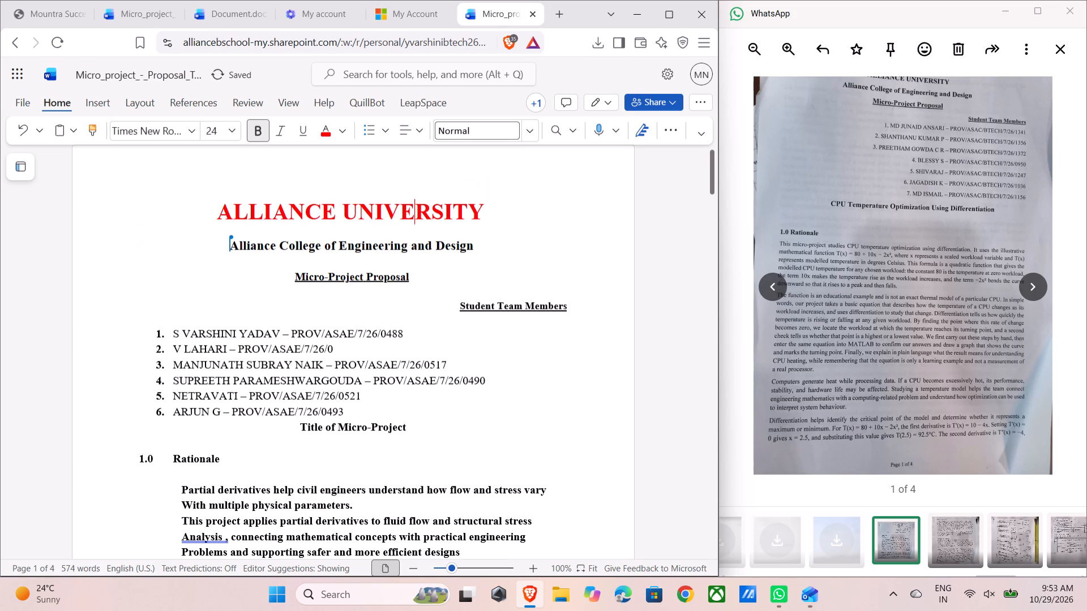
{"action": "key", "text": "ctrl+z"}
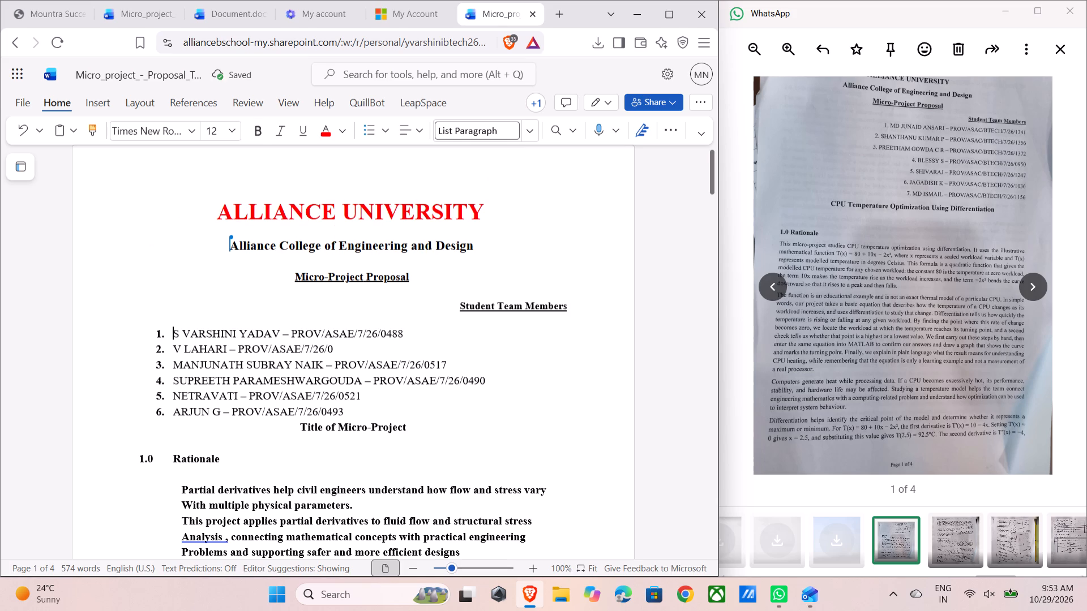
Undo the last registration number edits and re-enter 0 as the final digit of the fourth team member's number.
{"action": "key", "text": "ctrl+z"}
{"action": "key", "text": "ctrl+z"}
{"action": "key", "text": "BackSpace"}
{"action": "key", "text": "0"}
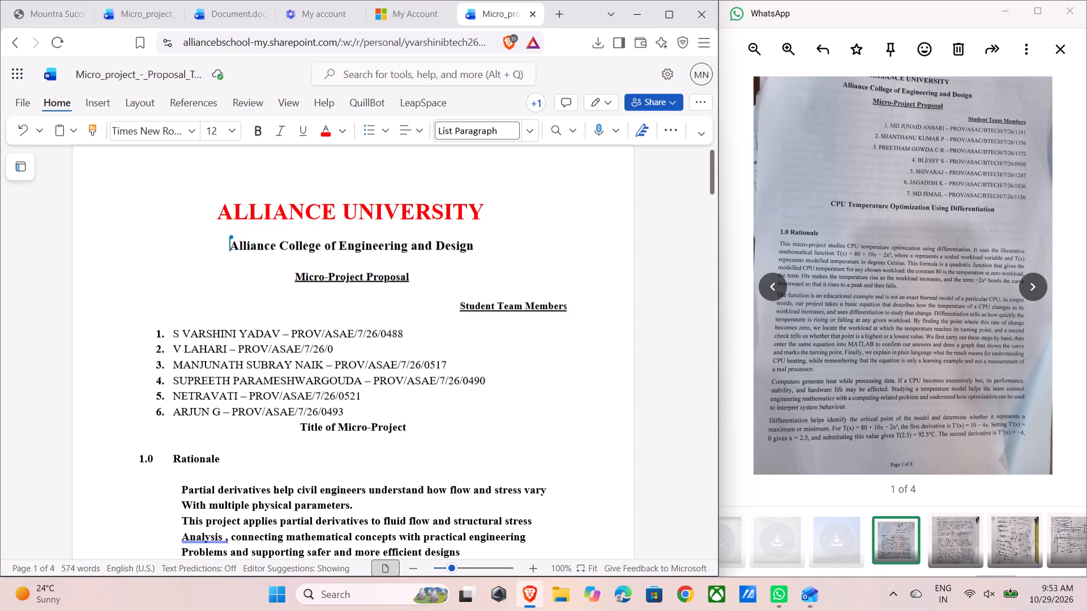
Select text in the student team members list, starting from the beginning of the first member's name.
{"action": "left_click", "coordinate": [155, 330]}
{"action": "left_click_drag", "start_coordinate": [155, 330], "coordinate": [229, 341]}
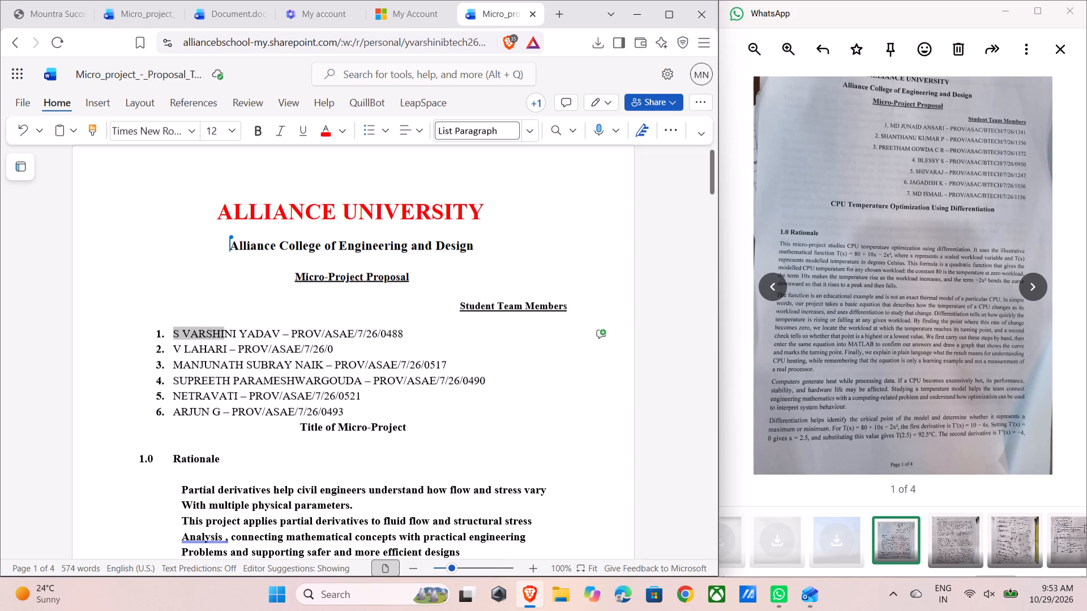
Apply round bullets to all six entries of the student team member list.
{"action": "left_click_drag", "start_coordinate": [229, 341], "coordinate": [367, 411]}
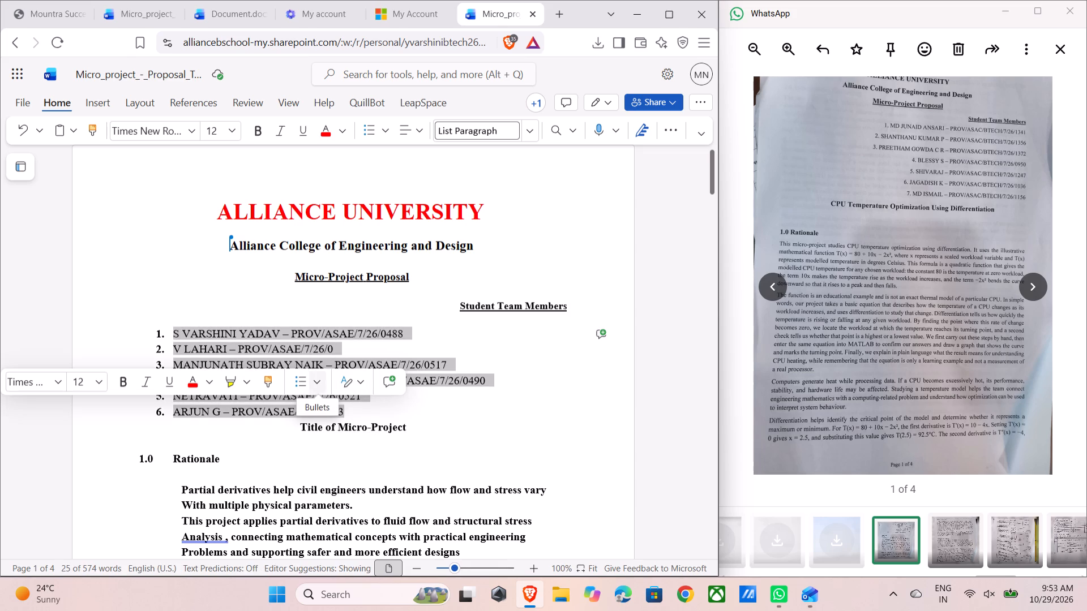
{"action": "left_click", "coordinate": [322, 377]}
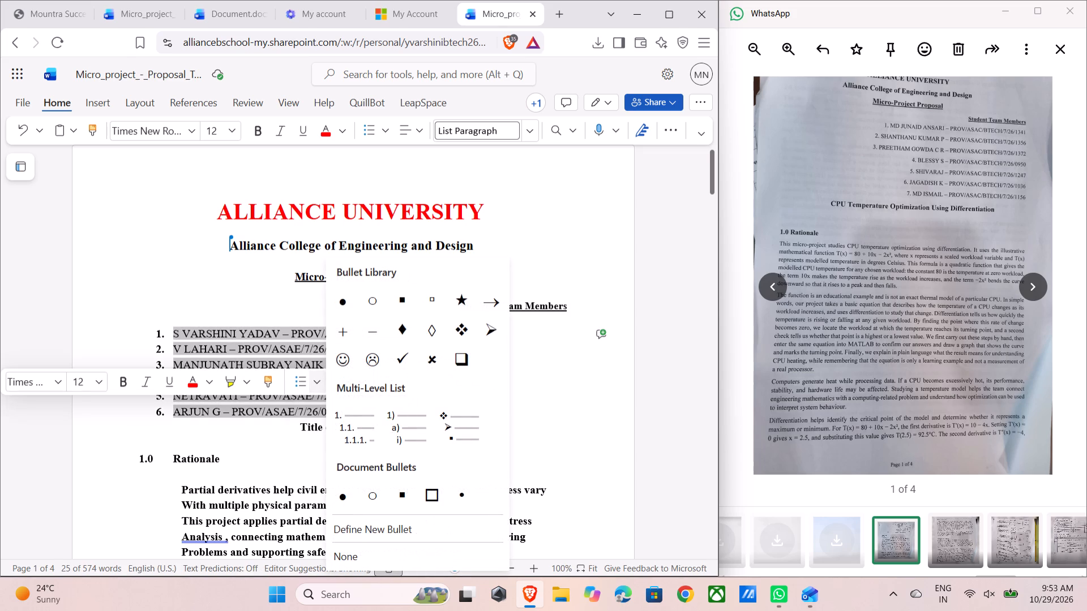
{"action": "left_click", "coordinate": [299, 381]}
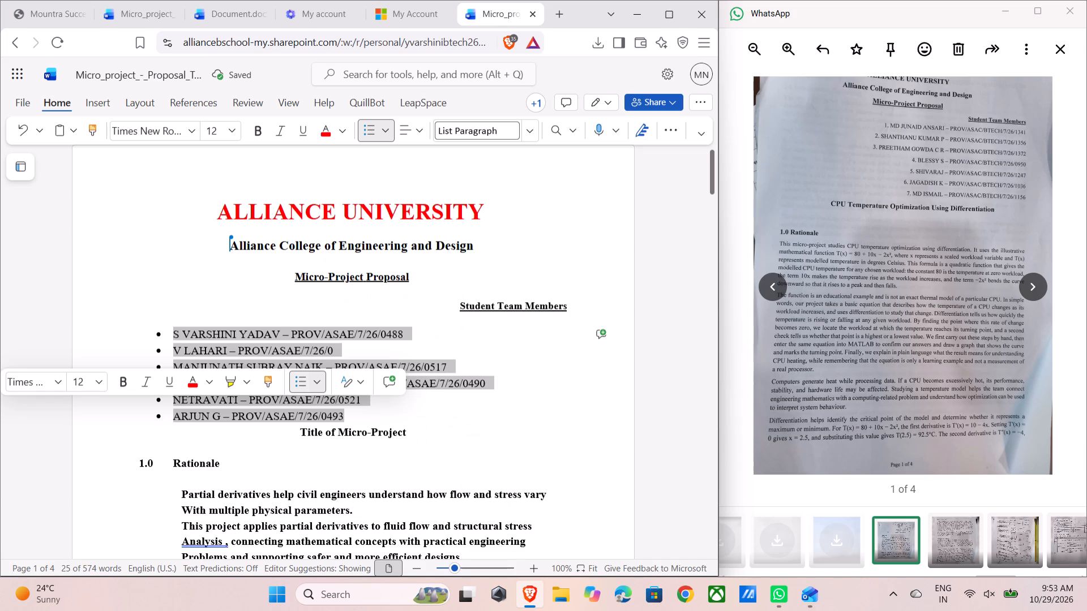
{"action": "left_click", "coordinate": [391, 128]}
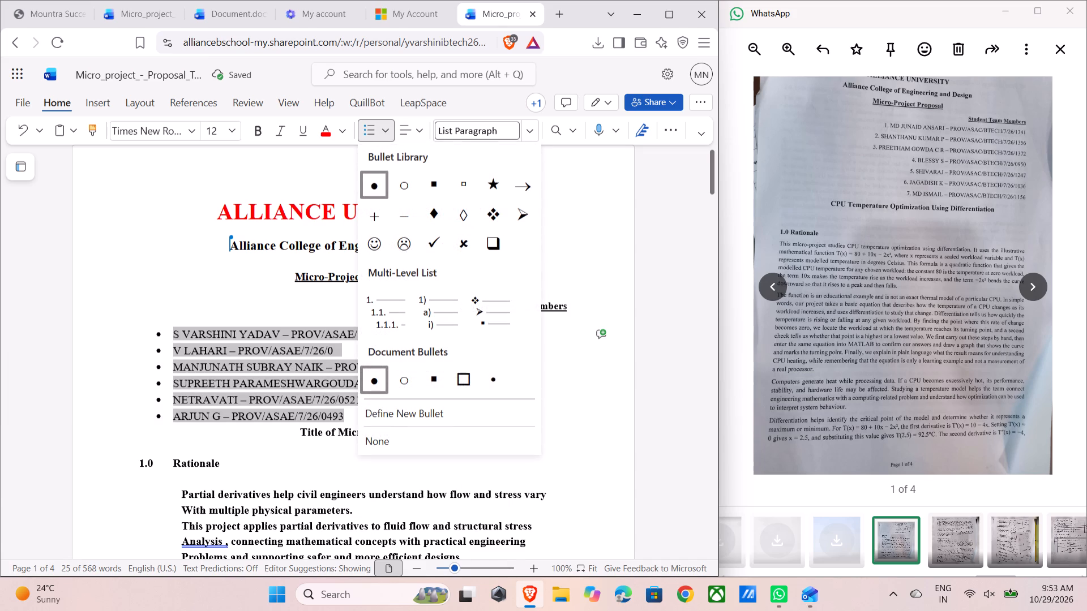
Right-align all six entries of the student team member list under the Student Team Members heading.
{"action": "left_click", "coordinate": [410, 133]}
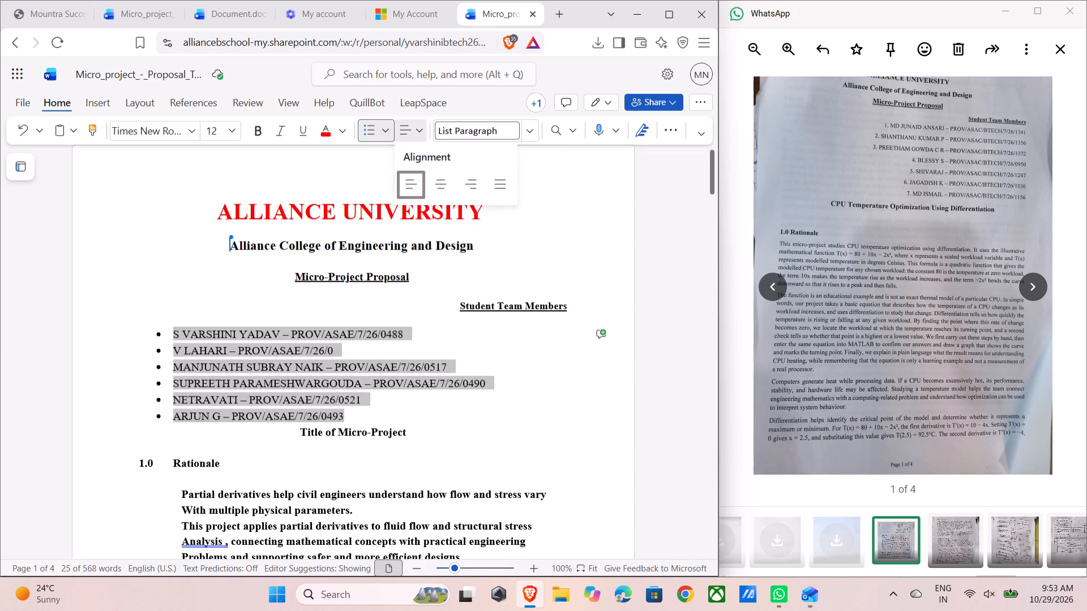
{"action": "left_click", "coordinate": [489, 182]}
{"action": "left_click", "coordinate": [410, 128]}
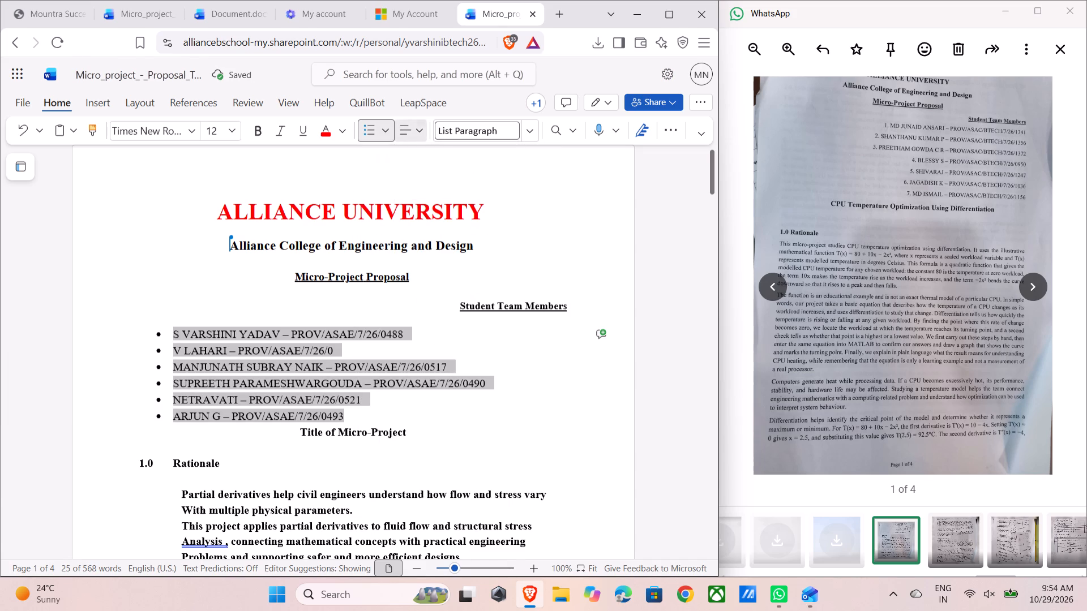
{"action": "left_click", "coordinate": [460, 180]}
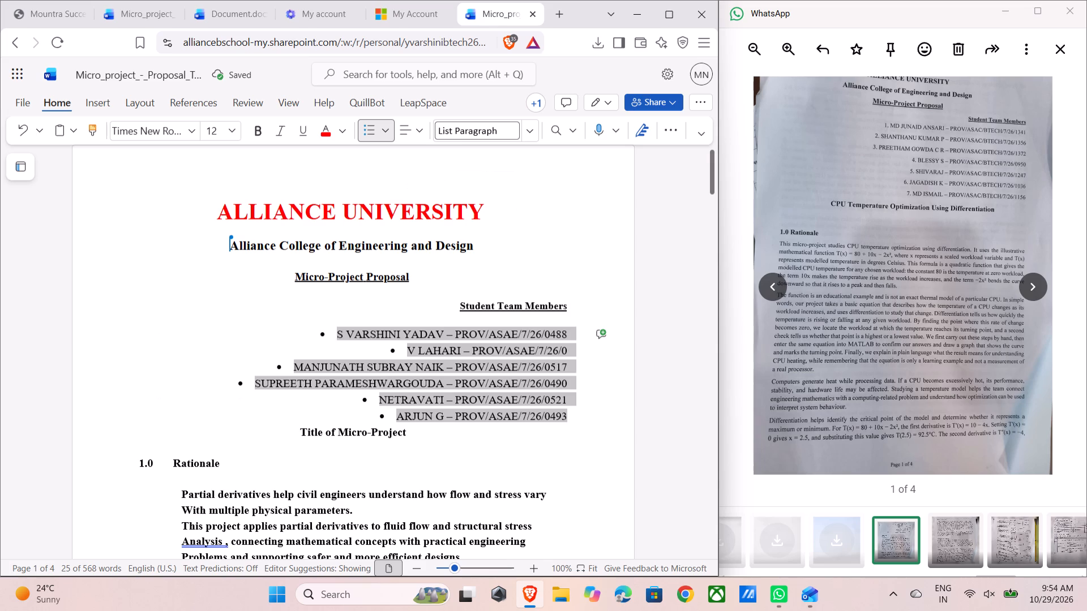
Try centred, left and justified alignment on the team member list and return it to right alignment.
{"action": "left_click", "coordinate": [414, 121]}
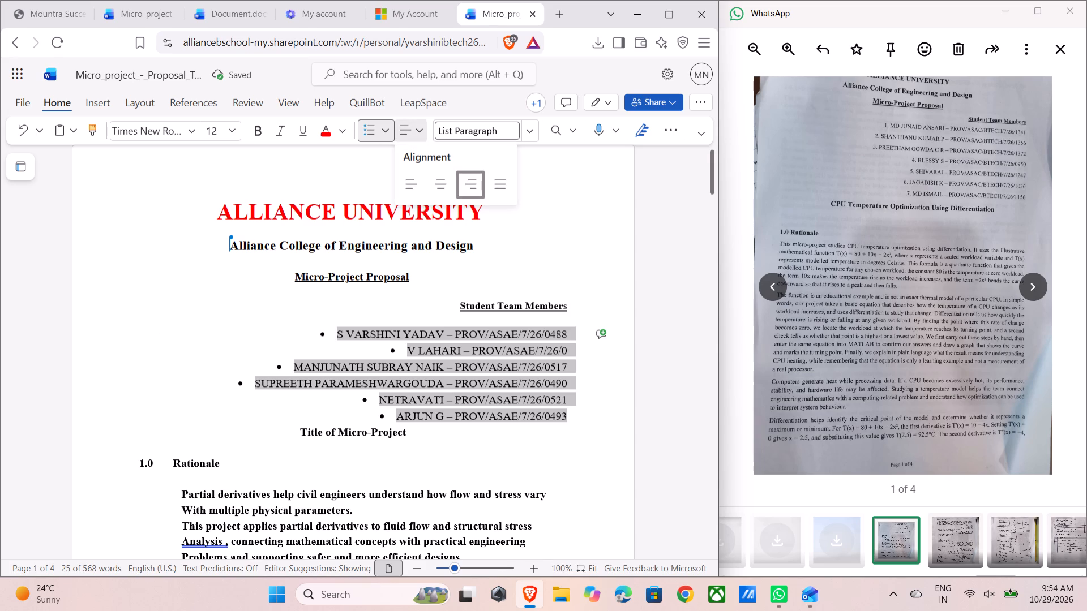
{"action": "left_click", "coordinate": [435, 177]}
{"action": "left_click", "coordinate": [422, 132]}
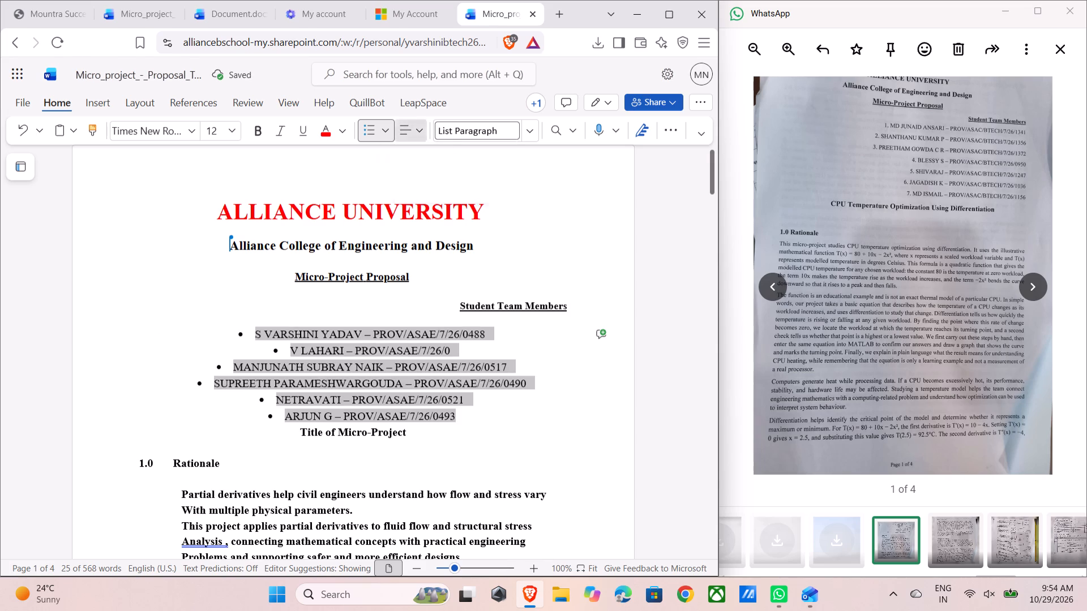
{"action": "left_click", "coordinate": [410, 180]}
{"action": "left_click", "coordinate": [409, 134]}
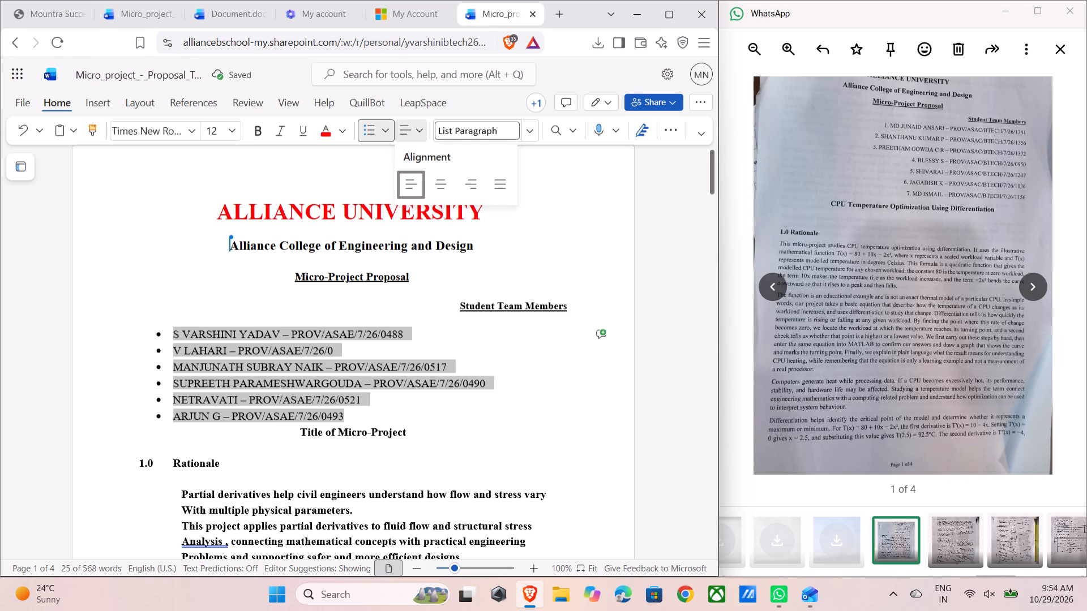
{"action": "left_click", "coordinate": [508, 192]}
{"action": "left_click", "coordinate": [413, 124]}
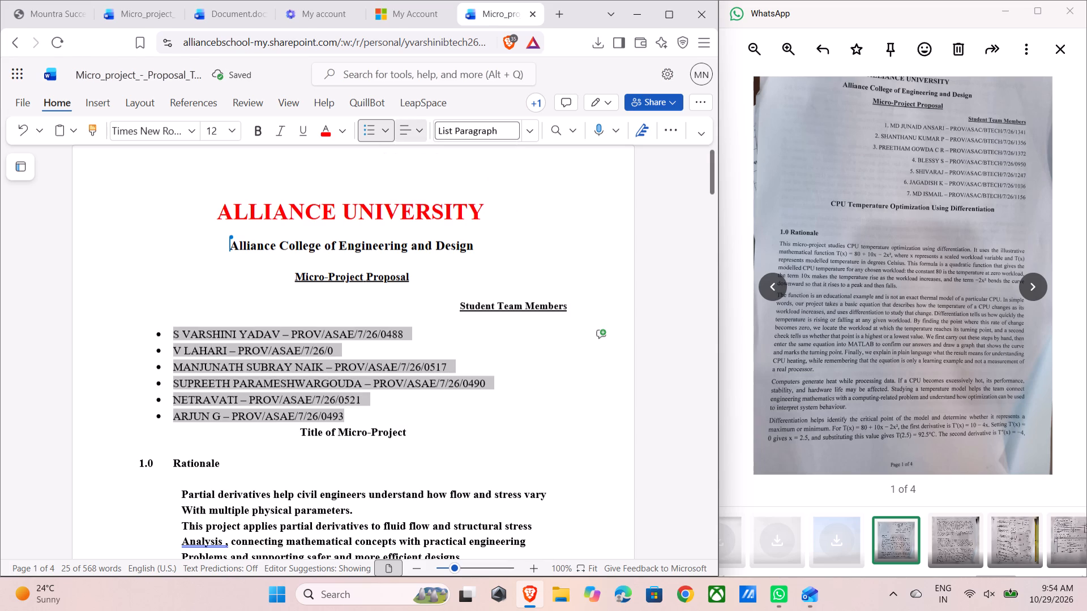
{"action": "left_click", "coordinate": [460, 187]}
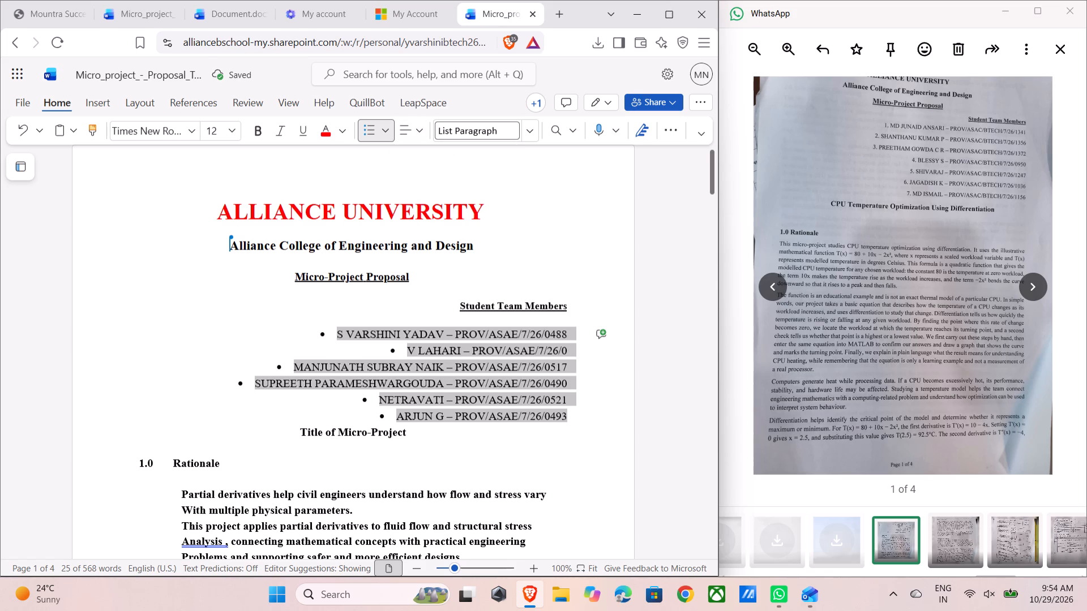
Restore numbering from 1 to 6 on the student team member list in place of the bullets.
{"action": "left_click", "coordinate": [328, 330]}
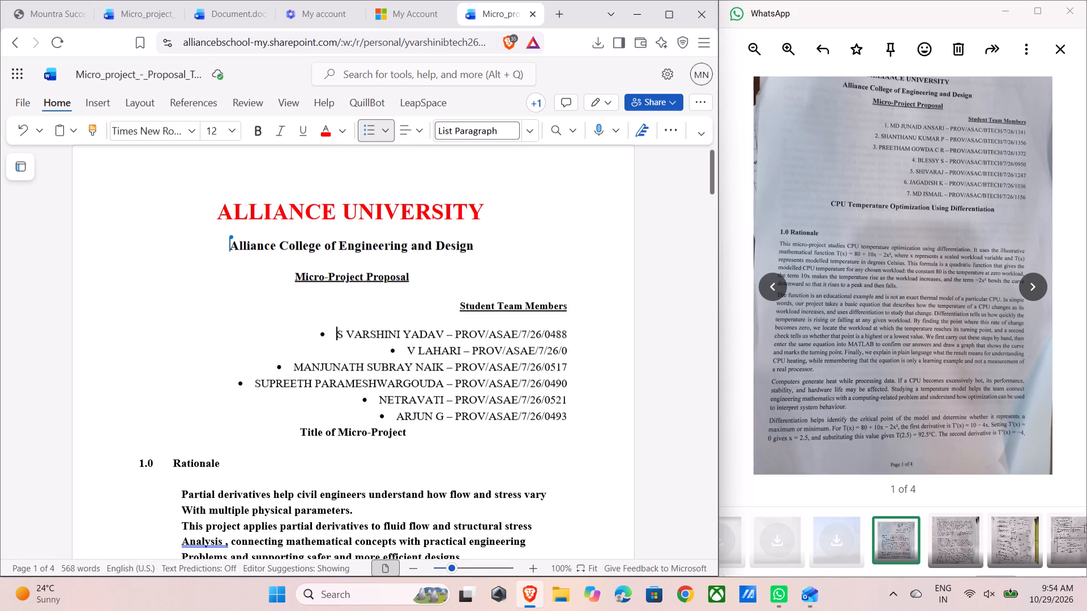
Replace the bullets with numbering from 1 to 6 on all six student team member entries.
{"action": "left_click_drag", "start_coordinate": [315, 334], "coordinate": [427, 380]}
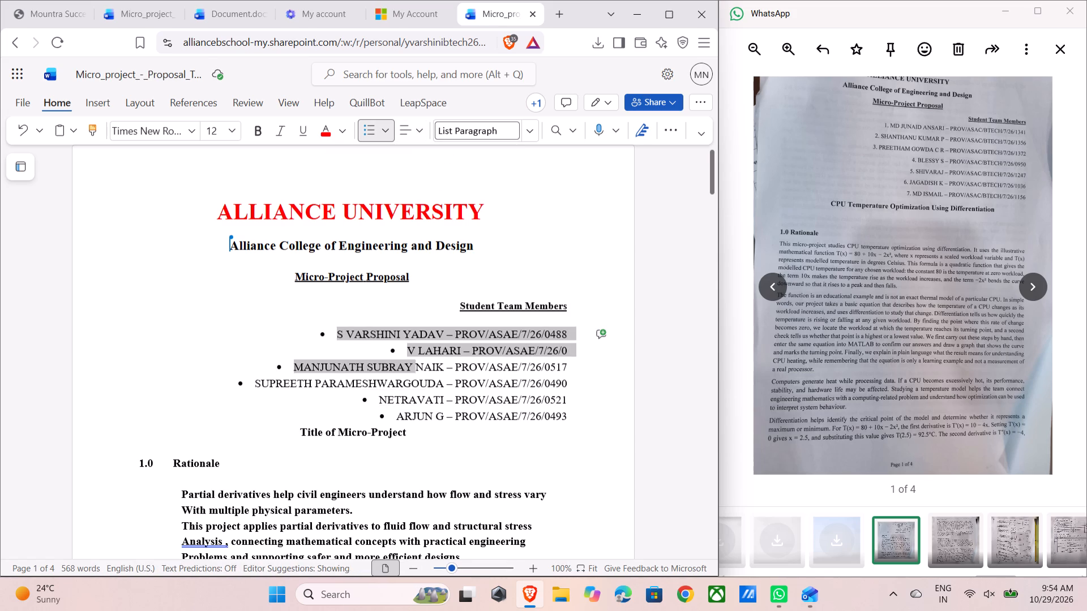
{"action": "left_click_drag", "start_coordinate": [427, 380], "coordinate": [600, 424]}
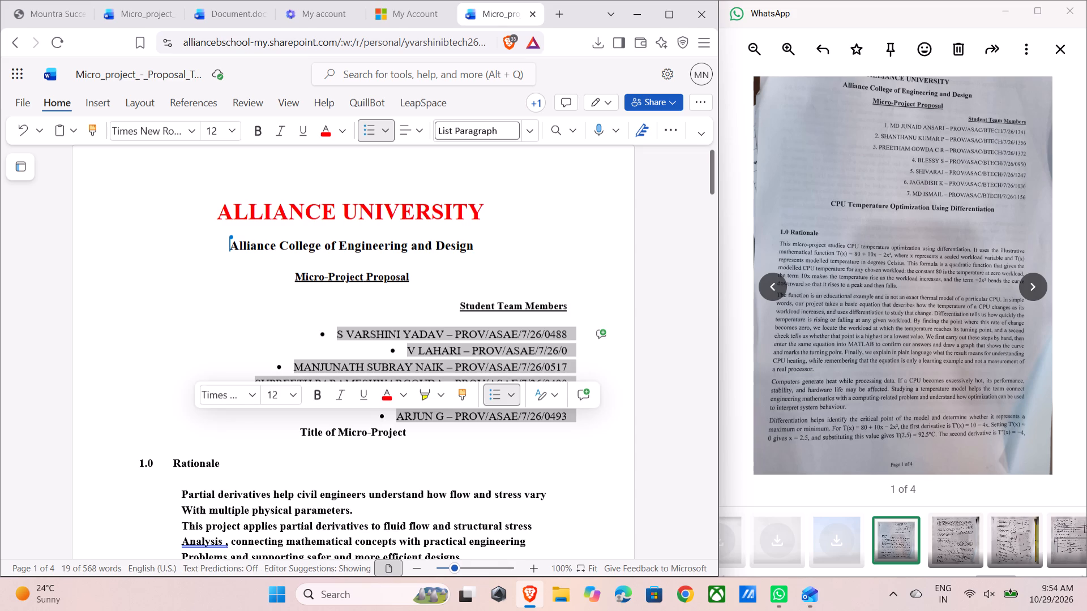
{"action": "left_click", "coordinate": [513, 395]}
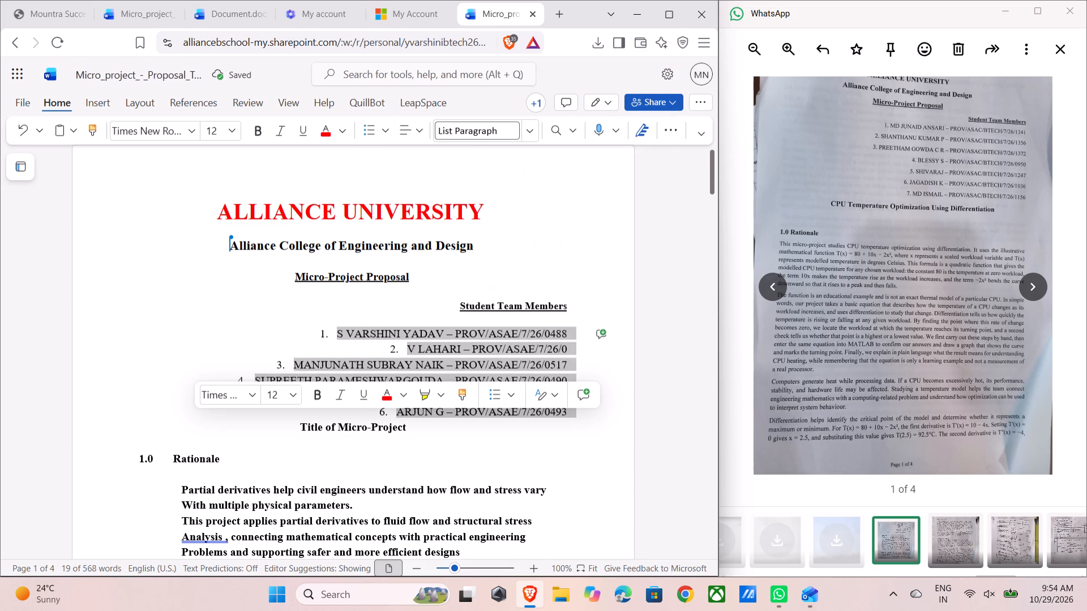
{"action": "left_click", "coordinate": [597, 490]}
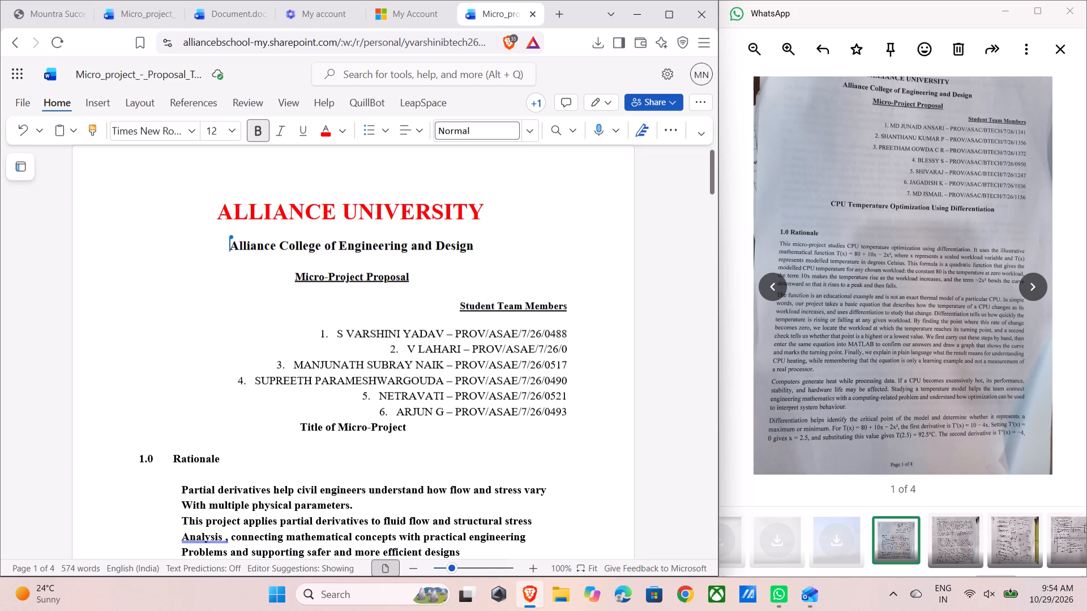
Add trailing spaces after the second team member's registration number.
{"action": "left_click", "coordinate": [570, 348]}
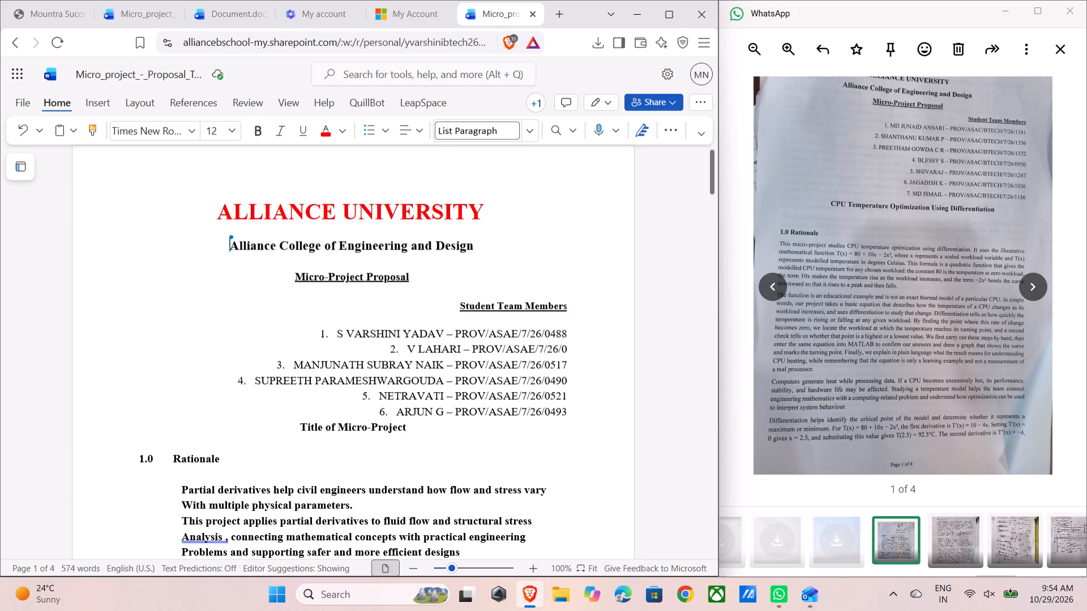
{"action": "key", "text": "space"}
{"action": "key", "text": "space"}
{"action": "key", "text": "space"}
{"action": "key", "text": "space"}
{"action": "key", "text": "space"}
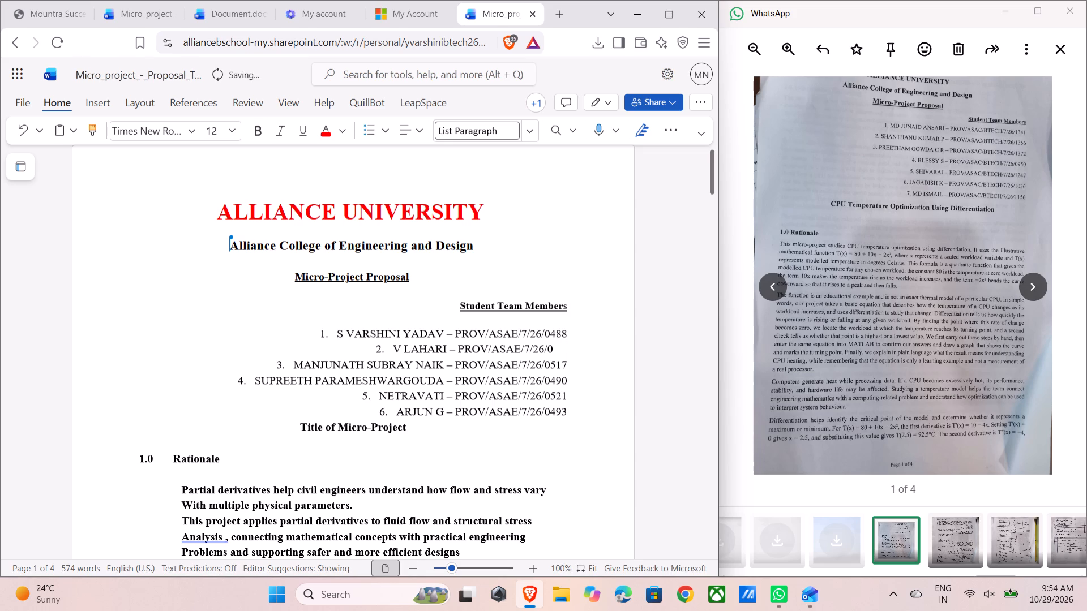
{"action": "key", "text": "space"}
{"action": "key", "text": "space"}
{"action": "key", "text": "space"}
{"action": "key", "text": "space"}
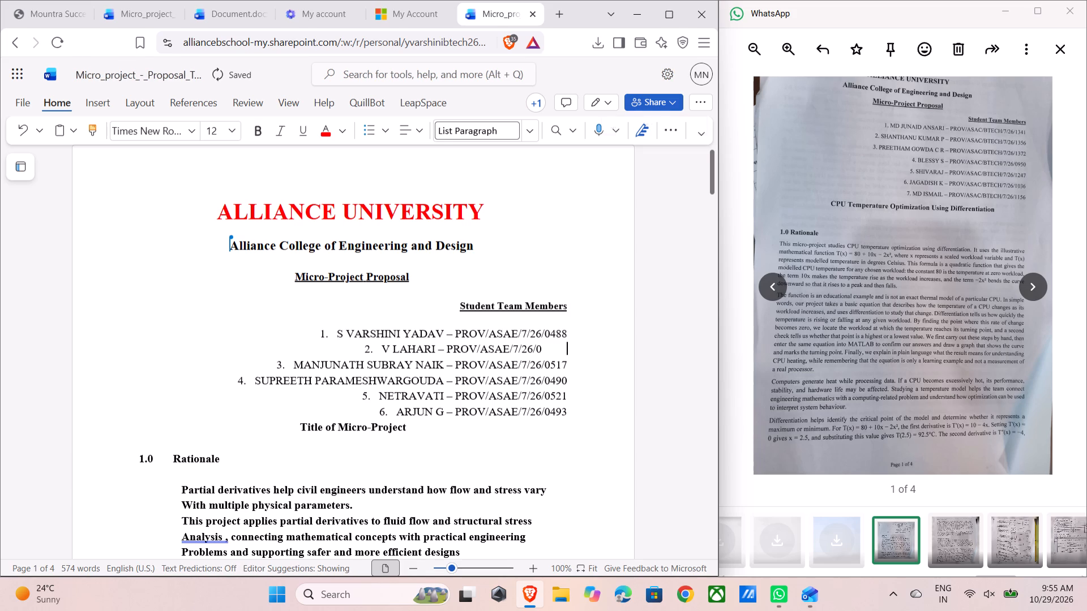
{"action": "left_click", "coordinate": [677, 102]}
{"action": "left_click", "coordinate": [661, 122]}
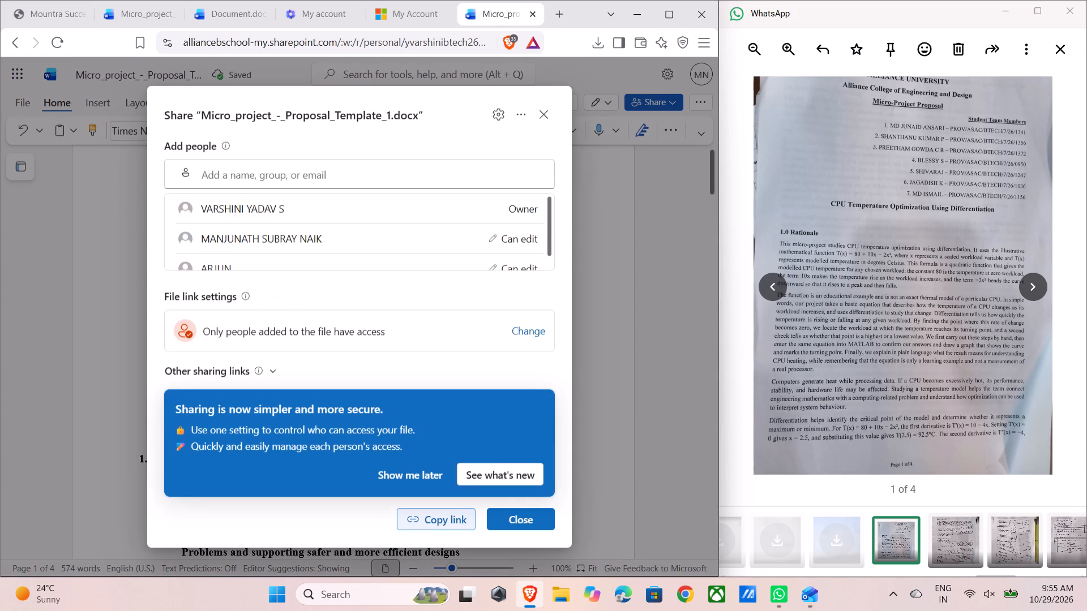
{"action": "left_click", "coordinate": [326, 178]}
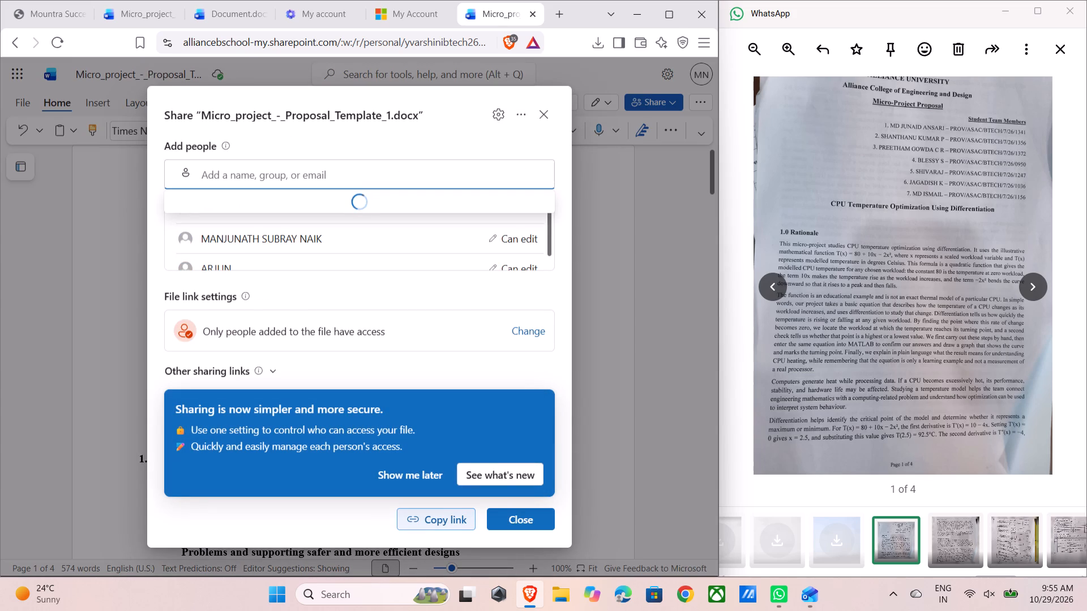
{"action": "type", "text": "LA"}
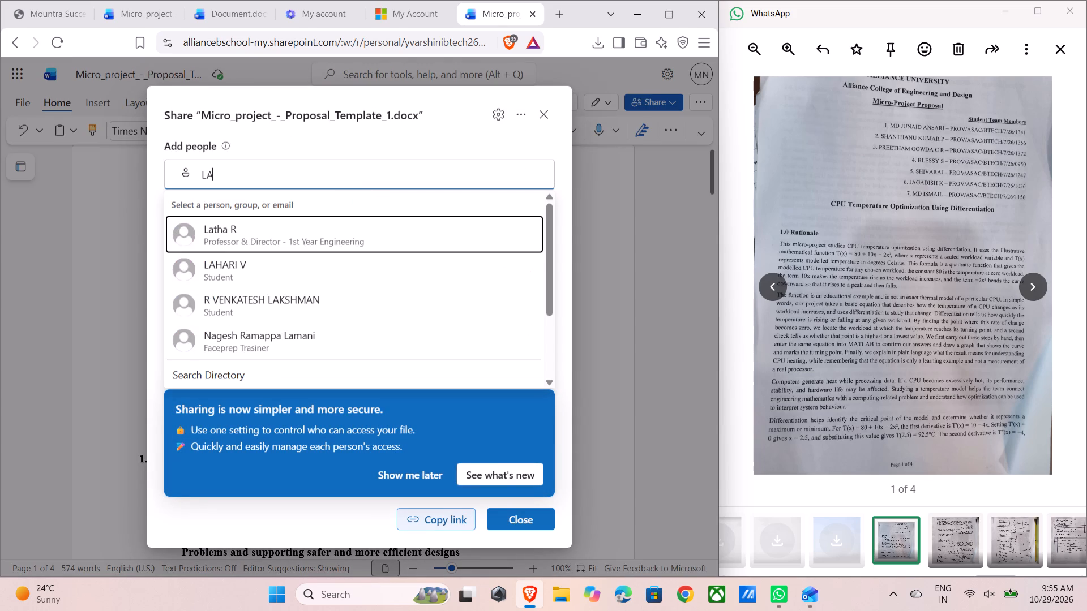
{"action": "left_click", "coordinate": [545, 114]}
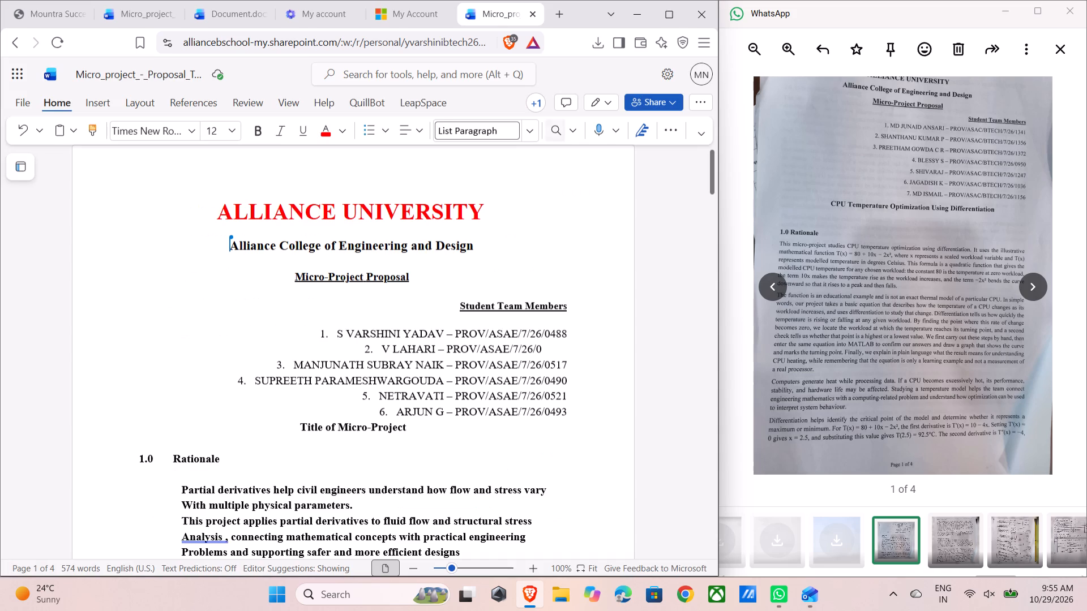
Fill in the missing final digits of the second team member's registration number and delete the trailing spaces after it.
{"action": "left_click", "coordinate": [546, 352]}
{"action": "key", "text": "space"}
{"action": "key", "text": "BackSpace"}
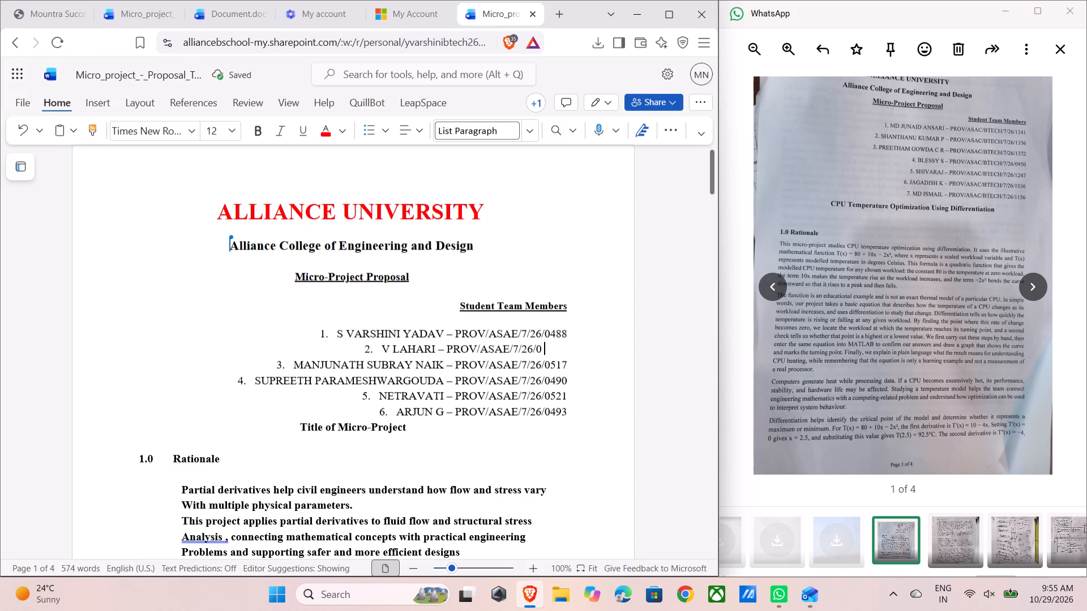
{"action": "key", "text": "BackSpace"}
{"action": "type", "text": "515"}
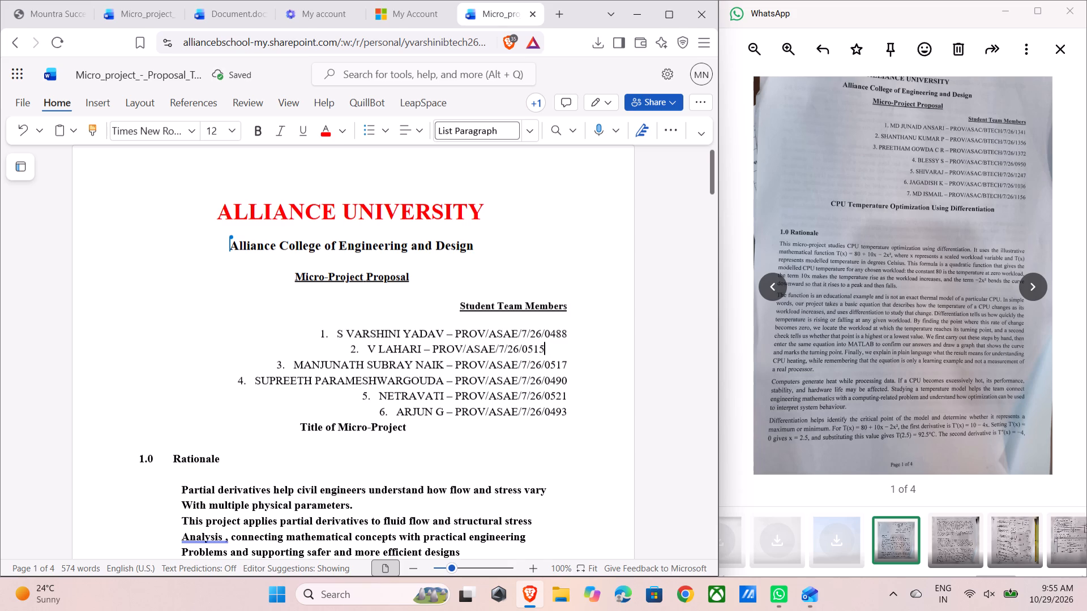
{"action": "left_click", "coordinate": [348, 349]}
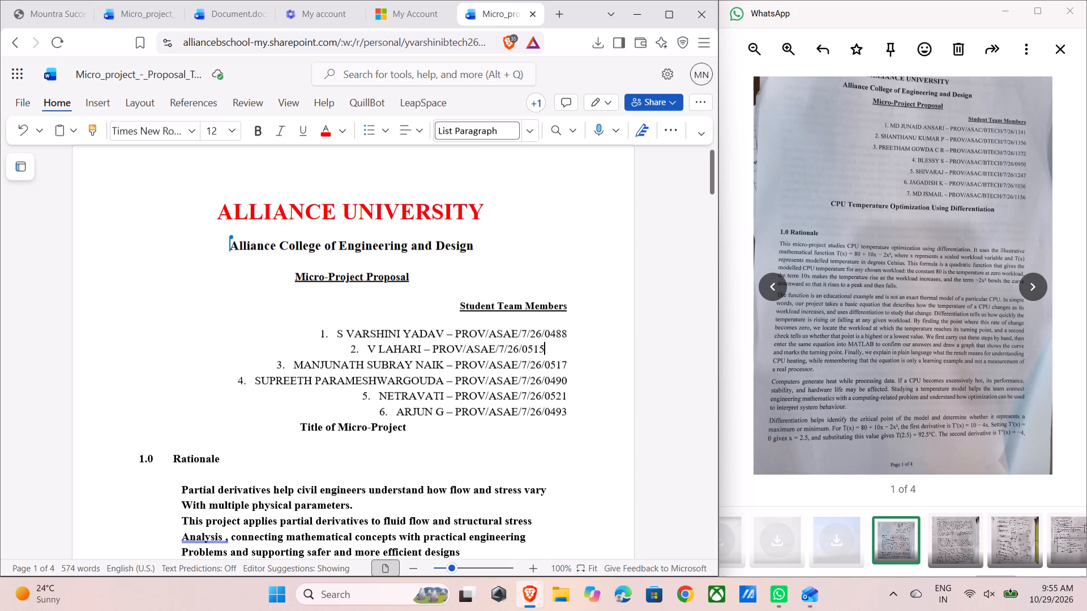
{"action": "left_click_drag", "start_coordinate": [569, 348], "coordinate": [544, 346]}
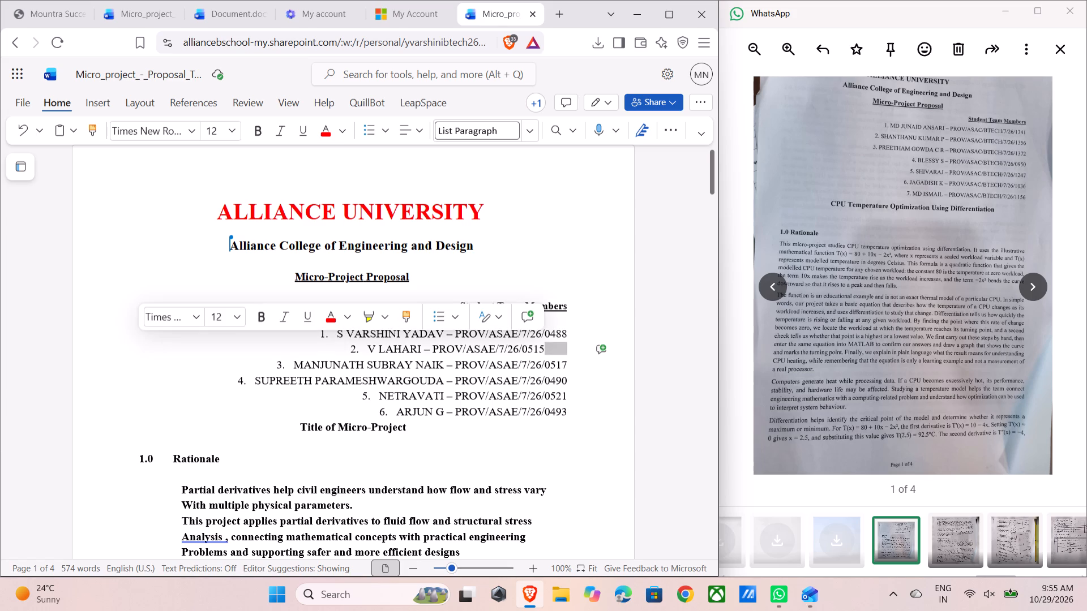
{"action": "key", "text": "BackSpace"}
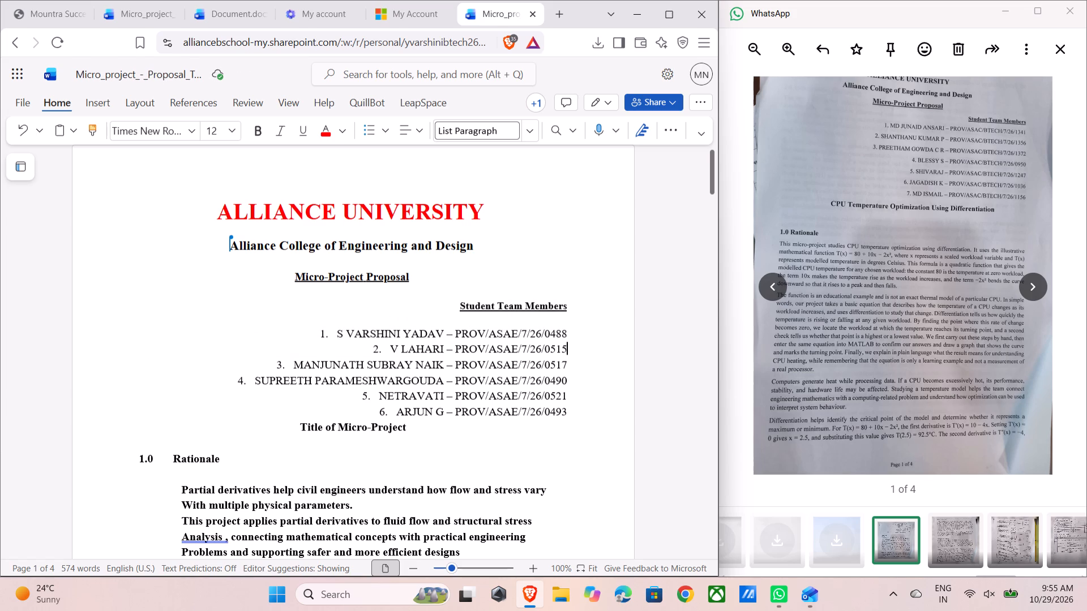
Review the Rationale and Information Gathering sections below the team member list.
{"action": "scroll", "coordinate": [471, 436], "scroll_direction": "down", "scroll_amount": 1}
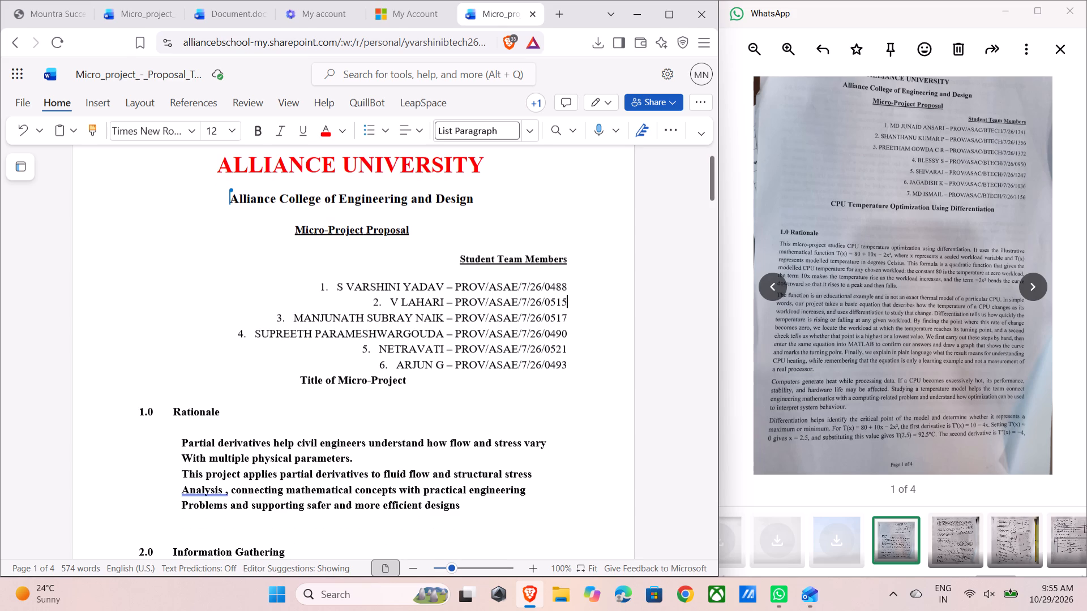
{"action": "scroll", "coordinate": [580, 263], "scroll_direction": "down", "scroll_amount": 1}
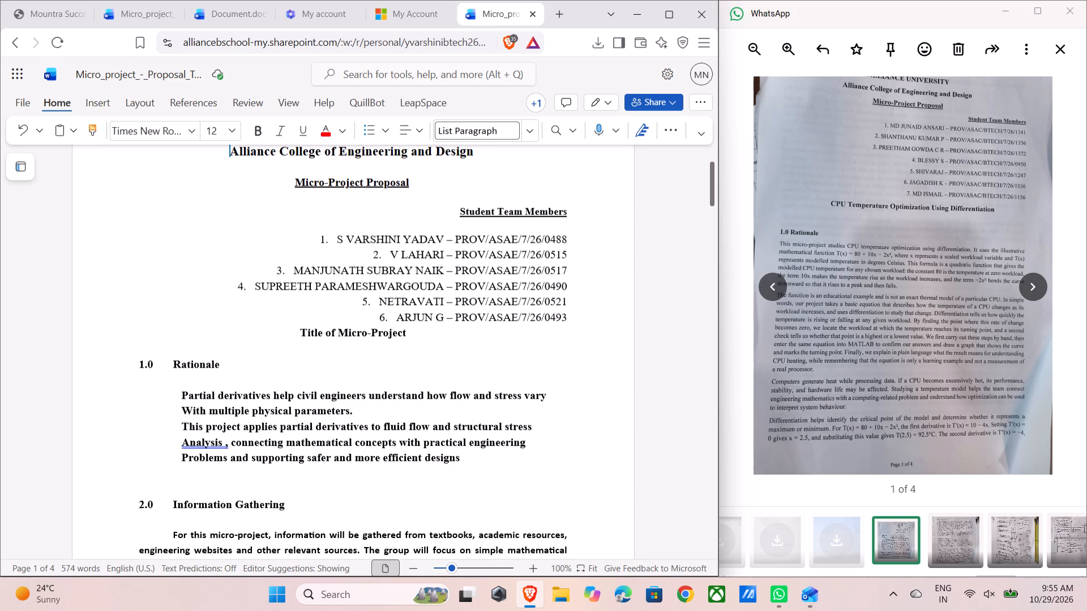
{"action": "scroll", "coordinate": [555, 289], "scroll_direction": "down", "scroll_amount": 3}
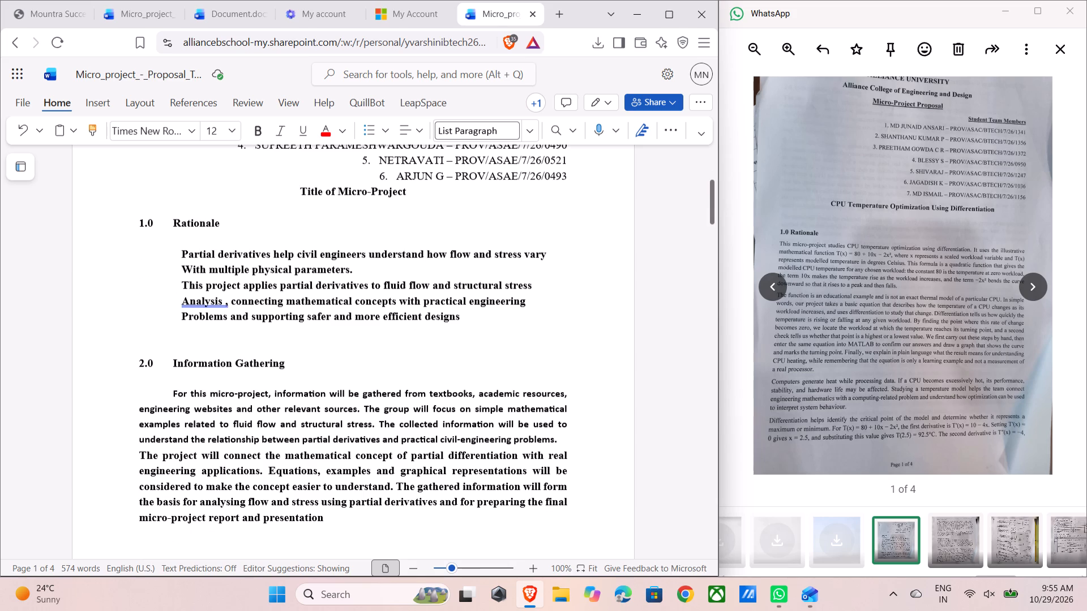
Accept the grammar suggestion "Analysis," in the Rationale paragraph to remove the space before the comma.
{"action": "left_click", "coordinate": [228, 308]}
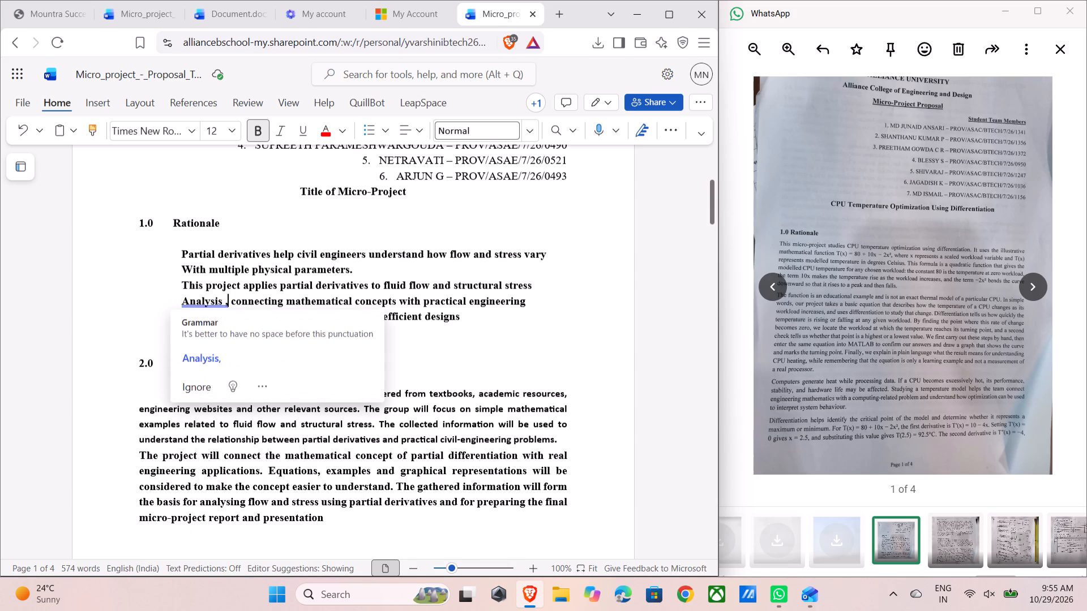
{"action": "left_click", "coordinate": [209, 354]}
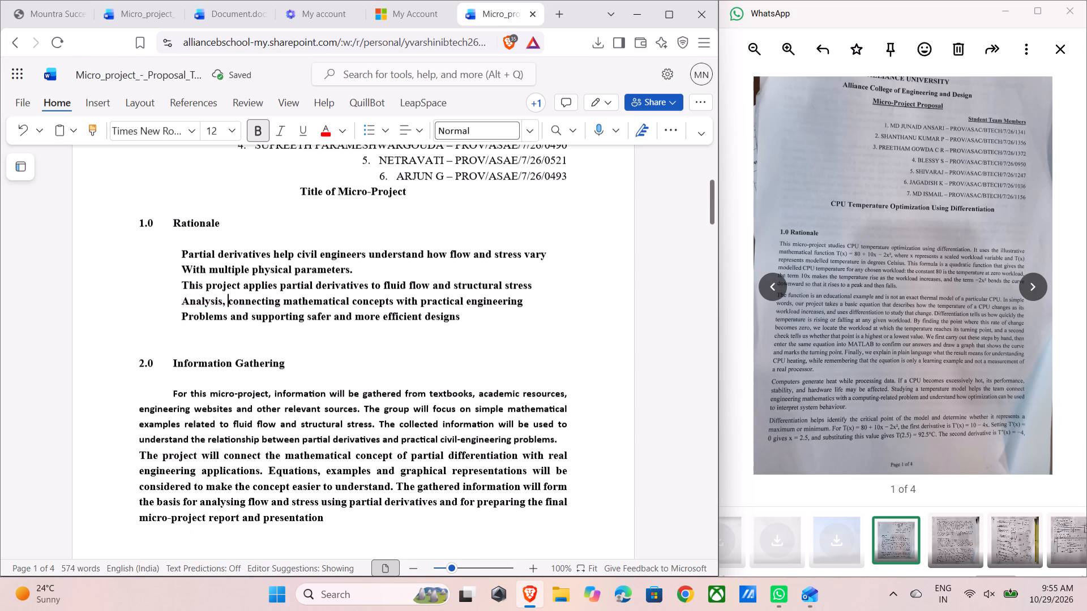
{"action": "left_click", "coordinate": [222, 339]}
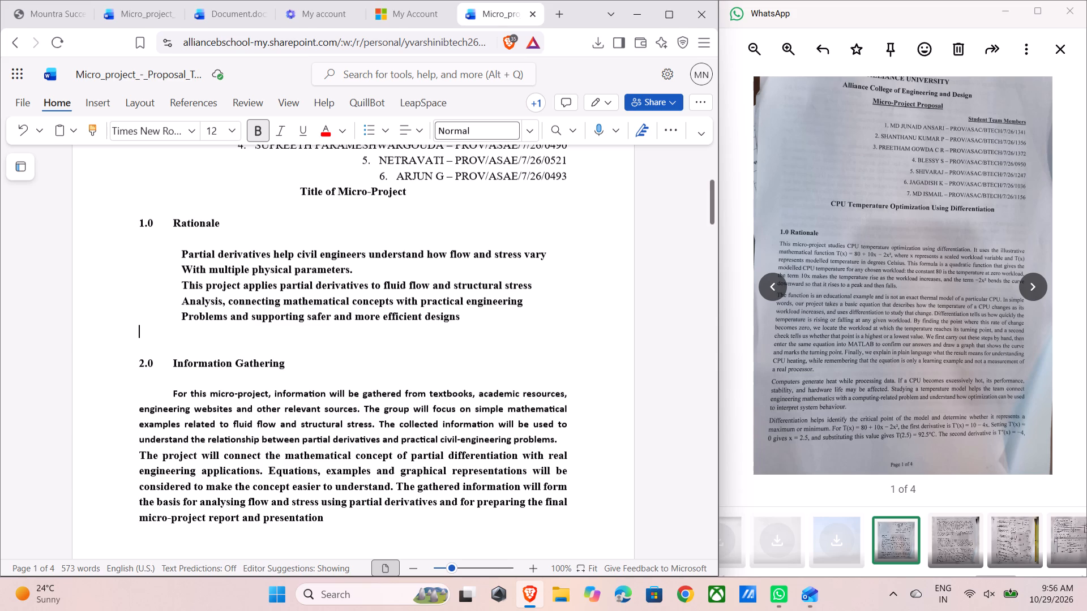
Copy the opening Rationale sentence, from "Partial derivatives help civil engineers" through "With multiple physical parameters.".
{"action": "left_click_drag", "start_coordinate": [179, 256], "coordinate": [374, 273]}
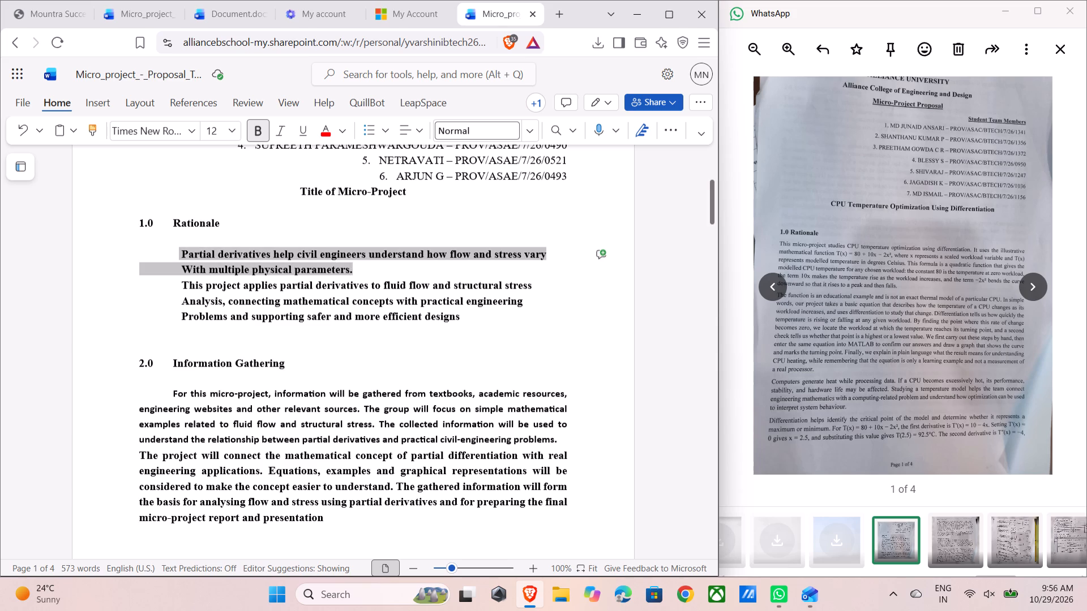
{"action": "left_click_drag", "start_coordinate": [374, 273], "coordinate": [358, 270]}
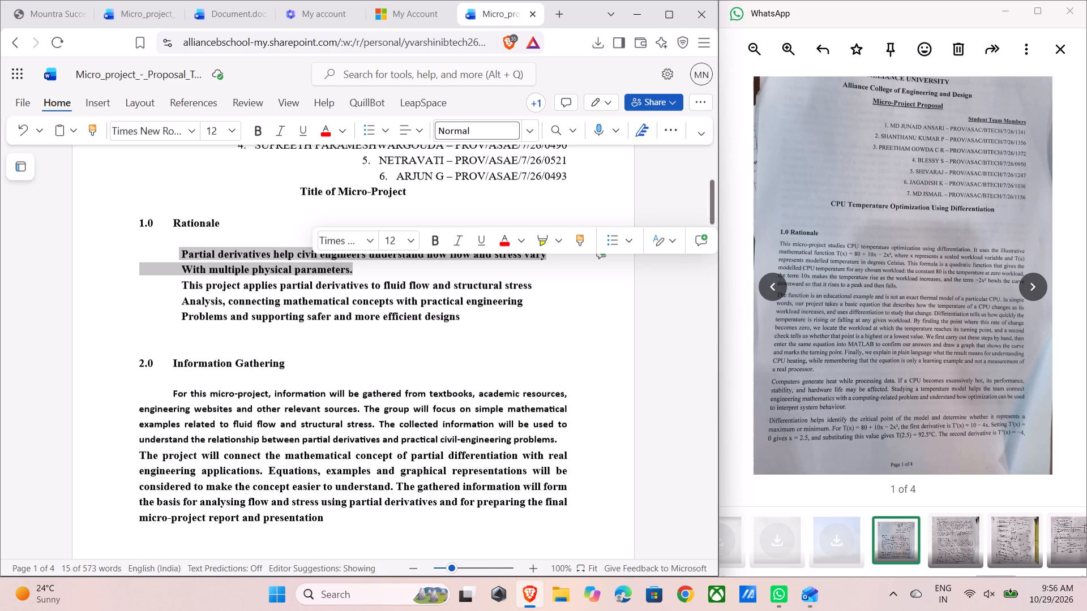
{"action": "key", "text": "ctrl+c"}
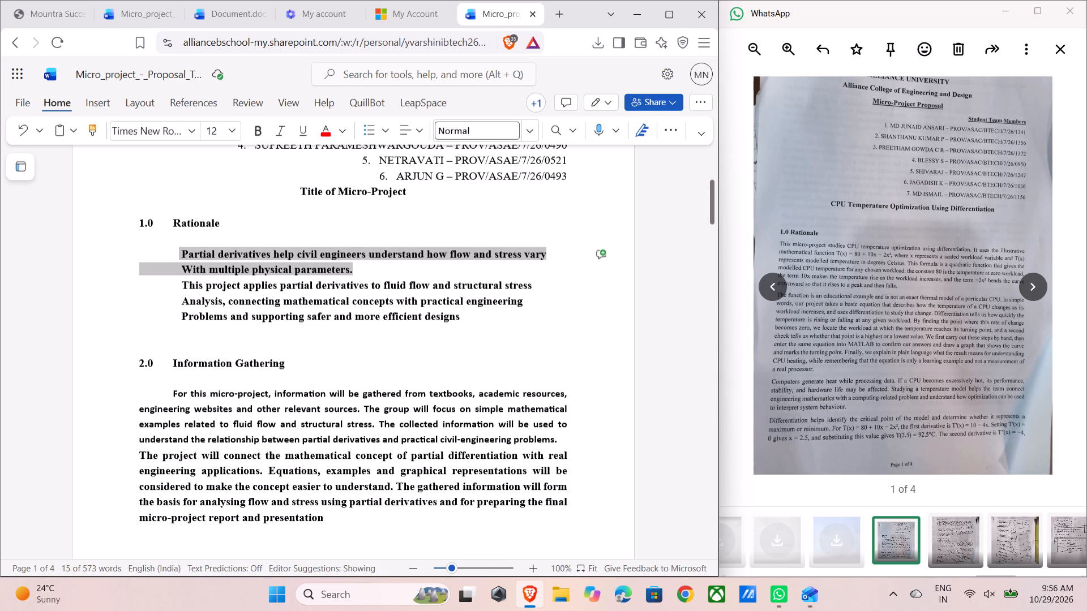
{"action": "key", "text": "ctrl+c"}
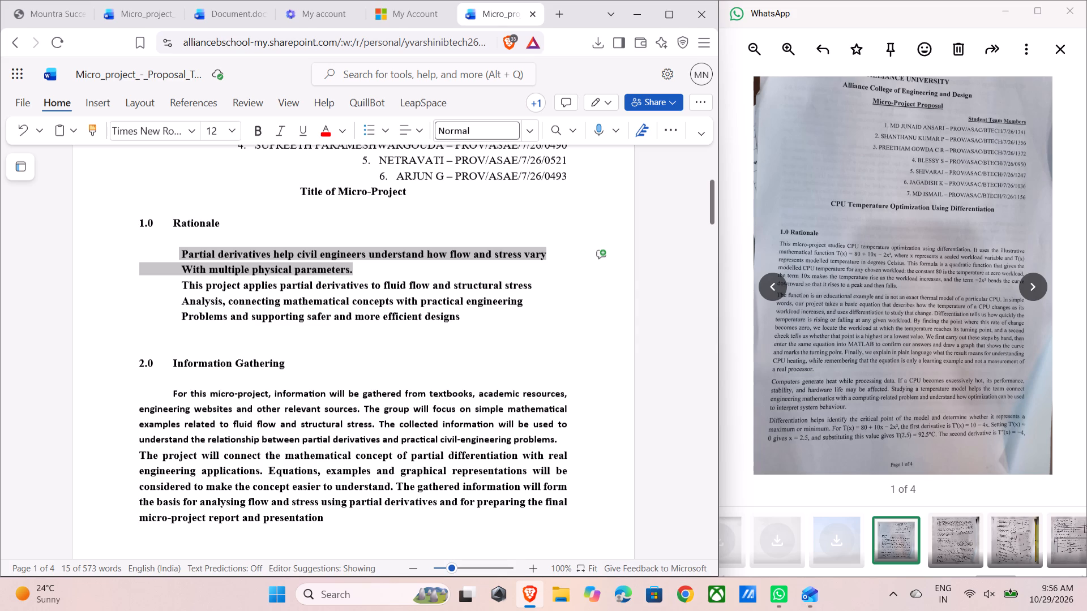
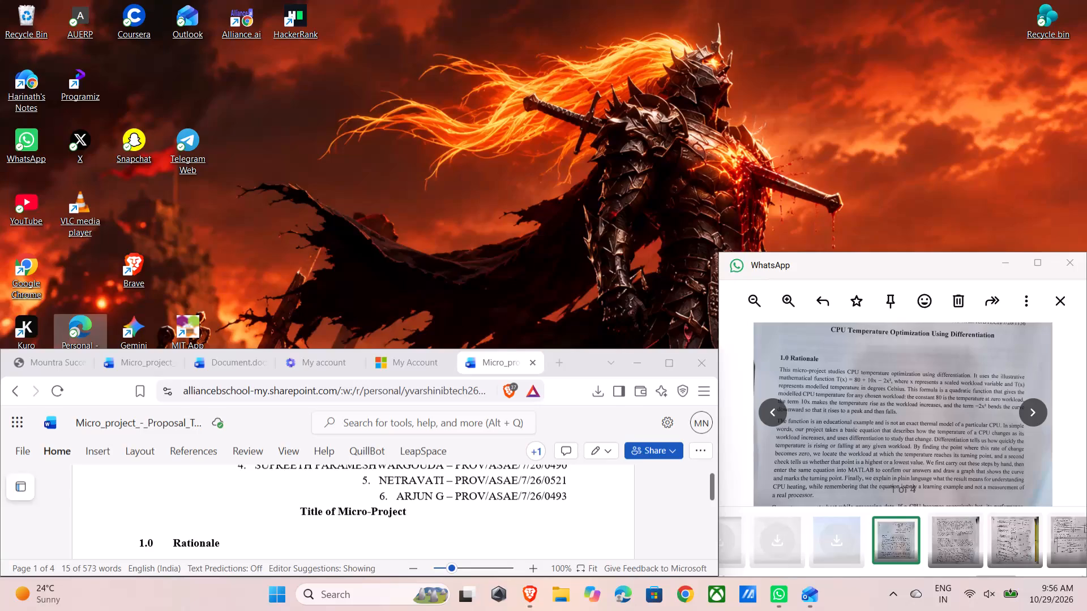
Fill the desktop icon gaps by moving Personal - Edge between Google Chrome and Brave, and ChatGPT between Kuro and Gemini.
{"action": "left_click_drag", "start_coordinate": [62, 328], "coordinate": [75, 261]}
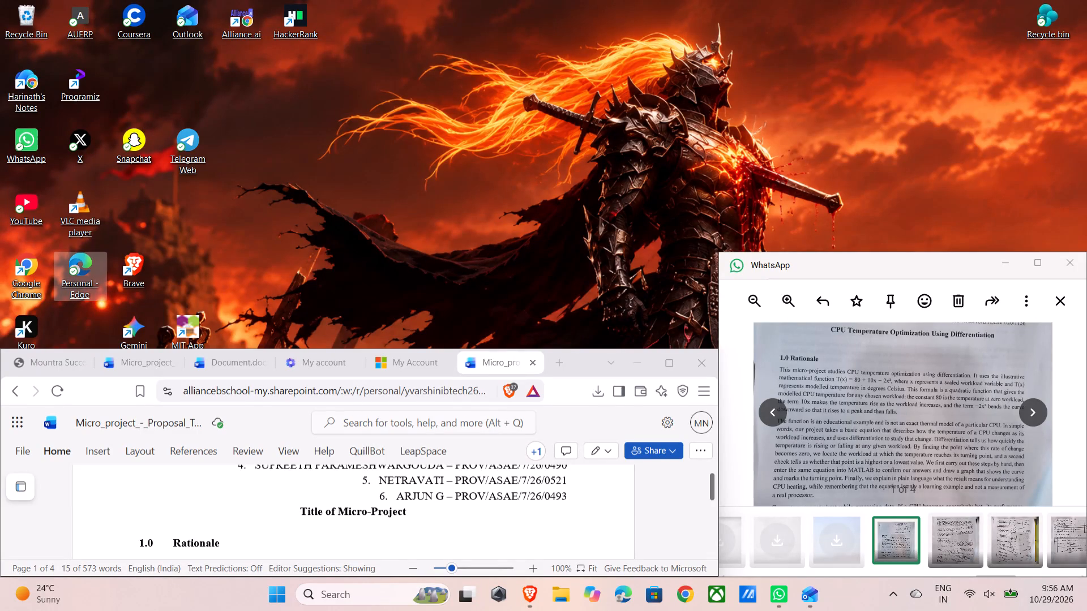
{"action": "scroll", "coordinate": [213, 217], "scroll_direction": "down", "scroll_amount": 1}
{"action": "left_click_drag", "start_coordinate": [242, 350], "coordinate": [223, 477]}
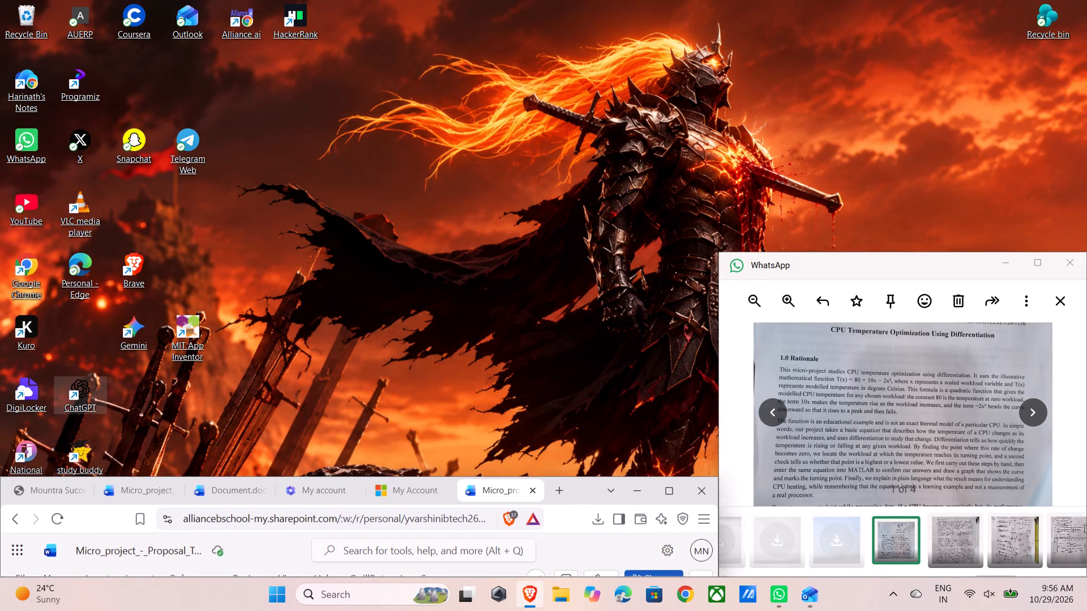
{"action": "left_click_drag", "start_coordinate": [85, 394], "coordinate": [85, 334]}
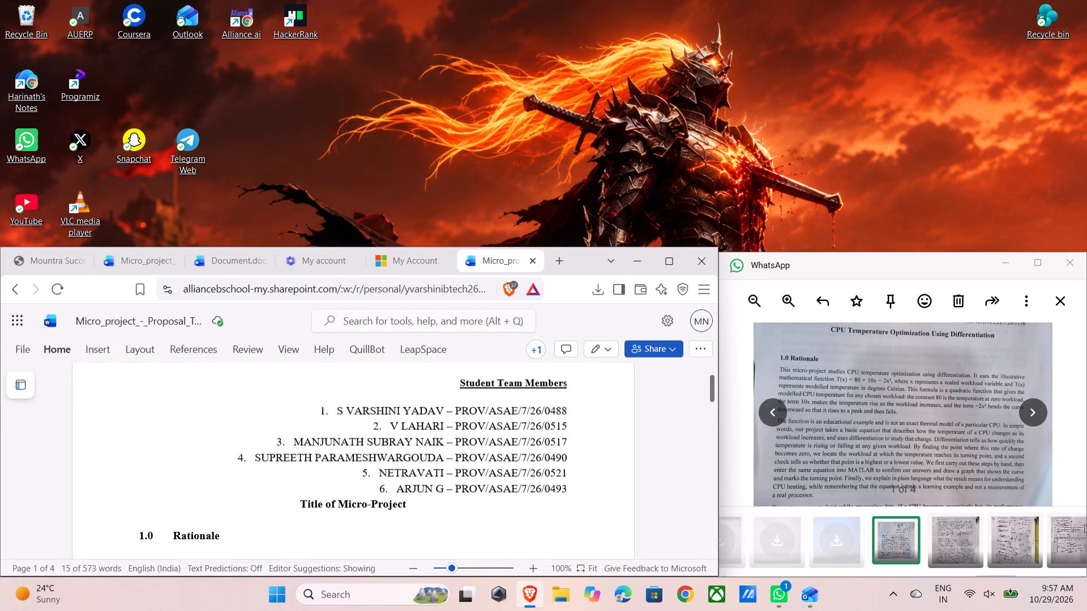
{"action": "scroll", "coordinate": [376, 477], "scroll_direction": "down", "scroll_amount": 1}
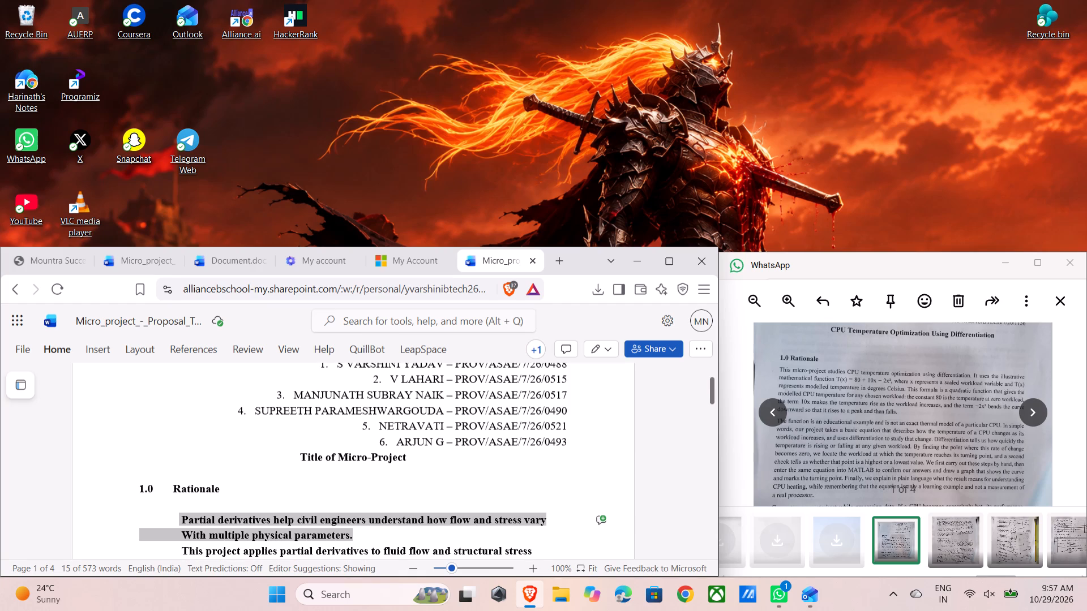
{"action": "scroll", "coordinate": [354, 469], "scroll_direction": "down", "scroll_amount": 1}
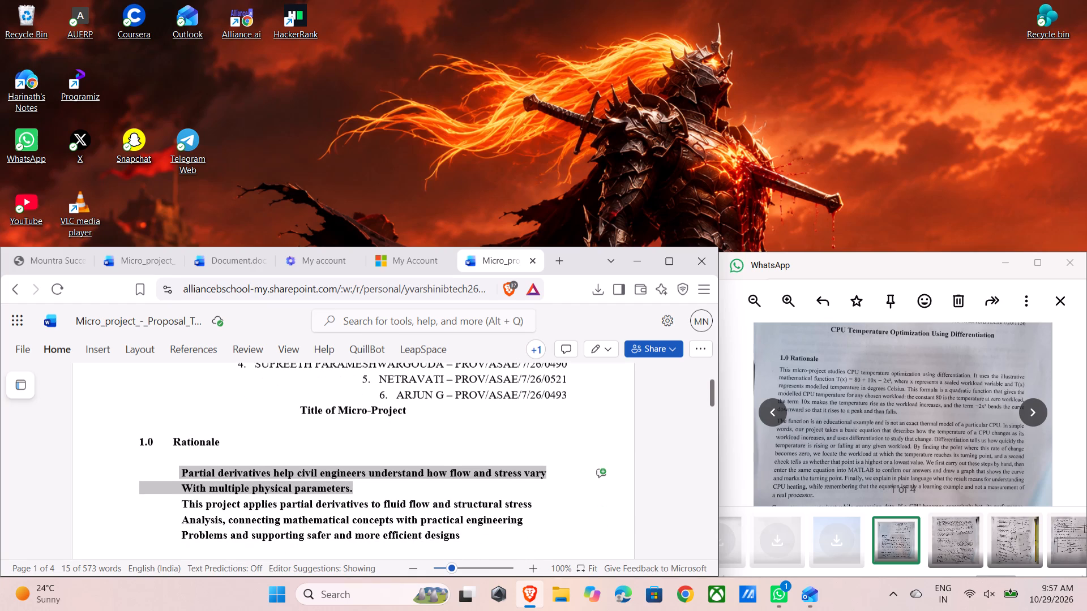
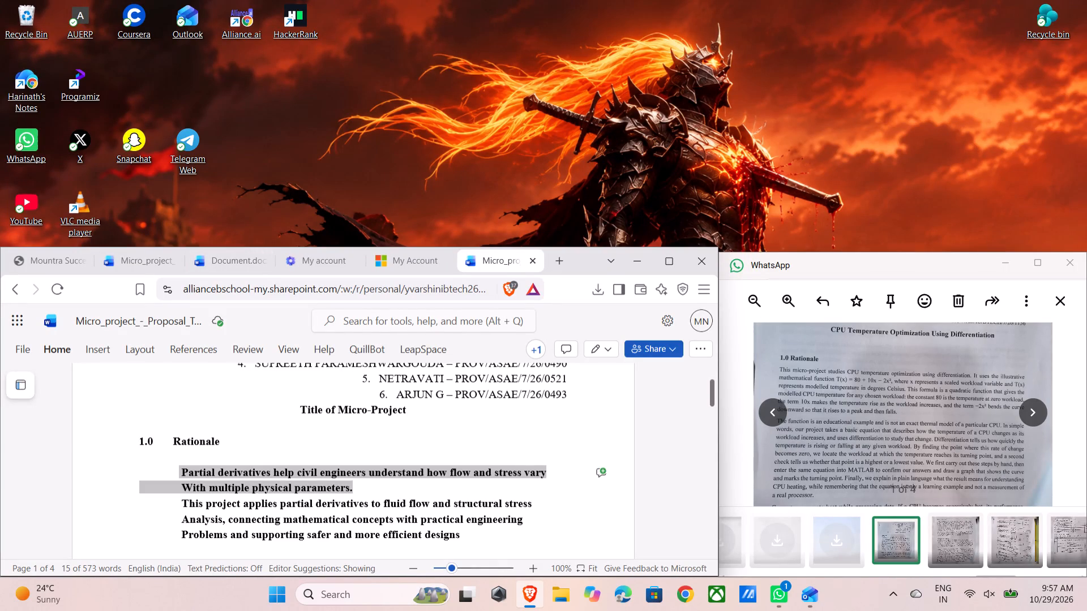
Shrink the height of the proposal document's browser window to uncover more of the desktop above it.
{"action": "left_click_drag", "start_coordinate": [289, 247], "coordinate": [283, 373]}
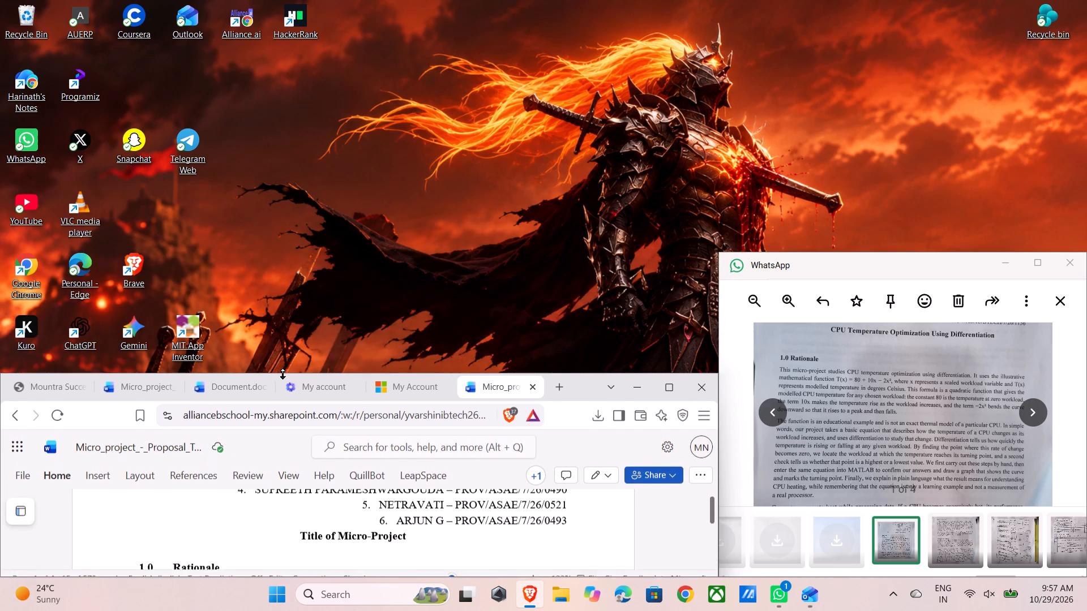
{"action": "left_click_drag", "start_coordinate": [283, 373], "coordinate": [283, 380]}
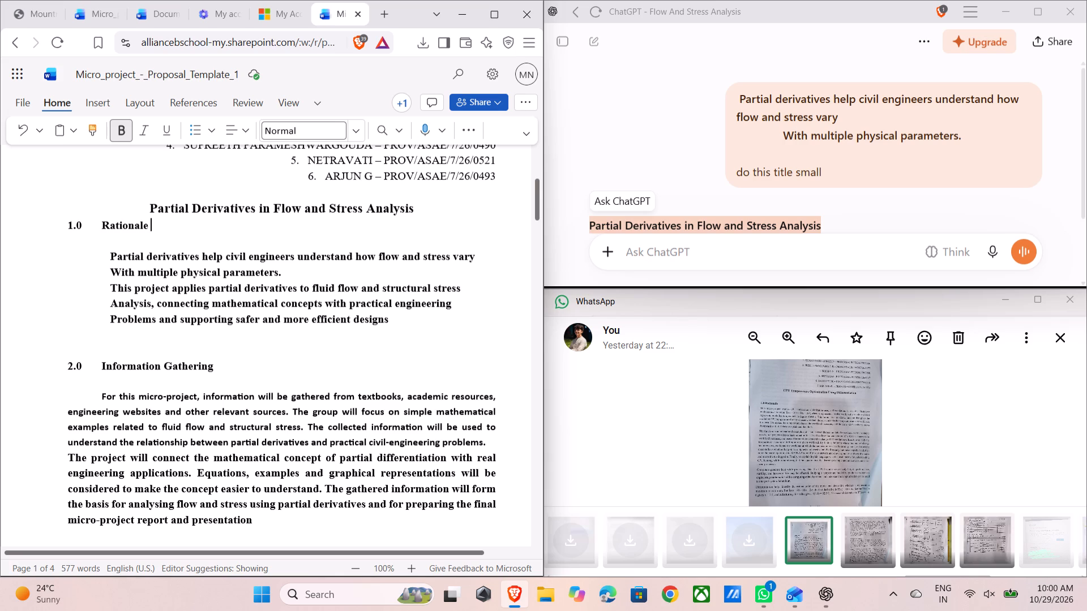
Review the proposal from the Information Gathering section through the Proposed Methodology list and the Tentative Action Plan table.
{"action": "scroll", "coordinate": [3, 342], "scroll_direction": "down", "scroll_amount": 10}
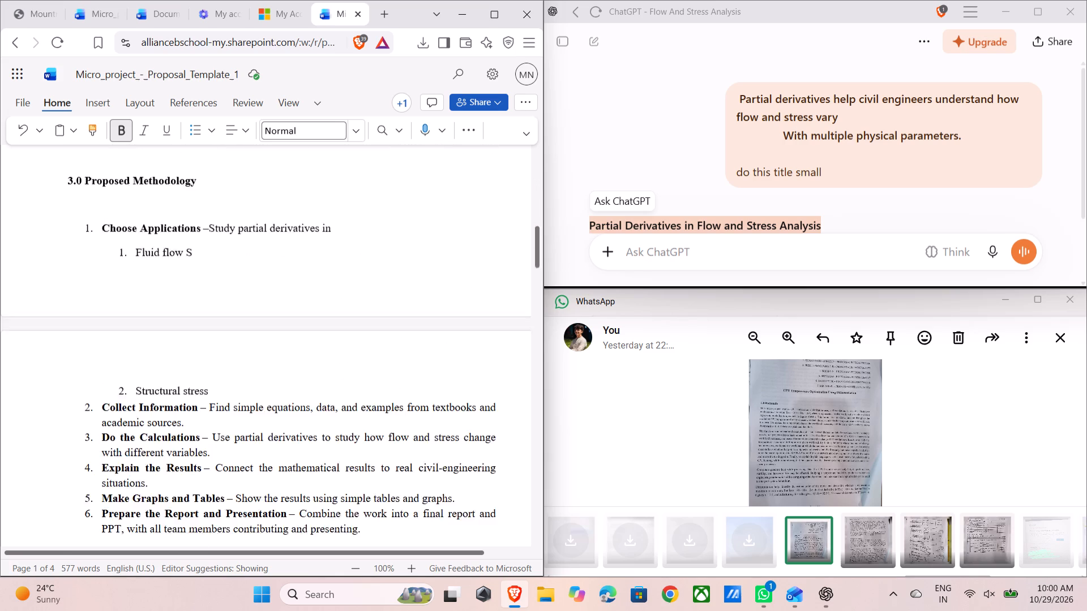
{"action": "scroll", "coordinate": [0, 348], "scroll_direction": "down", "scroll_amount": 11}
{"action": "scroll", "coordinate": [0, 360], "scroll_direction": "up", "scroll_amount": 4}
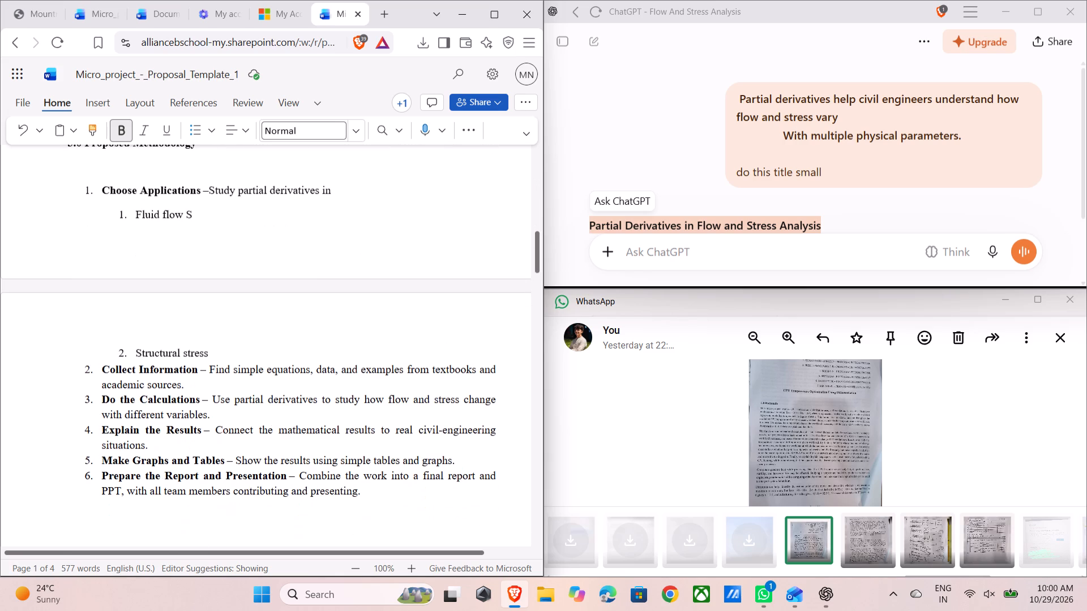
{"action": "scroll", "coordinate": [162, 280], "scroll_direction": "down", "scroll_amount": 11}
{"action": "scroll", "coordinate": [162, 283], "scroll_direction": "up", "scroll_amount": 5}
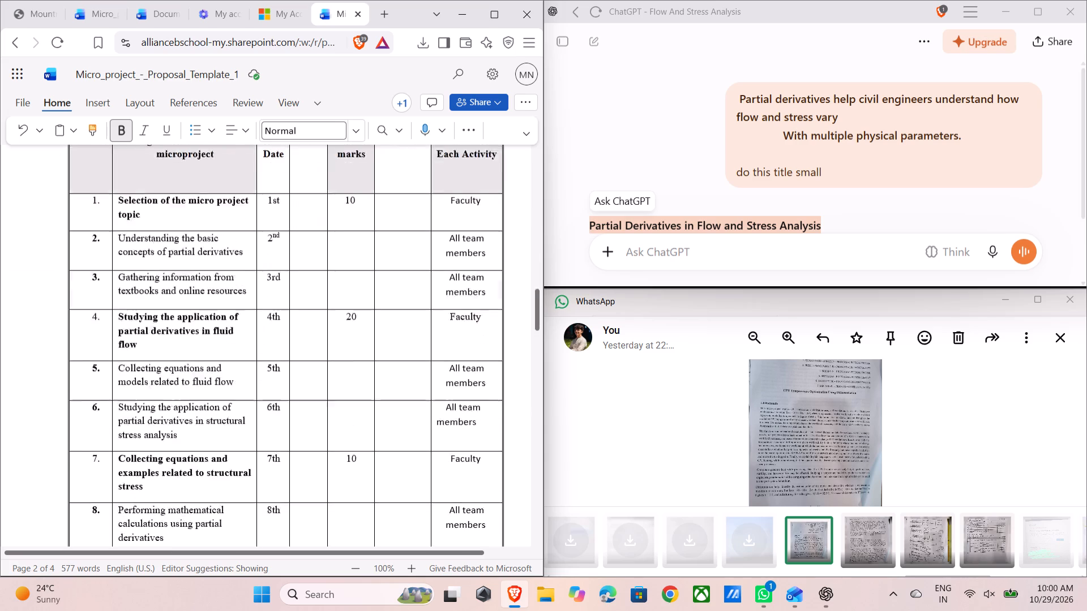
{"action": "scroll", "coordinate": [162, 283], "scroll_direction": "up", "scroll_amount": 3}
{"action": "scroll", "coordinate": [162, 283], "scroll_direction": "down", "scroll_amount": 15}
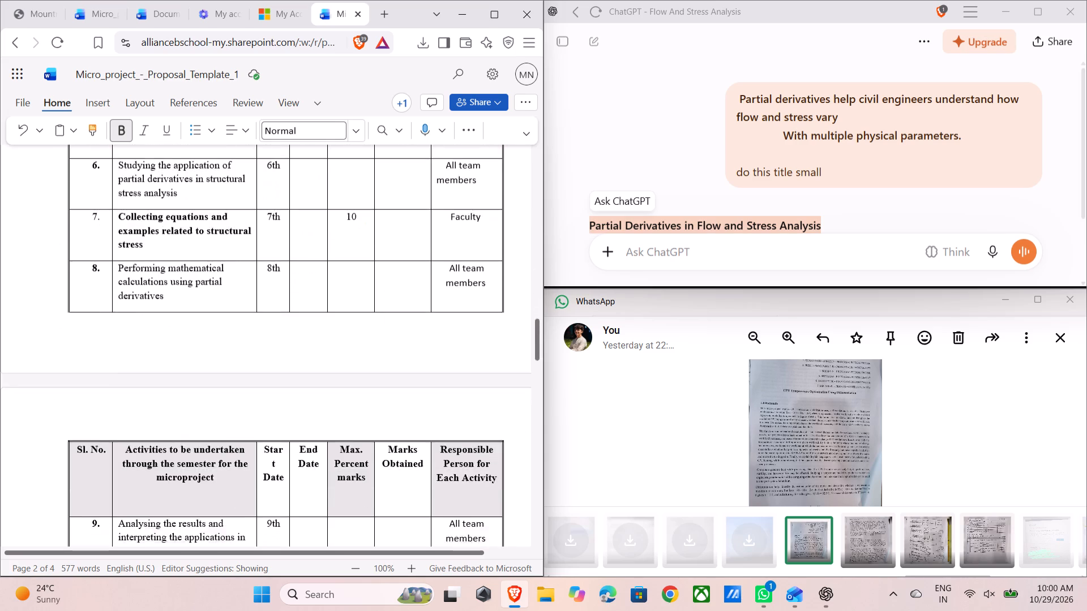
{"action": "scroll", "coordinate": [161, 287], "scroll_direction": "down", "scroll_amount": 4}
{"action": "scroll", "coordinate": [161, 287], "scroll_direction": "up", "scroll_amount": 6}
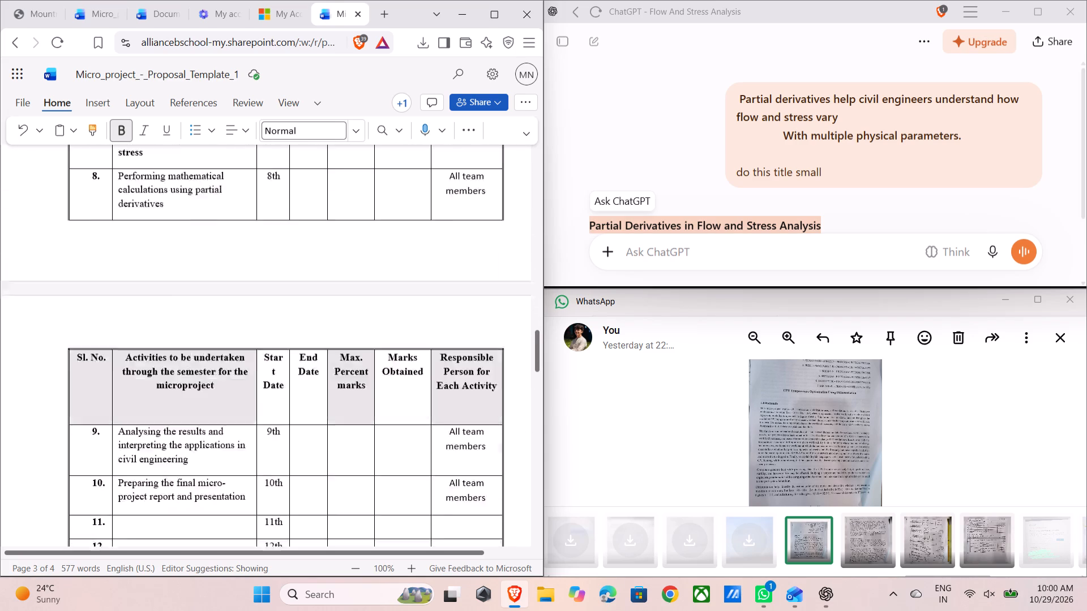
{"action": "scroll", "coordinate": [161, 287], "scroll_direction": "up", "scroll_amount": 13}
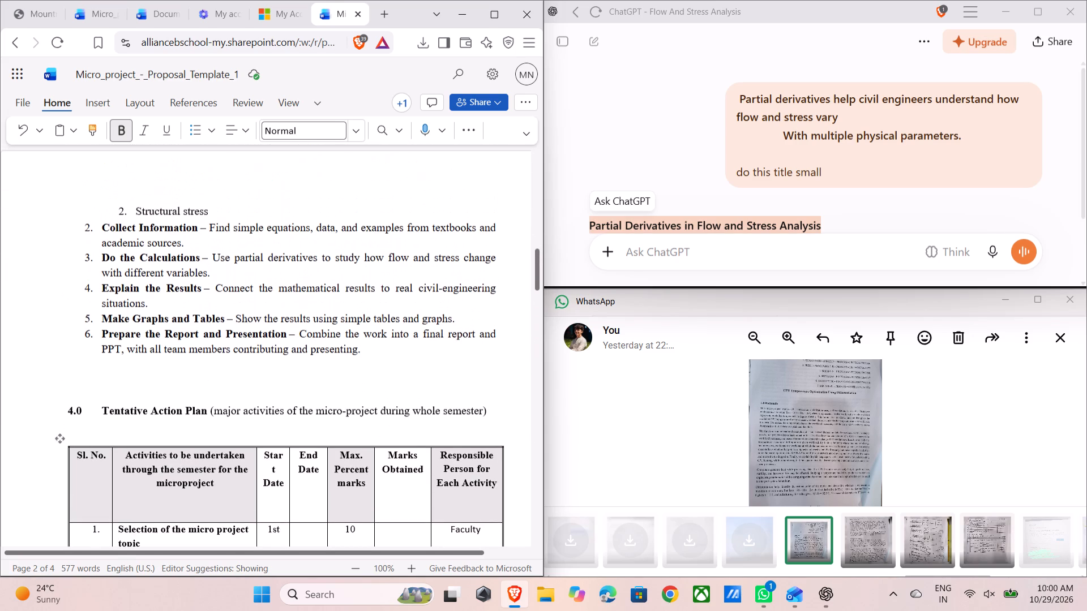
Bring up the editing options at the page break inside the Proposed Methodology list, between "Fluid flow S" and "Structural stress".
{"action": "scroll", "coordinate": [159, 292], "scroll_direction": "up", "scroll_amount": 4}
{"action": "right_click", "coordinate": [76, 330]}
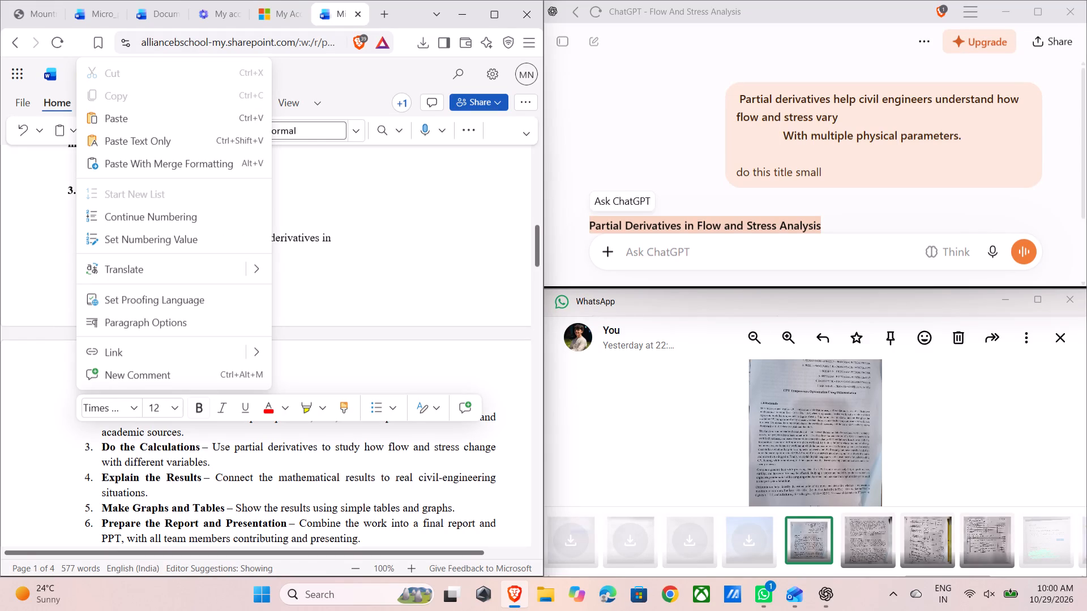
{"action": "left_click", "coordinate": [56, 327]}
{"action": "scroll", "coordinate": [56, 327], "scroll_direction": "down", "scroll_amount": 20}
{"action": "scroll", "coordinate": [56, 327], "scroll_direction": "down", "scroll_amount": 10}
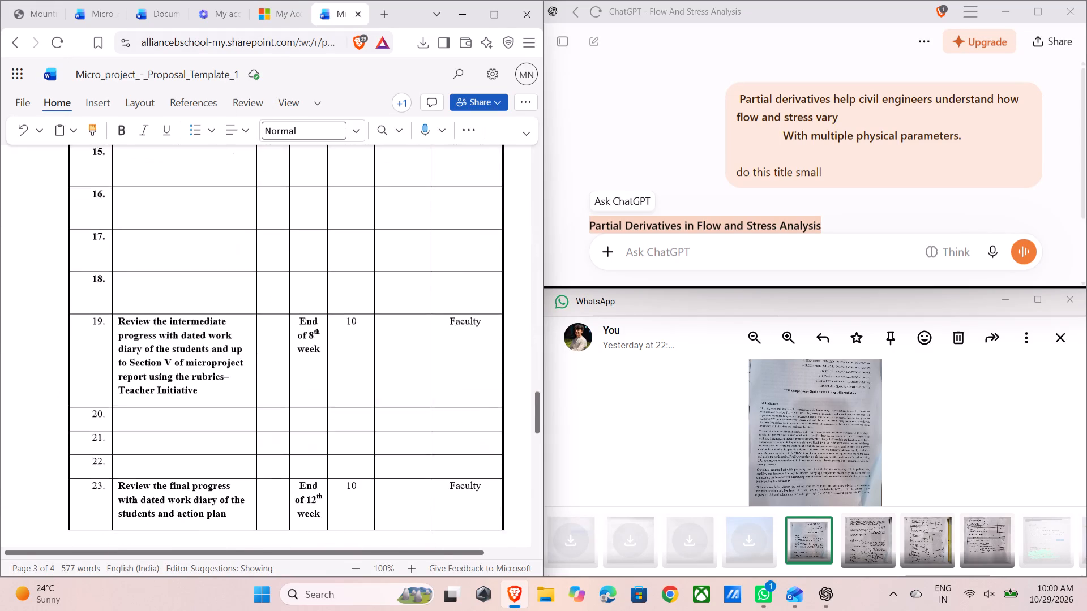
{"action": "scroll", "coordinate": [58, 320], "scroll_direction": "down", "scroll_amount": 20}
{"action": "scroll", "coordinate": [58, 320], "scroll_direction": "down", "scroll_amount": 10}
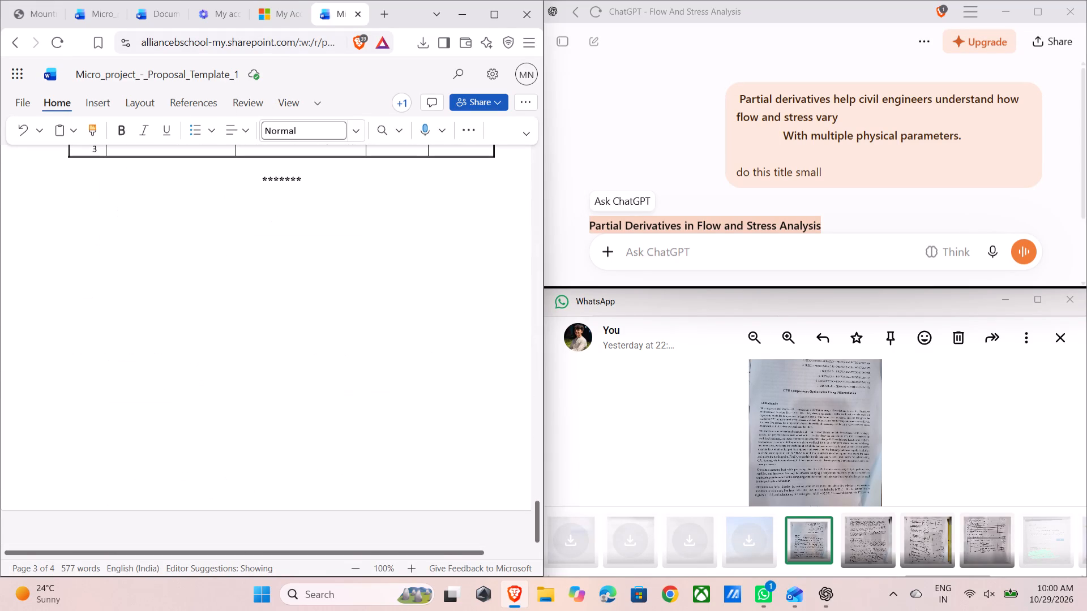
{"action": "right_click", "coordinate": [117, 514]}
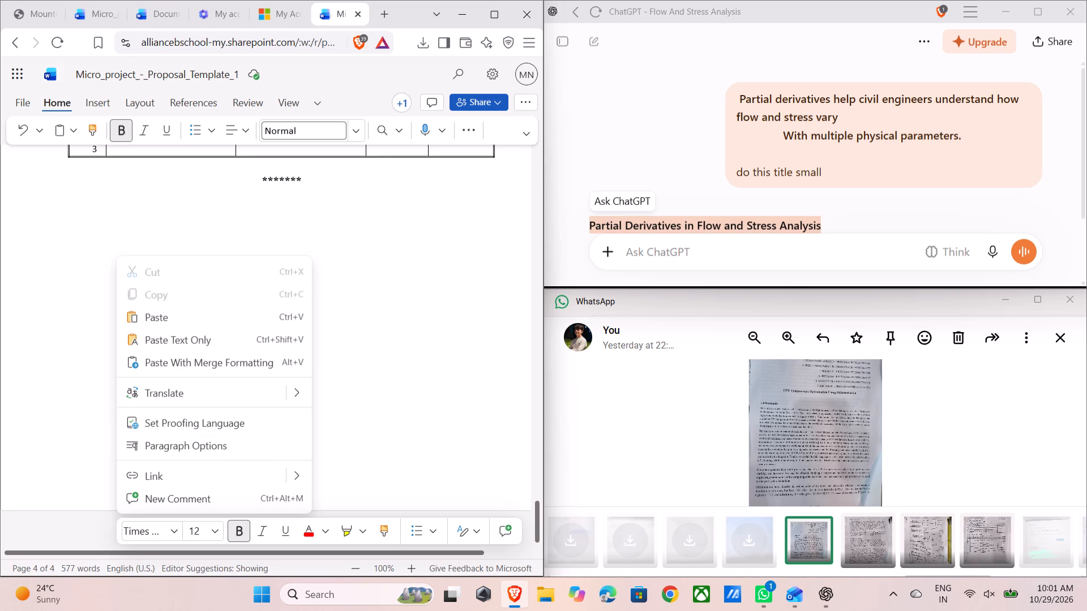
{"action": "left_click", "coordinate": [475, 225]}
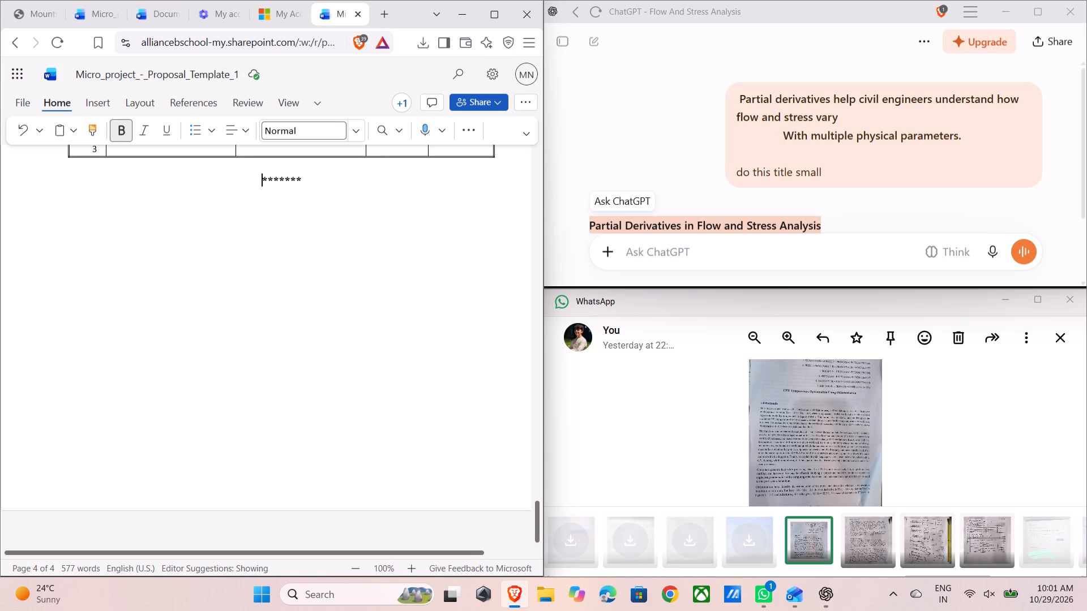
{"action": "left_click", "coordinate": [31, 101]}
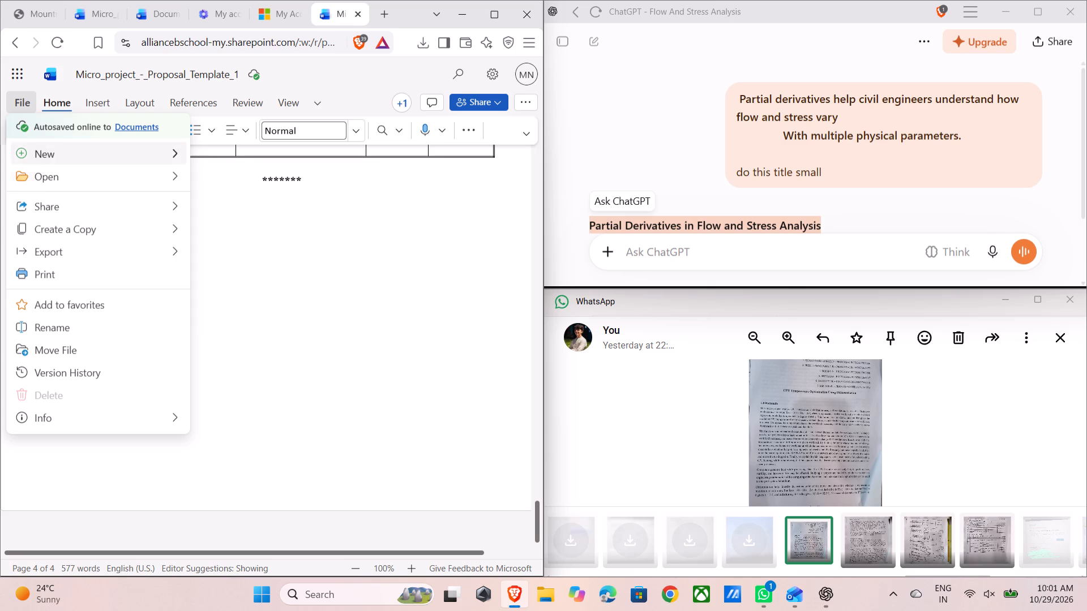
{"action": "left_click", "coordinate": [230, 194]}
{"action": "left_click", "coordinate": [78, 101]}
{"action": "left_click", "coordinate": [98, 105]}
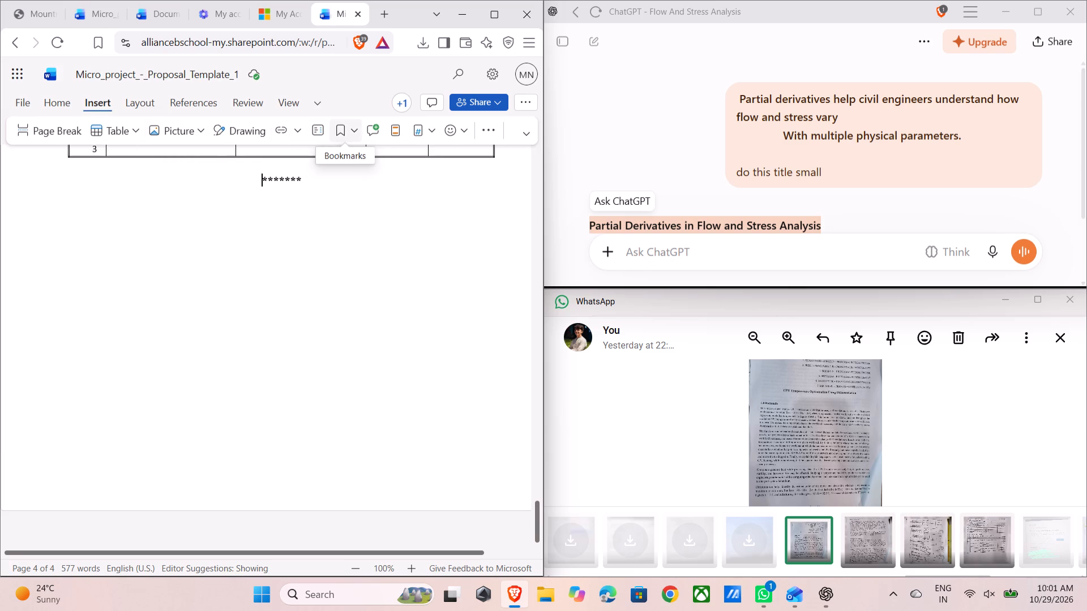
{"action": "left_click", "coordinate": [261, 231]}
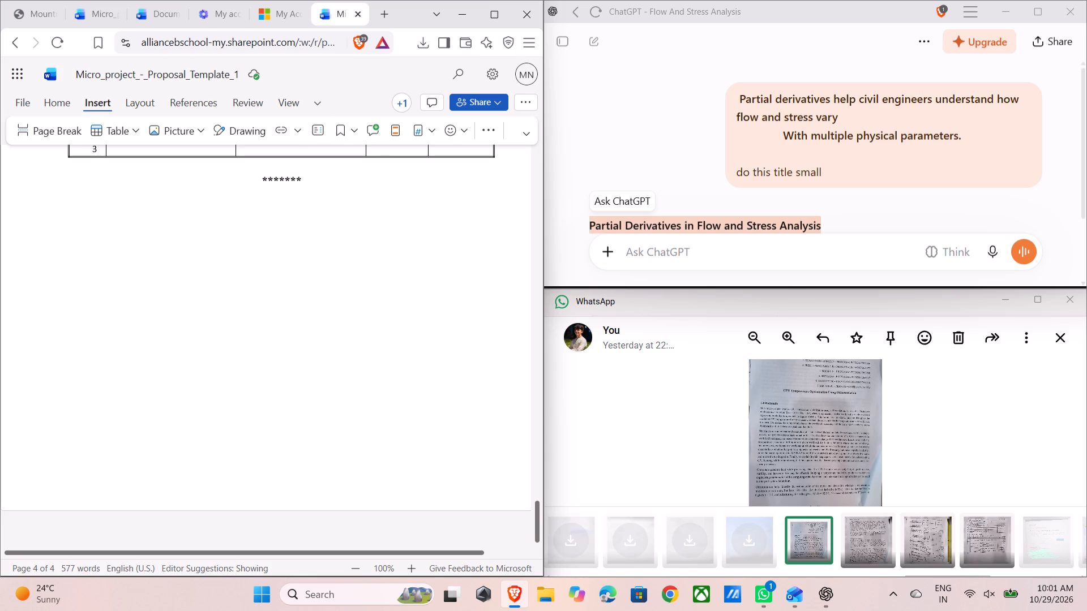
Return to the proposal's first page and maximize the browser window showing the Word document.
{"action": "scroll", "coordinate": [289, 225], "scroll_direction": "up", "scroll_amount": 20}
{"action": "scroll", "coordinate": [289, 225], "scroll_direction": "up", "scroll_amount": 2}
{"action": "scroll", "coordinate": [289, 225], "scroll_direction": "up", "scroll_amount": 20}
{"action": "scroll", "coordinate": [289, 225], "scroll_direction": "up", "scroll_amount": 19}
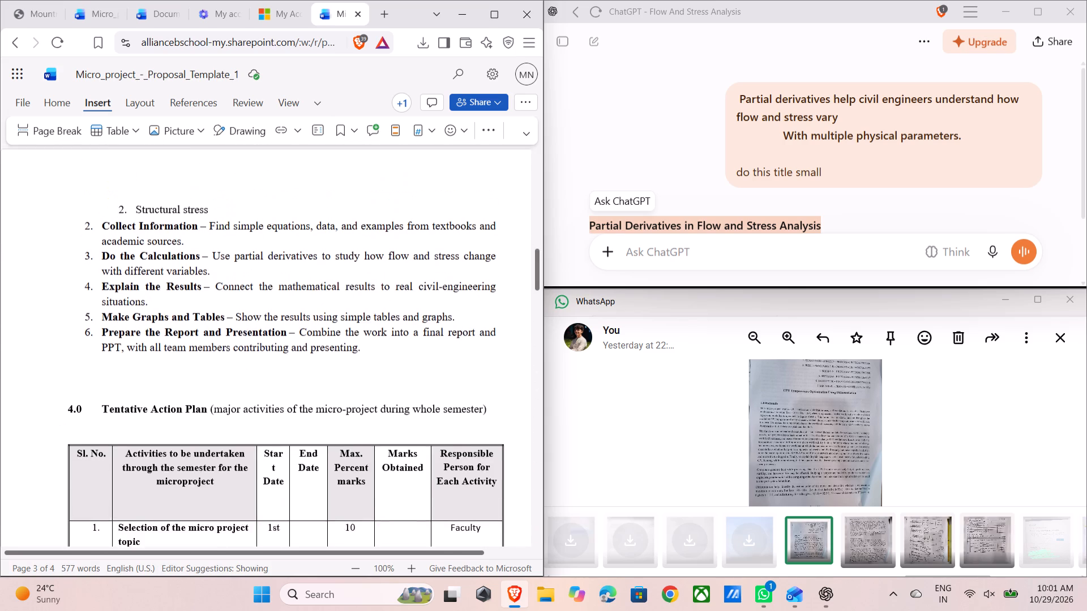
{"action": "scroll", "coordinate": [297, 209], "scroll_direction": "up", "scroll_amount": 17}
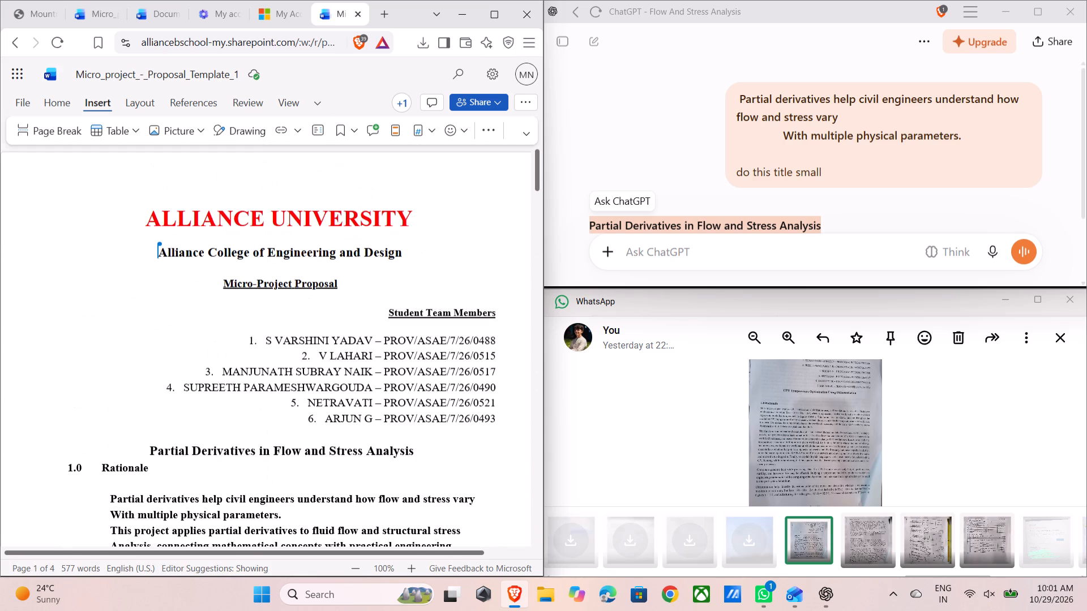
{"action": "scroll", "coordinate": [304, 227], "scroll_direction": "up", "scroll_amount": 9}
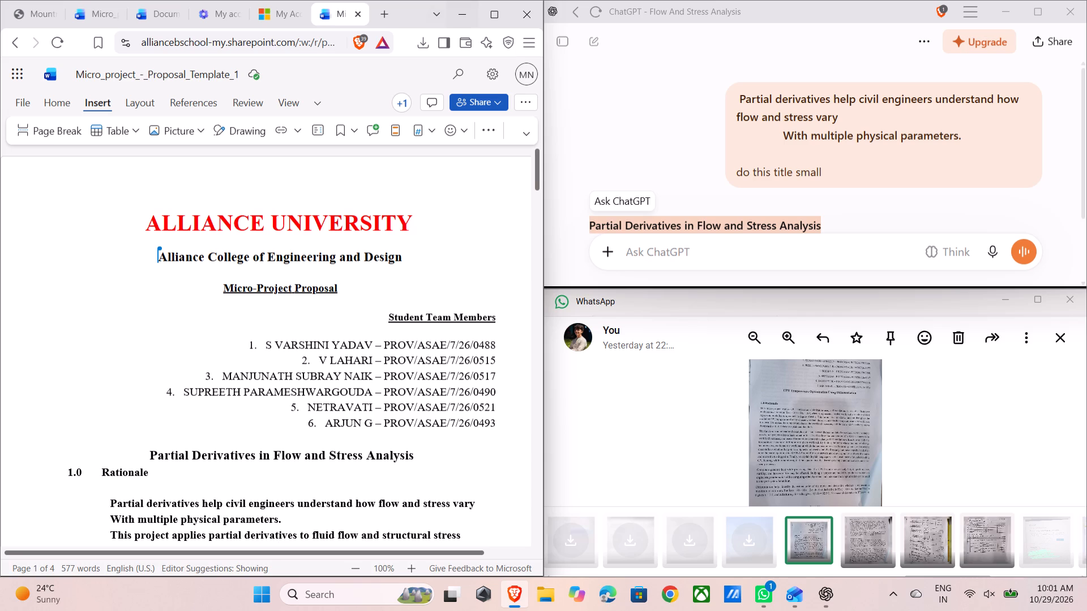
{"action": "left_click_drag", "start_coordinate": [405, 14], "coordinate": [403, 0]}
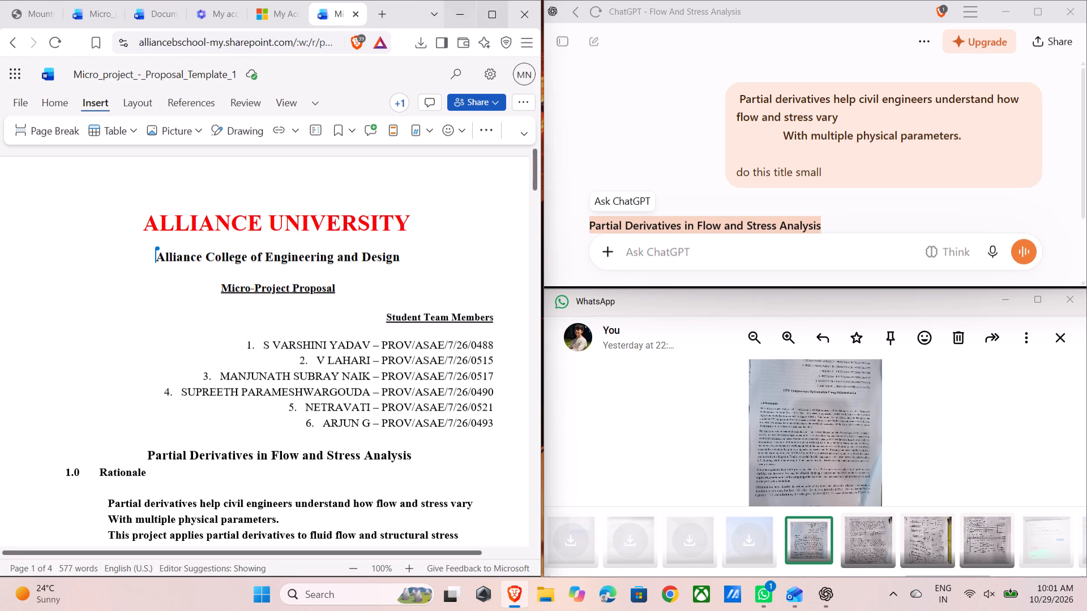
{"action": "left_click", "coordinate": [491, 6]}
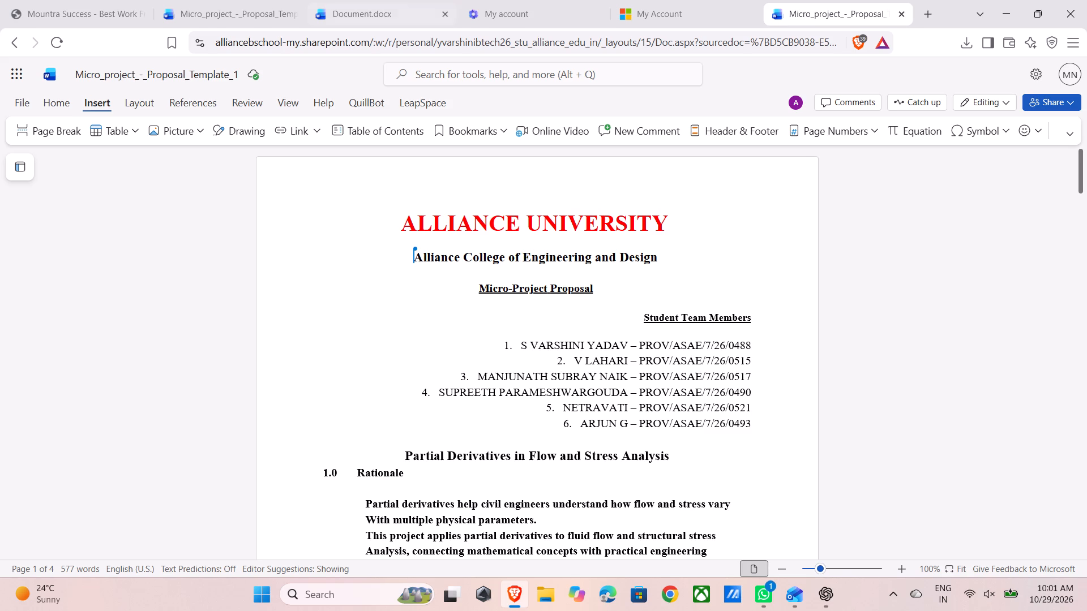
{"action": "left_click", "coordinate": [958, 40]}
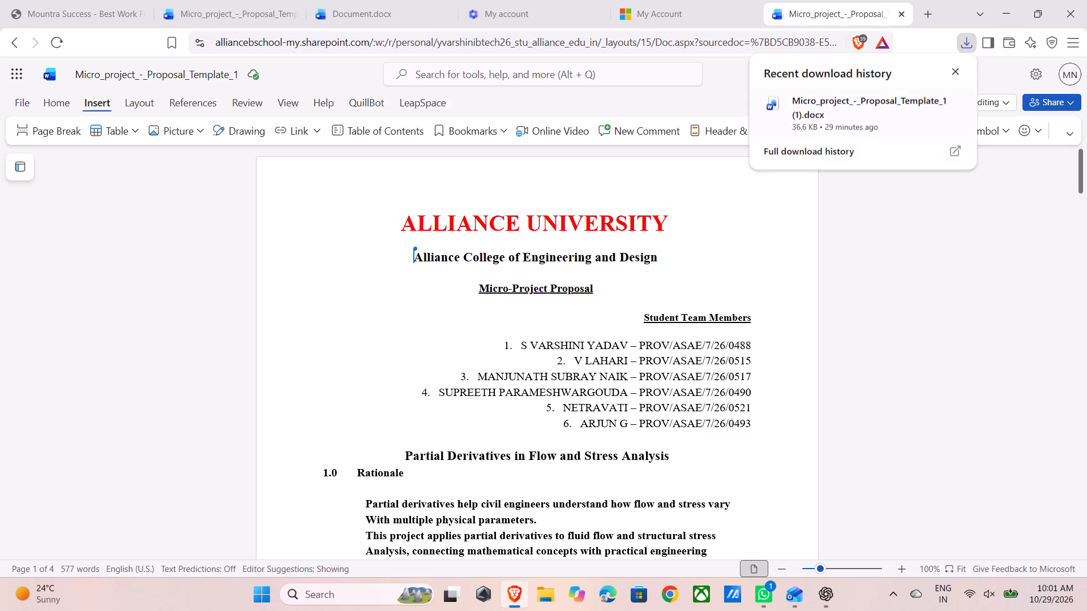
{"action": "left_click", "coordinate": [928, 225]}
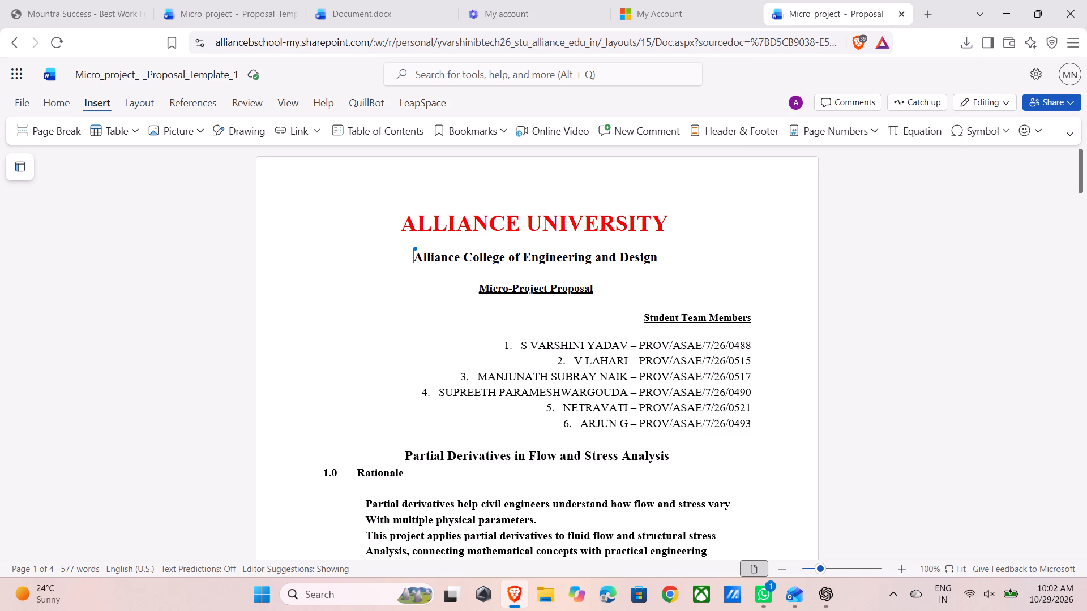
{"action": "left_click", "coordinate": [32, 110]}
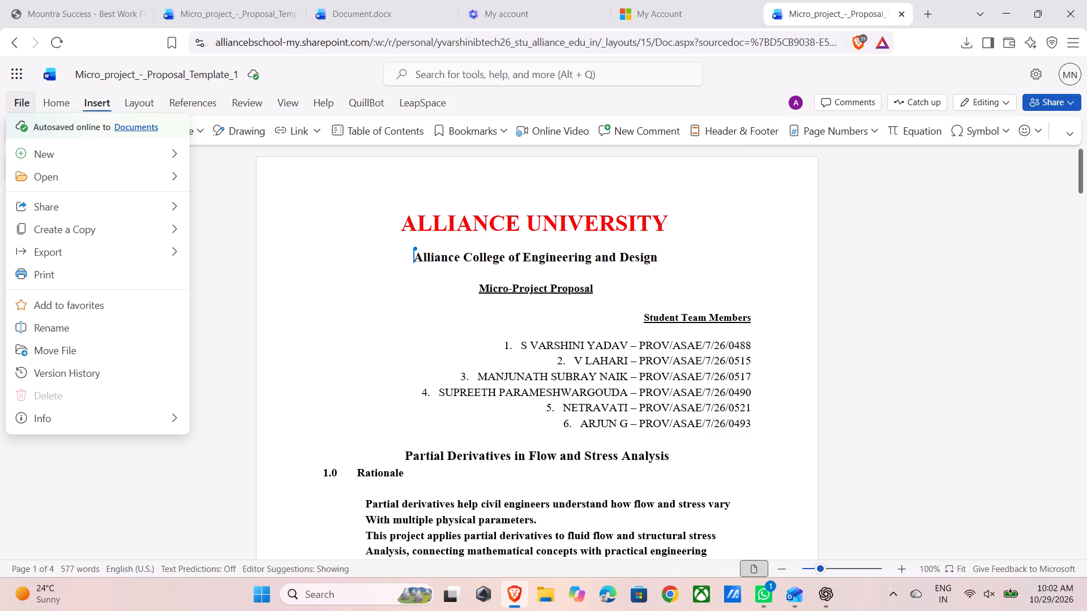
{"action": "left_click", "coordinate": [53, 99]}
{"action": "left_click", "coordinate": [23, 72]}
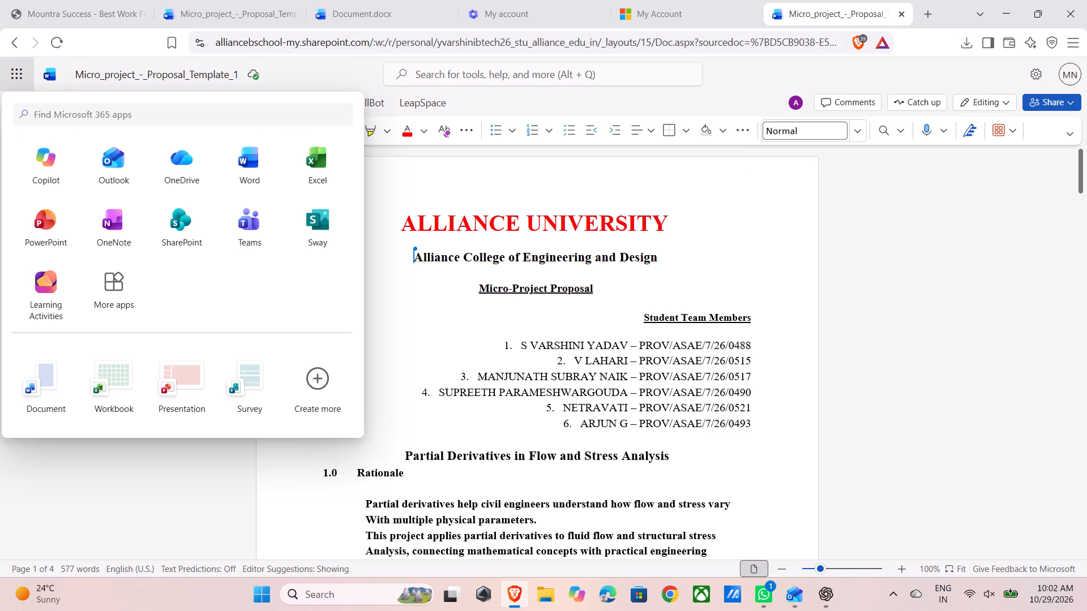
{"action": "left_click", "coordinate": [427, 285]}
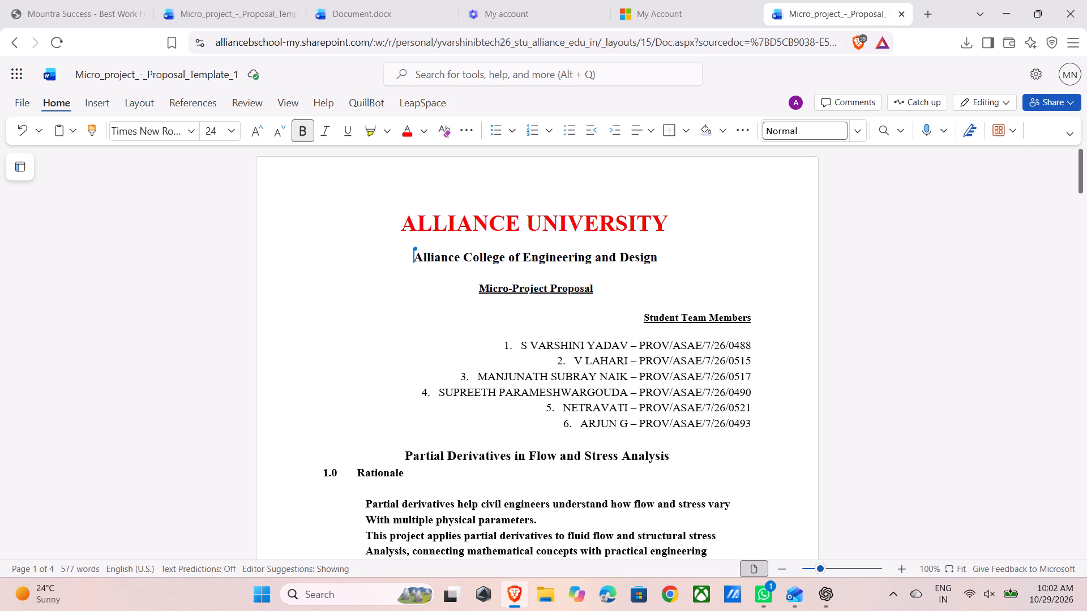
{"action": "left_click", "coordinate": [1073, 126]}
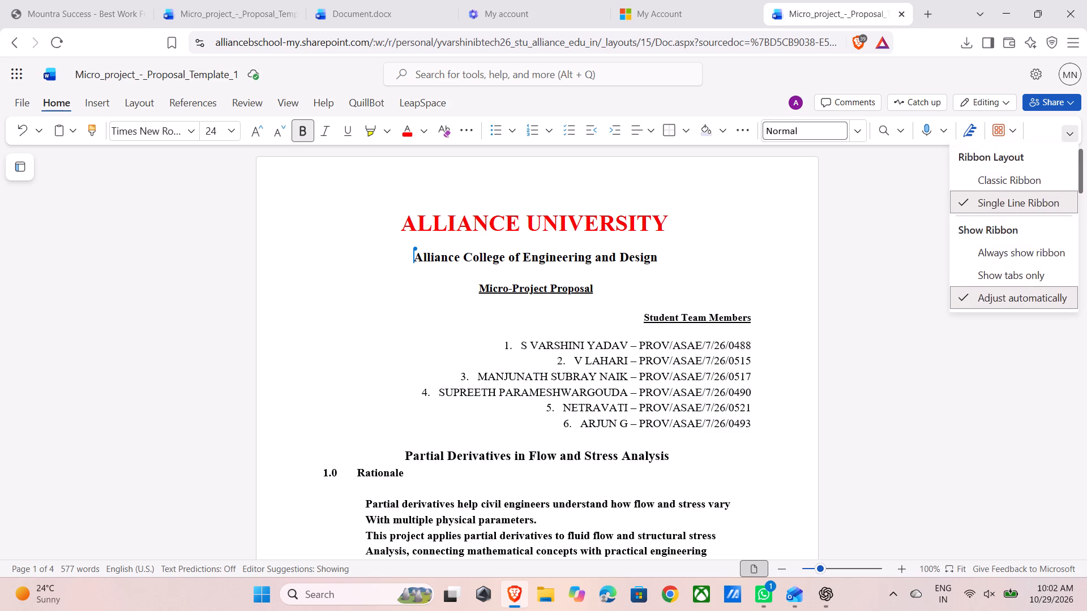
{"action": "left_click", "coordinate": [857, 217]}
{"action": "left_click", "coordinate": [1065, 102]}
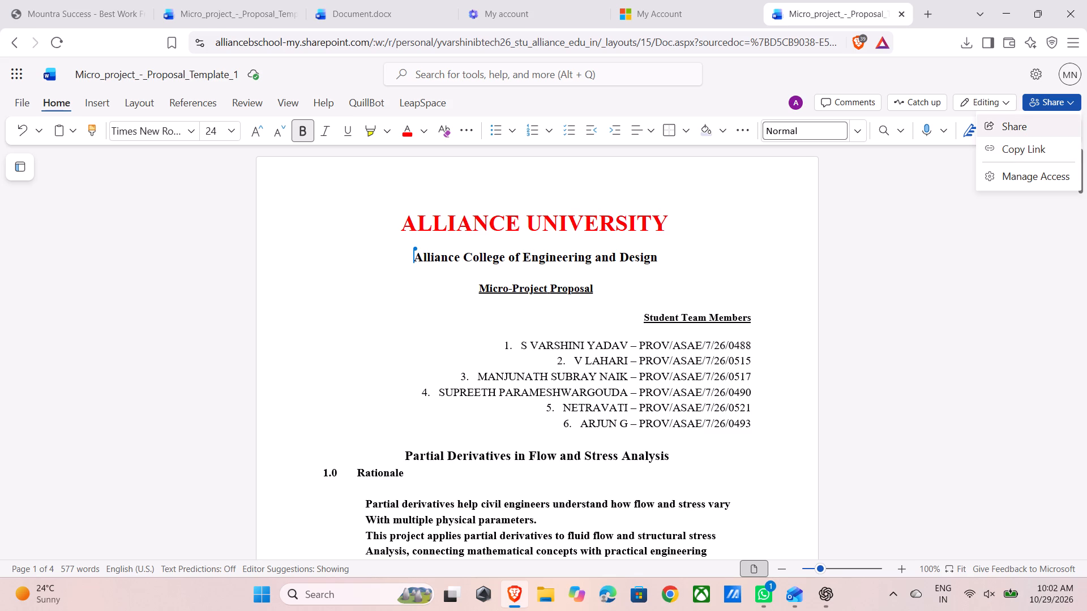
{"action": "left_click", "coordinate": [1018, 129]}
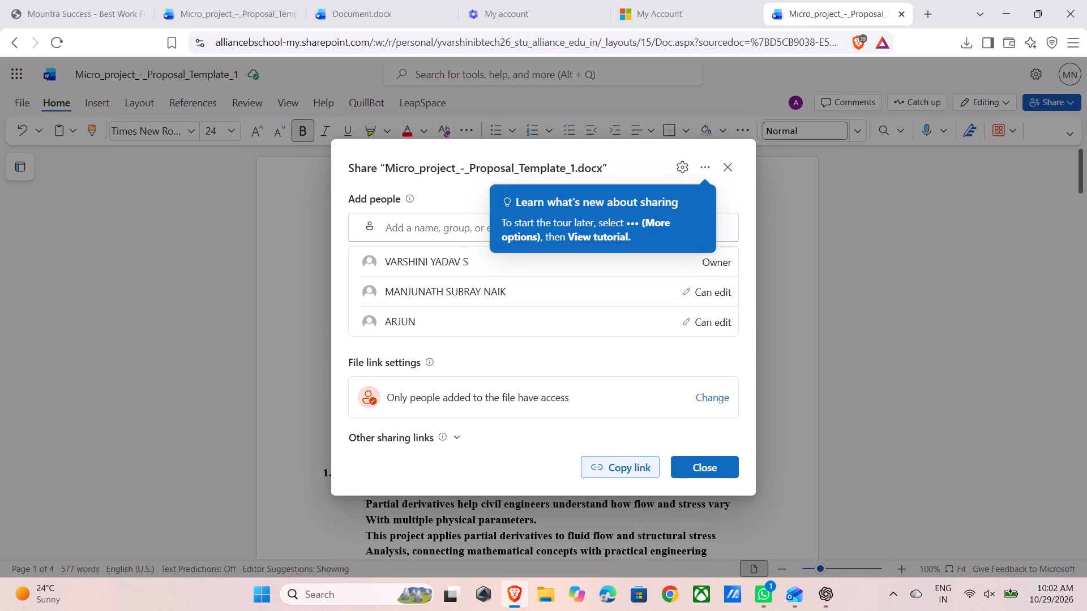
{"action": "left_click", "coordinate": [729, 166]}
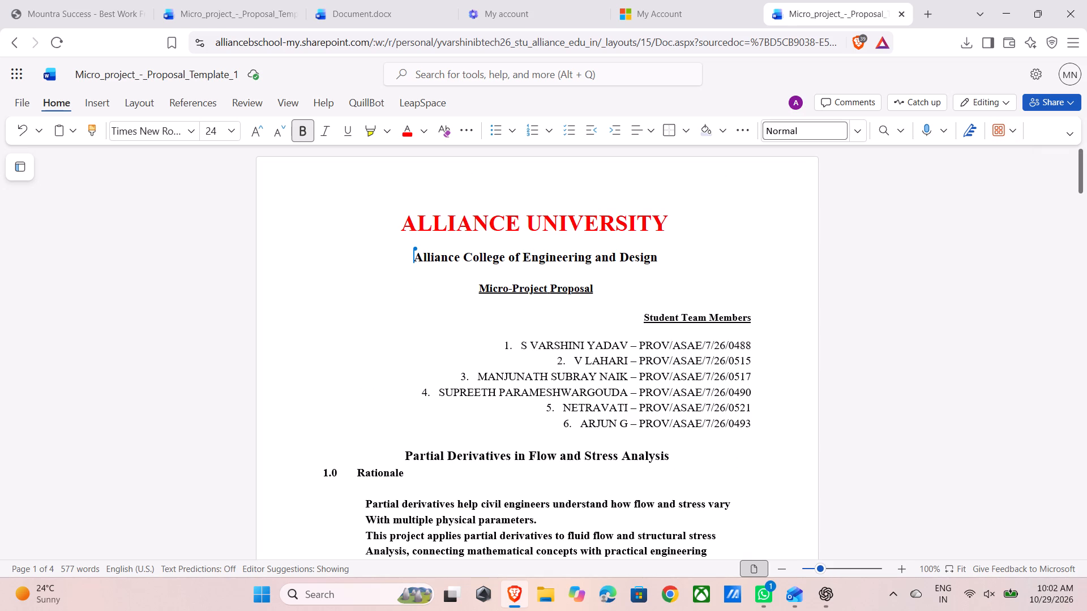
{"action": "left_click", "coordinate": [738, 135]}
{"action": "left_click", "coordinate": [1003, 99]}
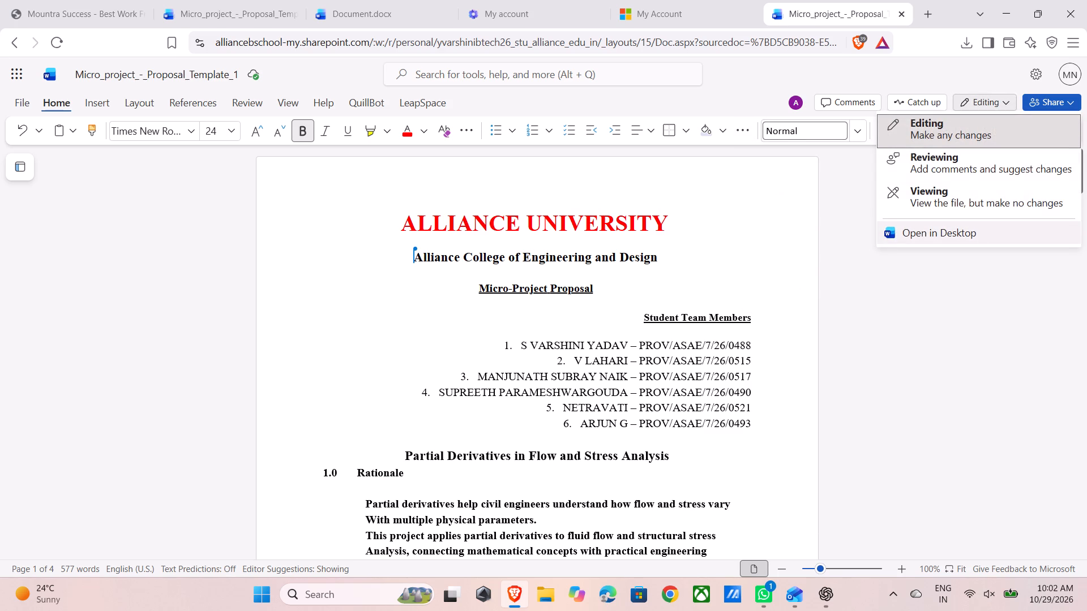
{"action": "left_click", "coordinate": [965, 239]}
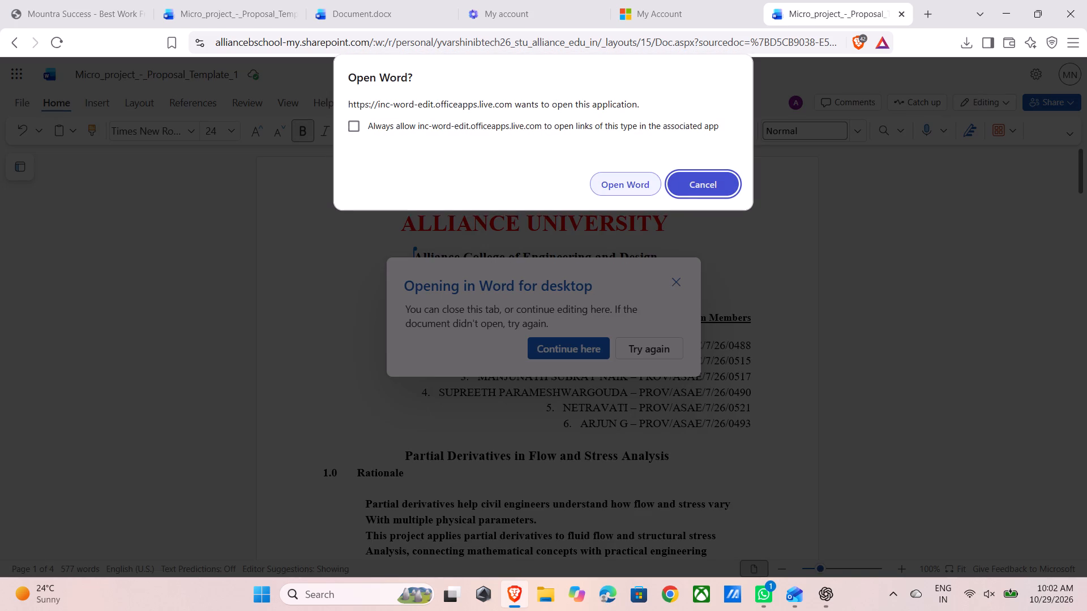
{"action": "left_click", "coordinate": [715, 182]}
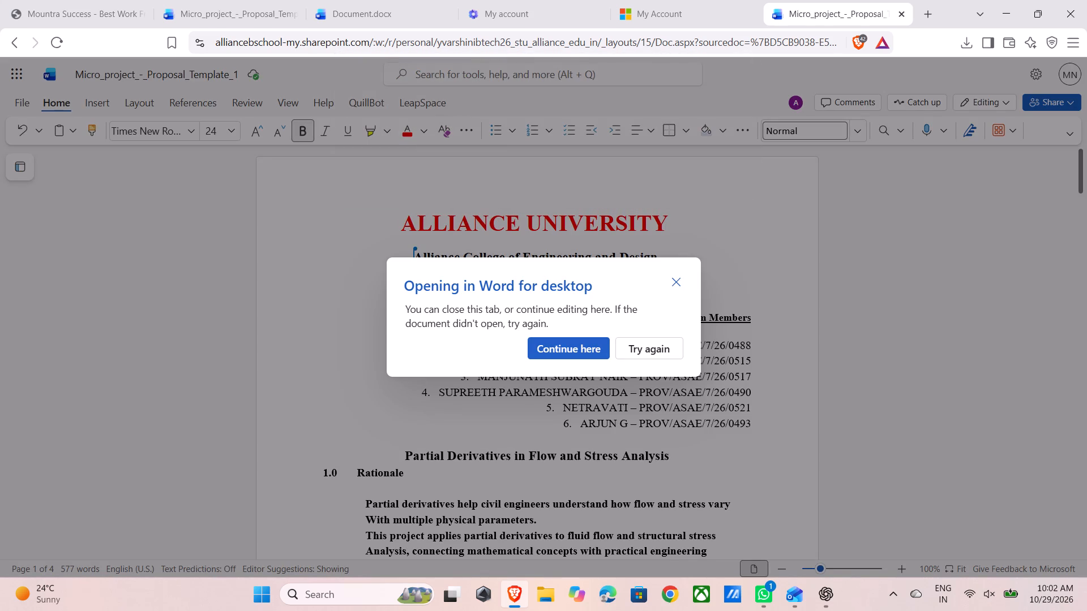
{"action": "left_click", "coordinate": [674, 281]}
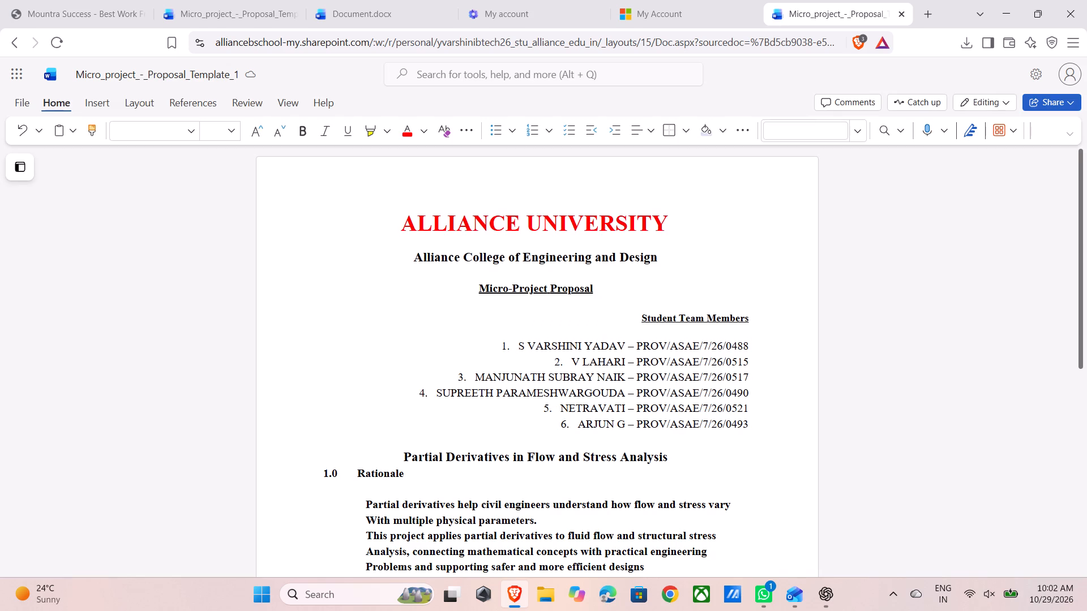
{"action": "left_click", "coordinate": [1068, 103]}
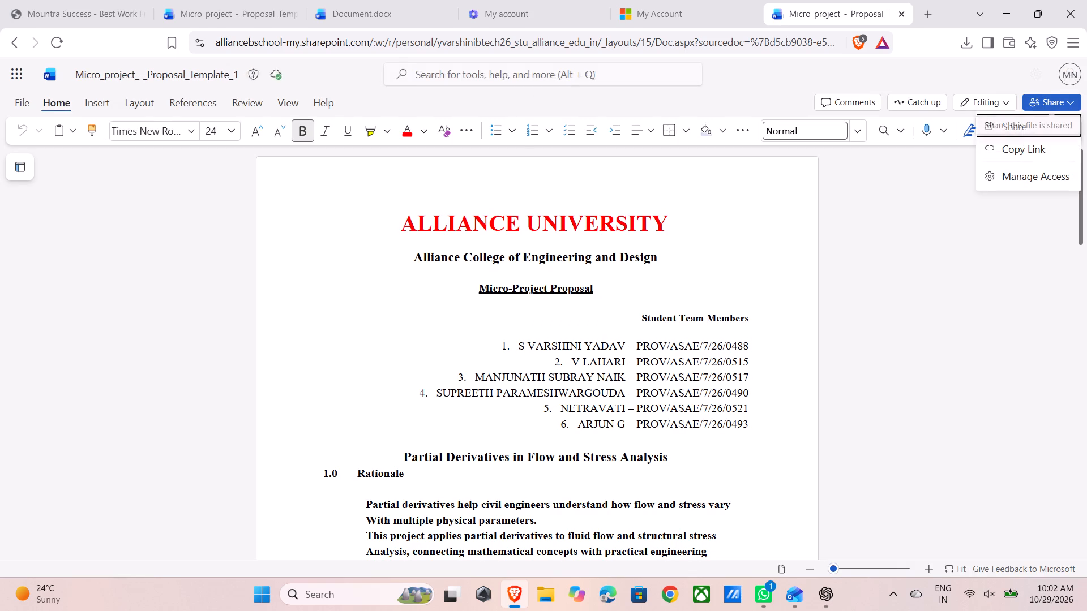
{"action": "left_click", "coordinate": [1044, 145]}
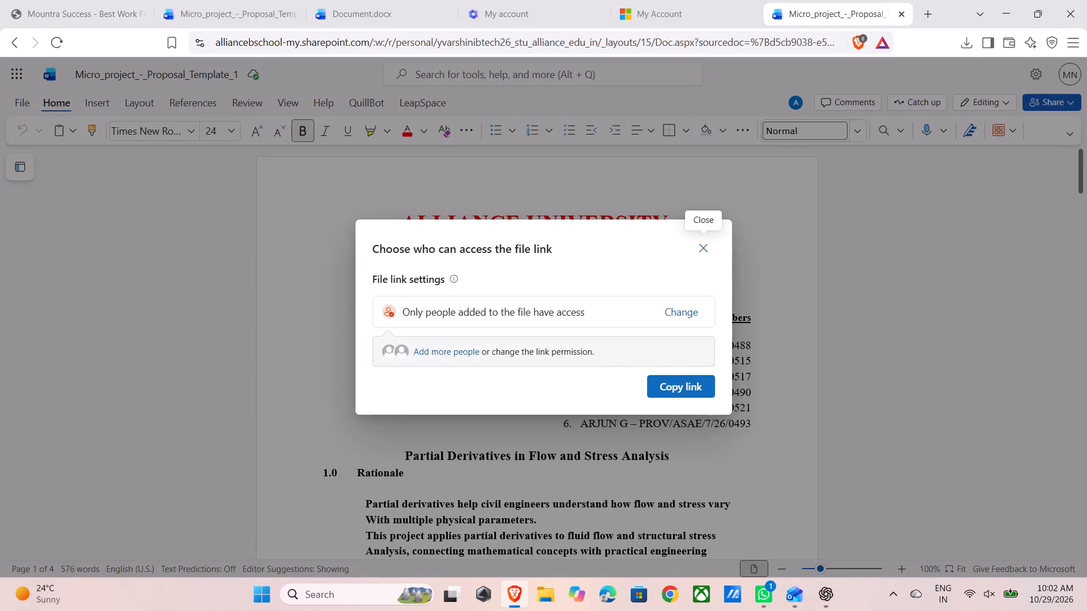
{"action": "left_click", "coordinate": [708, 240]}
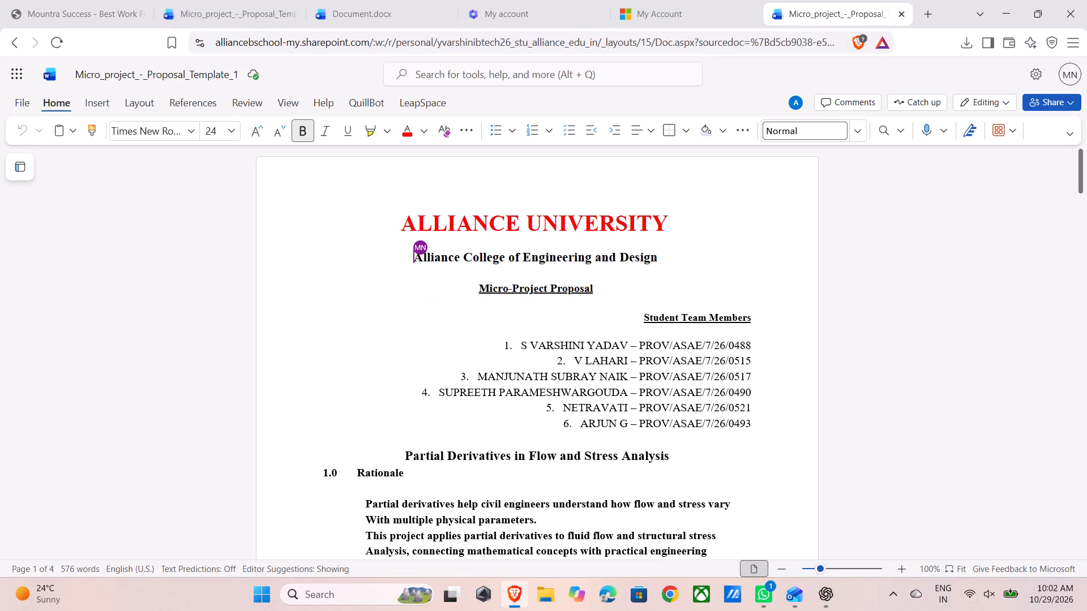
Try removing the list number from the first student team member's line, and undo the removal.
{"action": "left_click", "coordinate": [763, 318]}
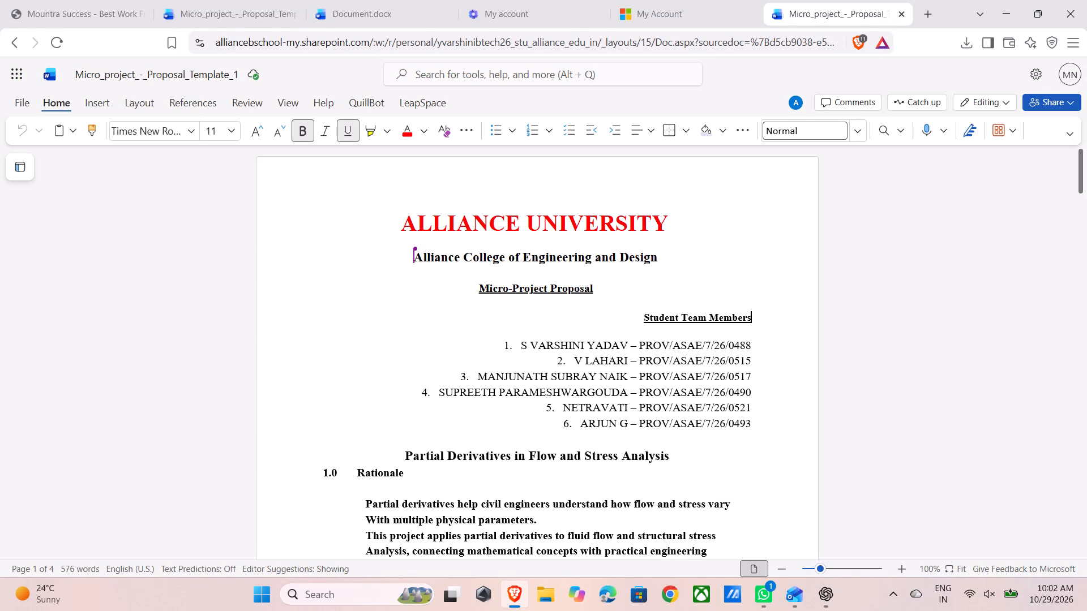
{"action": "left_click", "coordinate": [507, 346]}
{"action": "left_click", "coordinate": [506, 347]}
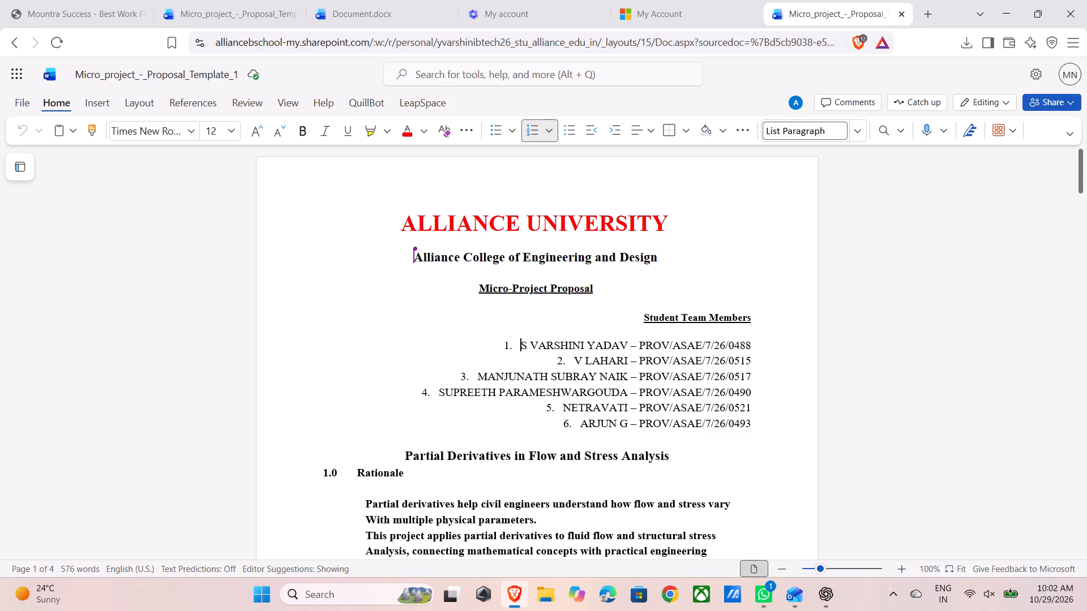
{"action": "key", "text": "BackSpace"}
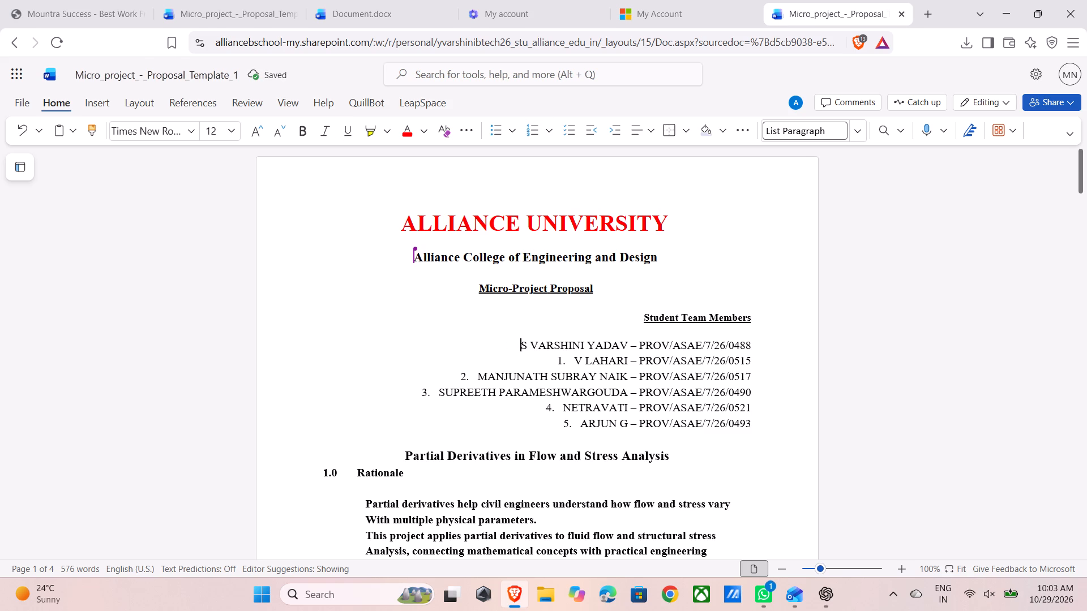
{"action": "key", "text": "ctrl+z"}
Delete the blank line between the "Student Team Members" heading and the numbered team list.
{"action": "left_click", "coordinate": [754, 333]}
{"action": "double_click", "coordinate": [754, 332]}
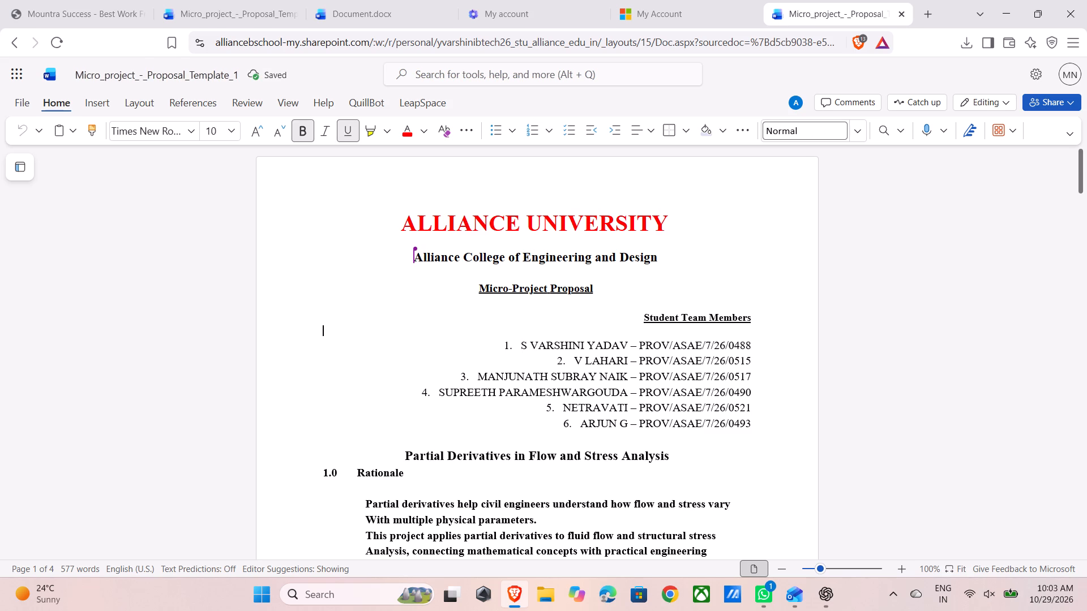
{"action": "triple_click", "coordinate": [752, 331]}
{"action": "left_click", "coordinate": [752, 331]}
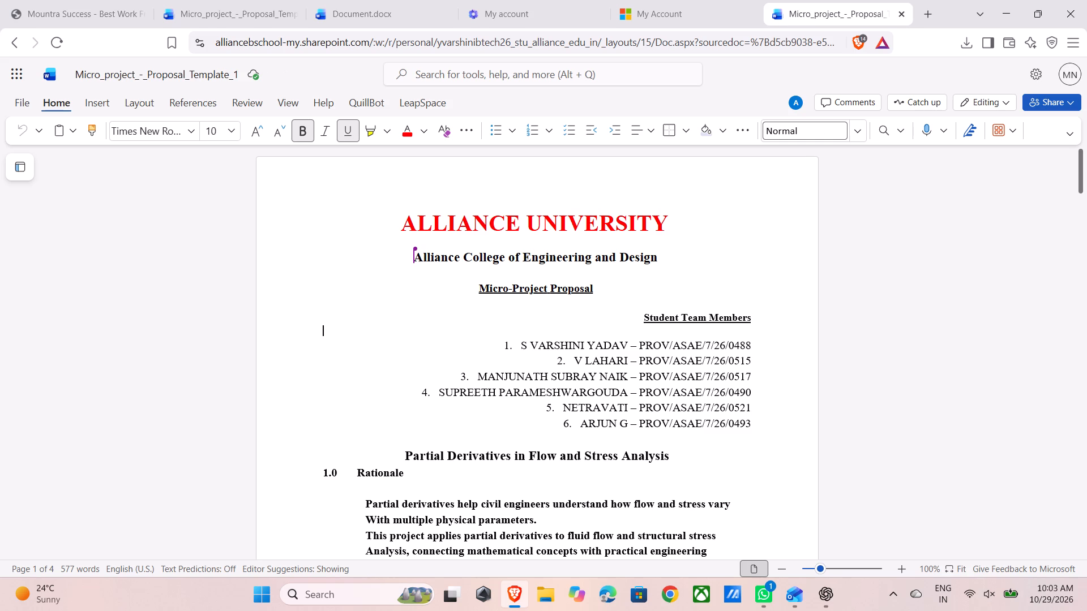
{"action": "key", "text": "BackSpace"}
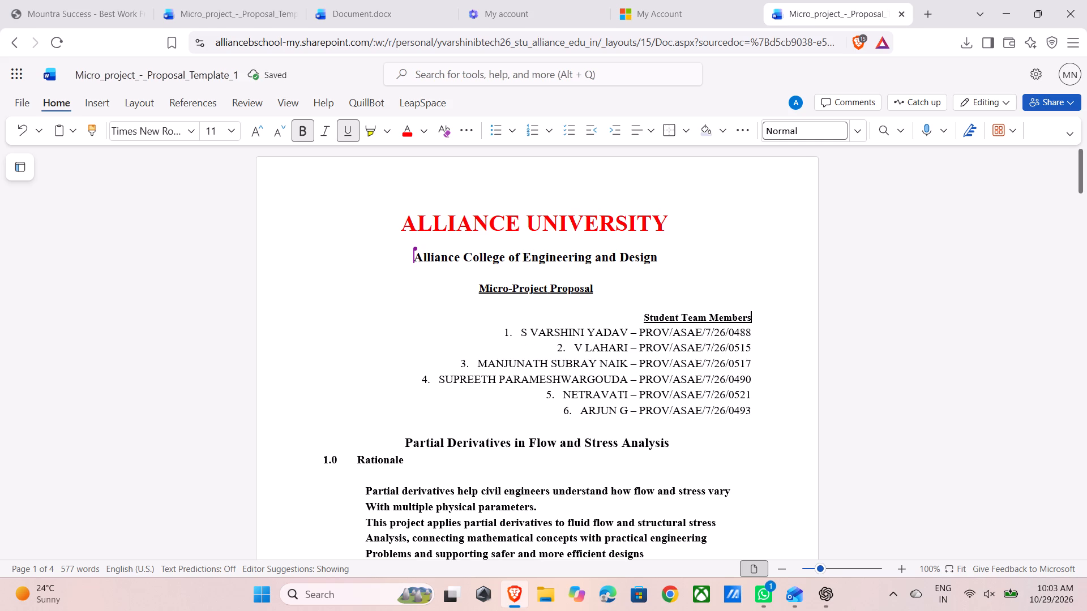
Select the proposal text from the "1.0 Rationale" heading through the end of methodology item 6, "Prepare the Report and Presentation".
{"action": "scroll", "coordinate": [700, 380], "scroll_direction": "down", "scroll_amount": 2}
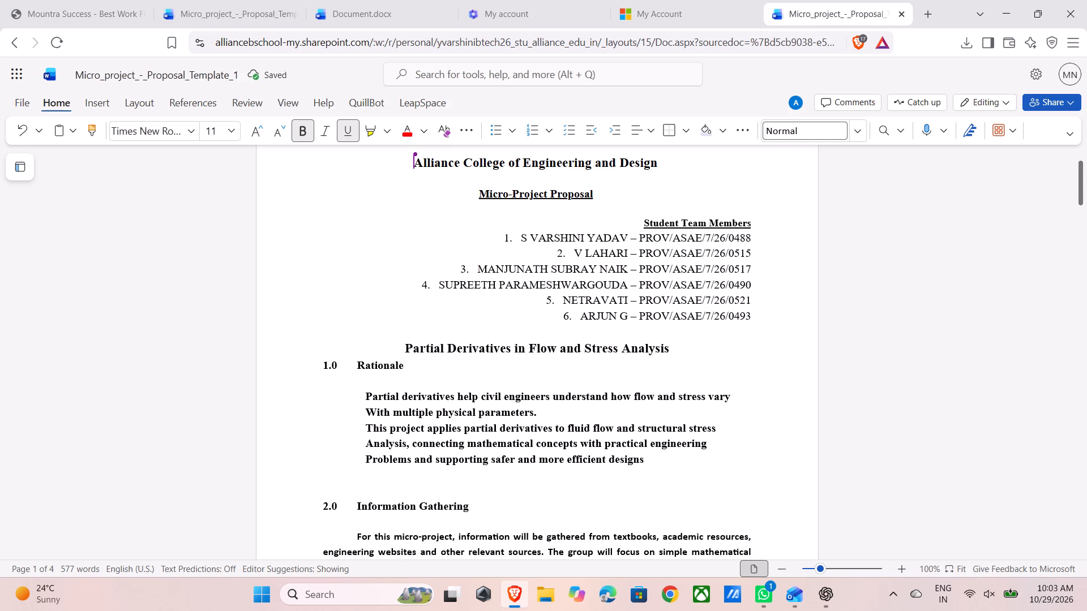
{"action": "scroll", "coordinate": [424, 387], "scroll_direction": "down", "scroll_amount": 2}
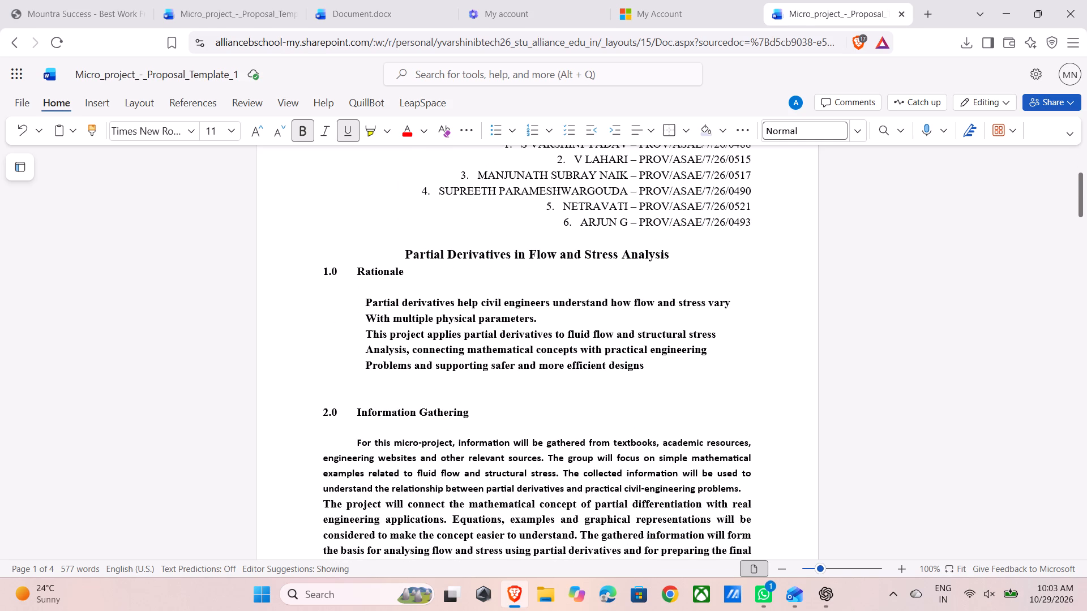
{"action": "left_click_drag", "start_coordinate": [322, 272], "coordinate": [557, 333]}
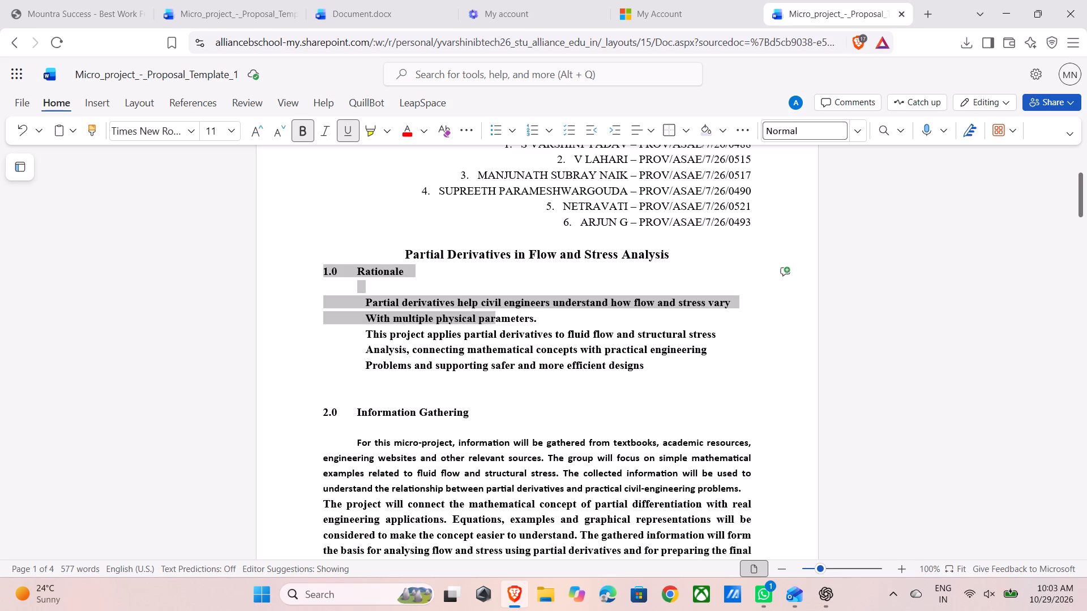
{"action": "left_click_drag", "start_coordinate": [557, 333], "coordinate": [579, 522]}
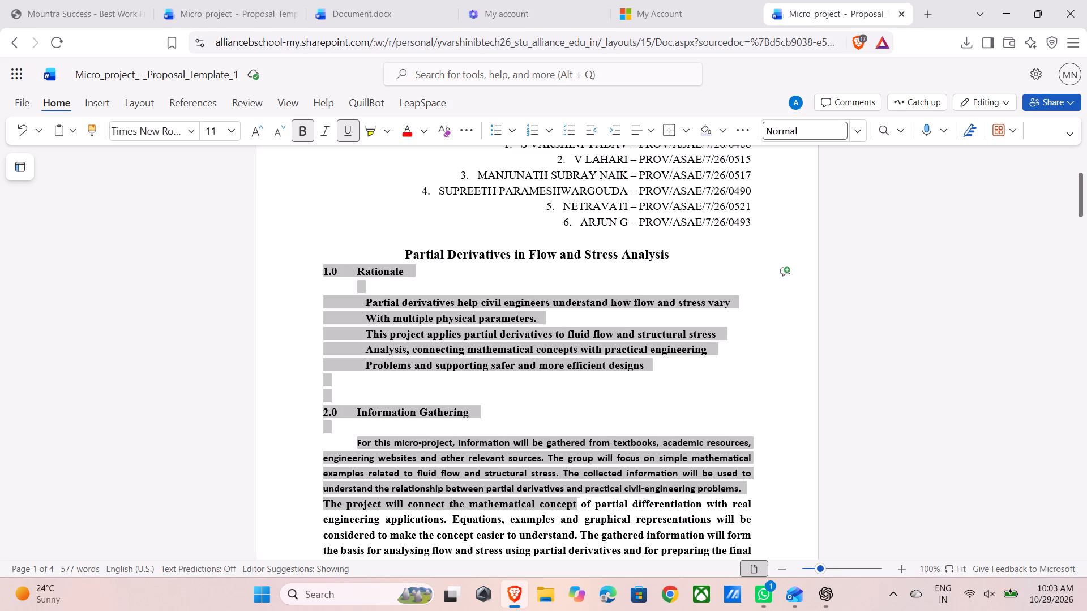
{"action": "left_click_drag", "start_coordinate": [579, 522], "coordinate": [585, 582]}
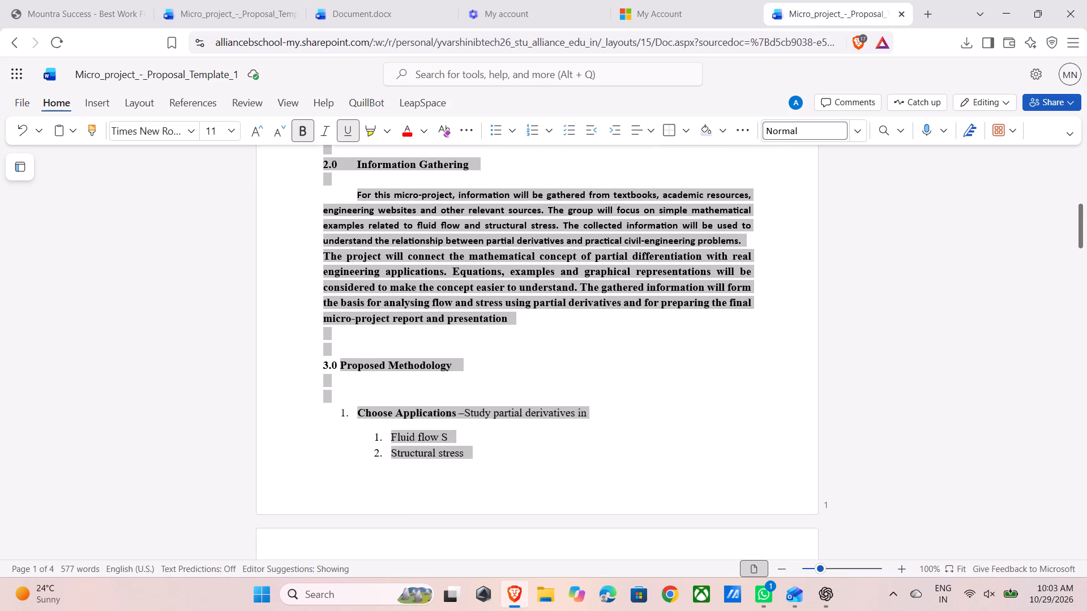
{"action": "left_click_drag", "start_coordinate": [585, 582], "coordinate": [597, 517]}
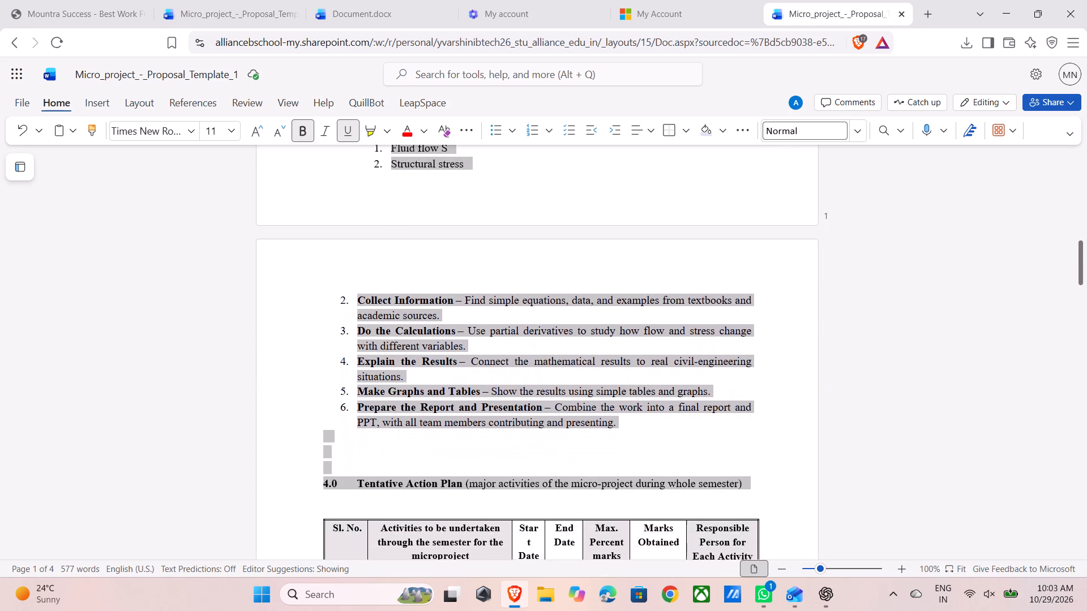
{"action": "left_click_drag", "start_coordinate": [597, 517], "coordinate": [764, 416]}
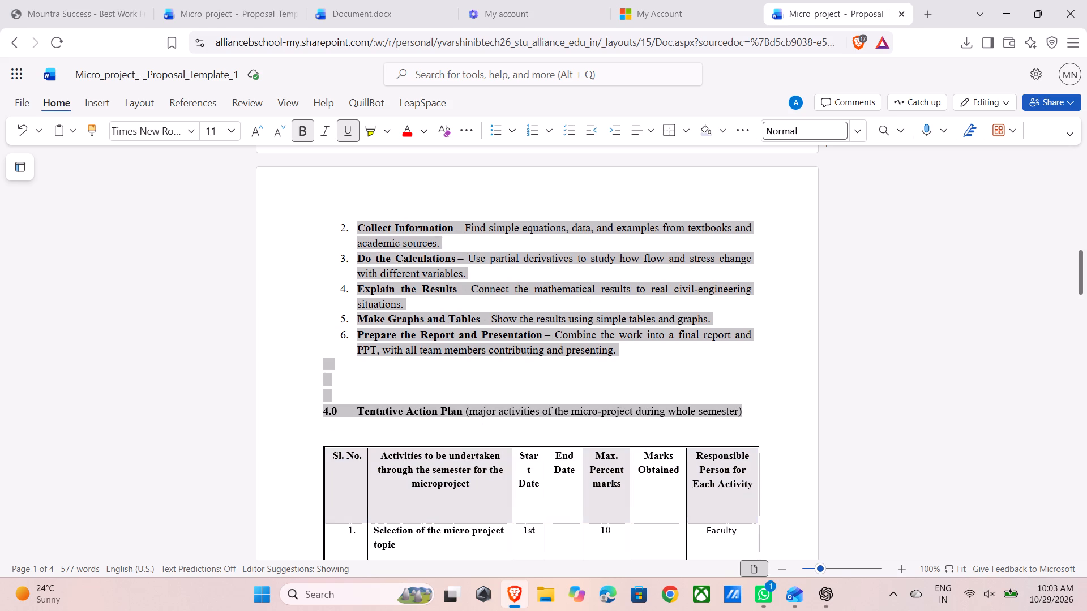
{"action": "left_click_drag", "start_coordinate": [764, 416], "coordinate": [639, 357]}
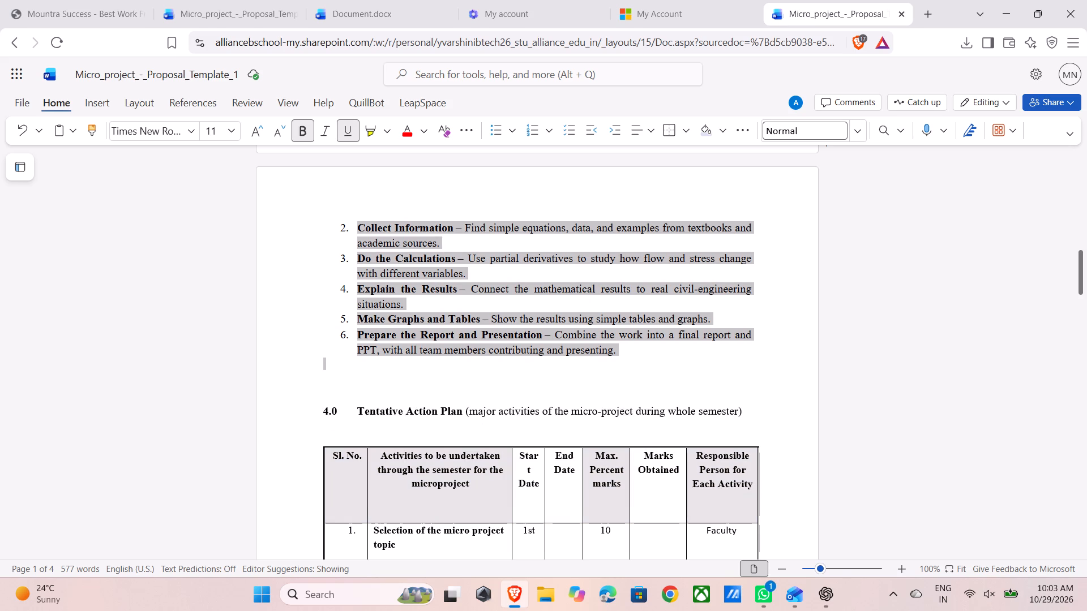
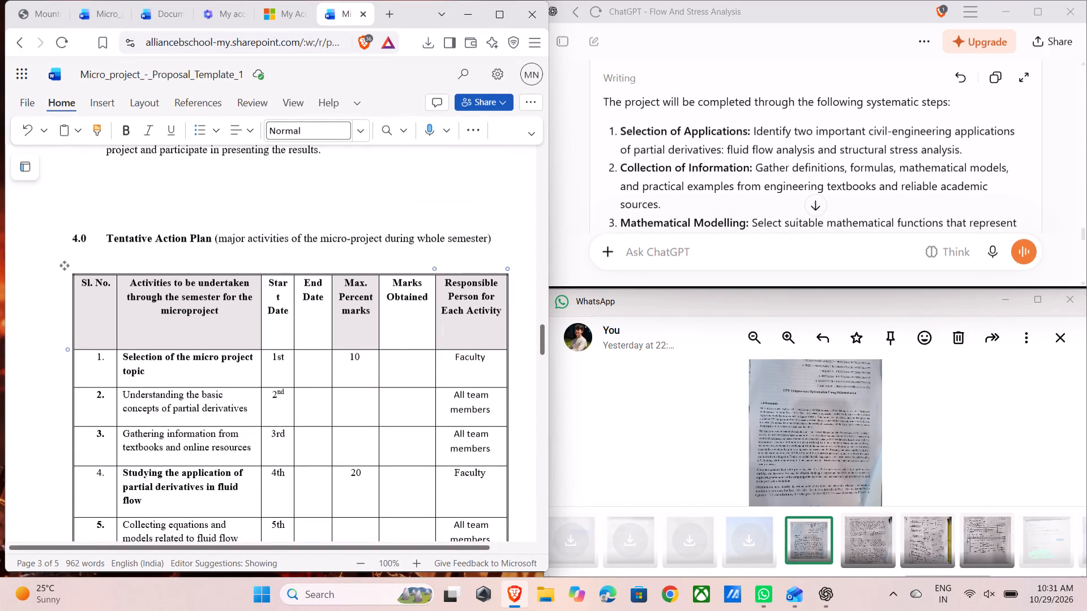
Review the Word proposal from the Tentative Action Plan back through Proposed Methodology to the Rationale, locating the Information Gathering section.
{"action": "scroll", "coordinate": [463, 319], "scroll_direction": "down", "scroll_amount": 2}
{"action": "scroll", "coordinate": [463, 319], "scroll_direction": "up", "scroll_amount": 10}
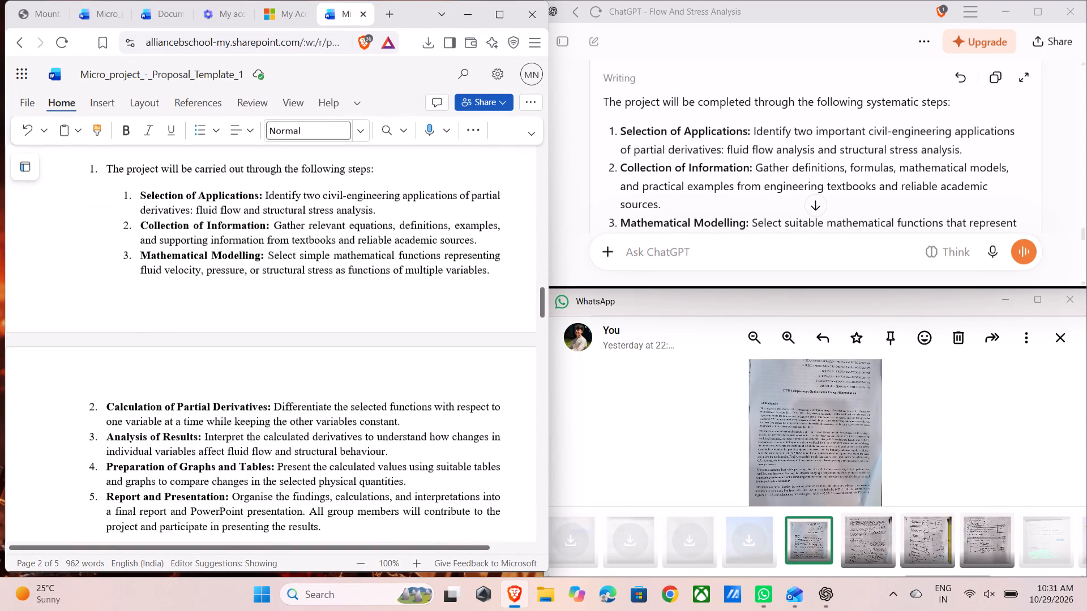
{"action": "scroll", "coordinate": [448, 329], "scroll_direction": "up", "scroll_amount": 6}
{"action": "scroll", "coordinate": [444, 332], "scroll_direction": "down", "scroll_amount": 7}
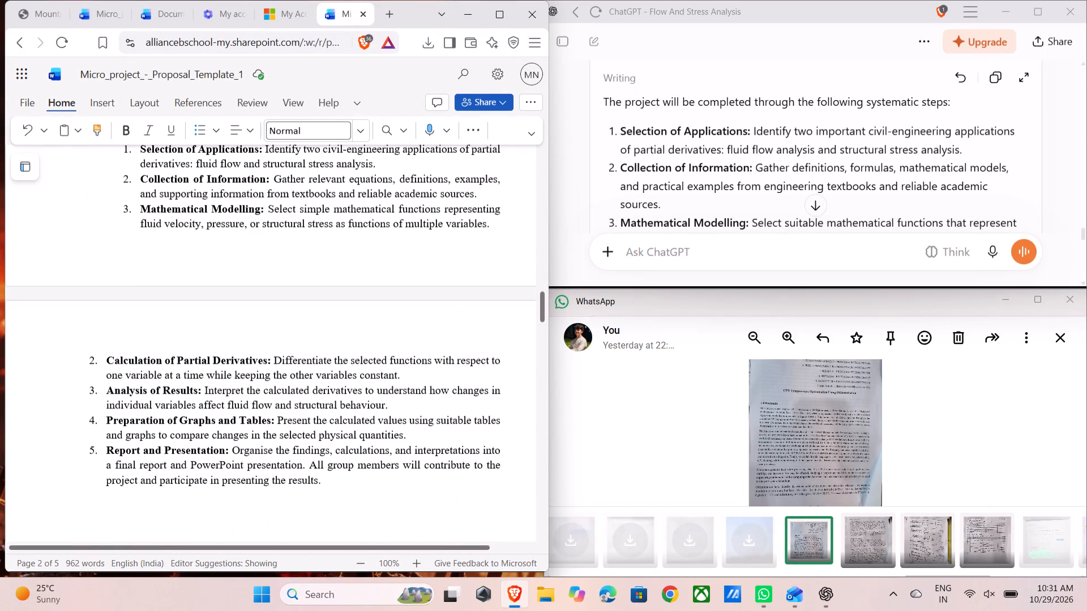
{"action": "scroll", "coordinate": [442, 333], "scroll_direction": "down", "scroll_amount": 4}
{"action": "scroll", "coordinate": [442, 333], "scroll_direction": "up", "scroll_amount": 8}
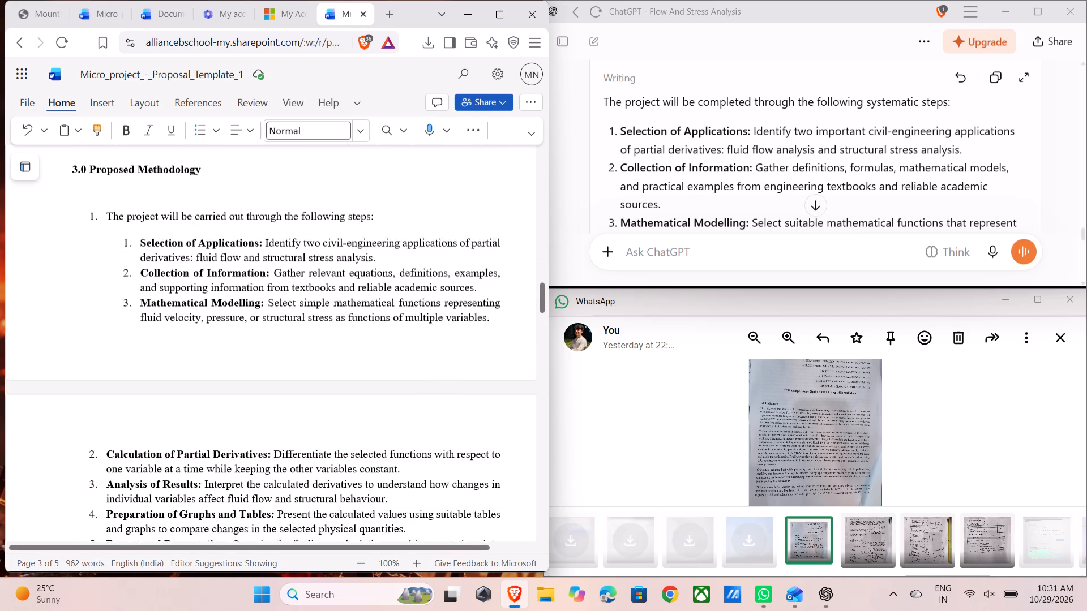
{"action": "scroll", "coordinate": [442, 333], "scroll_direction": "up", "scroll_amount": 18}
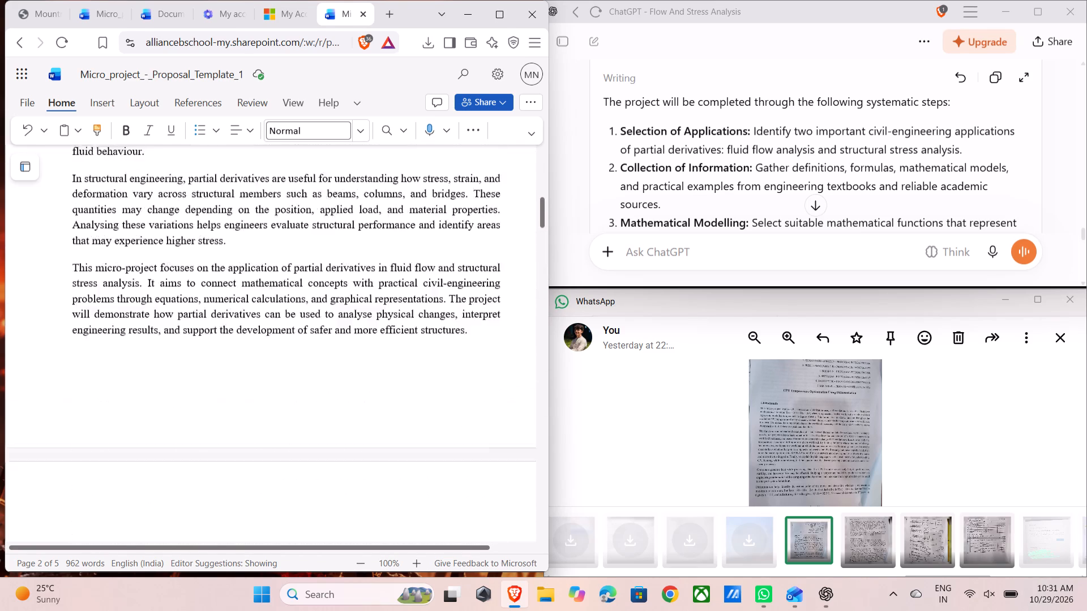
{"action": "scroll", "coordinate": [442, 333], "scroll_direction": "up", "scroll_amount": 3}
{"action": "scroll", "coordinate": [439, 412], "scroll_direction": "down", "scroll_amount": 4}
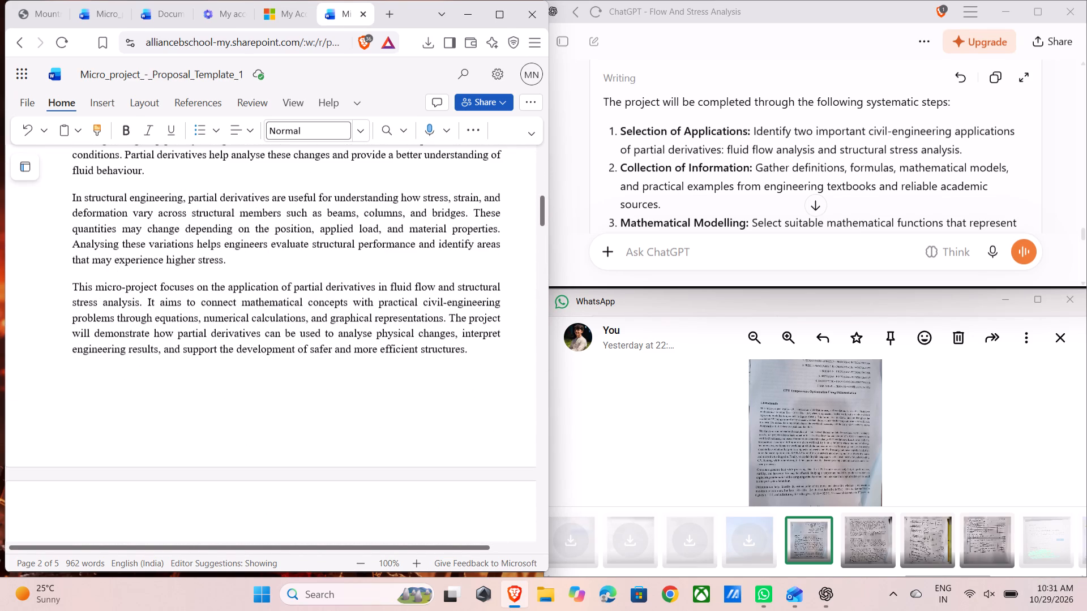
Undo the most recent edit in the Word proposal.
{"action": "left_click_drag", "start_coordinate": [472, 357], "coordinate": [97, 202]}
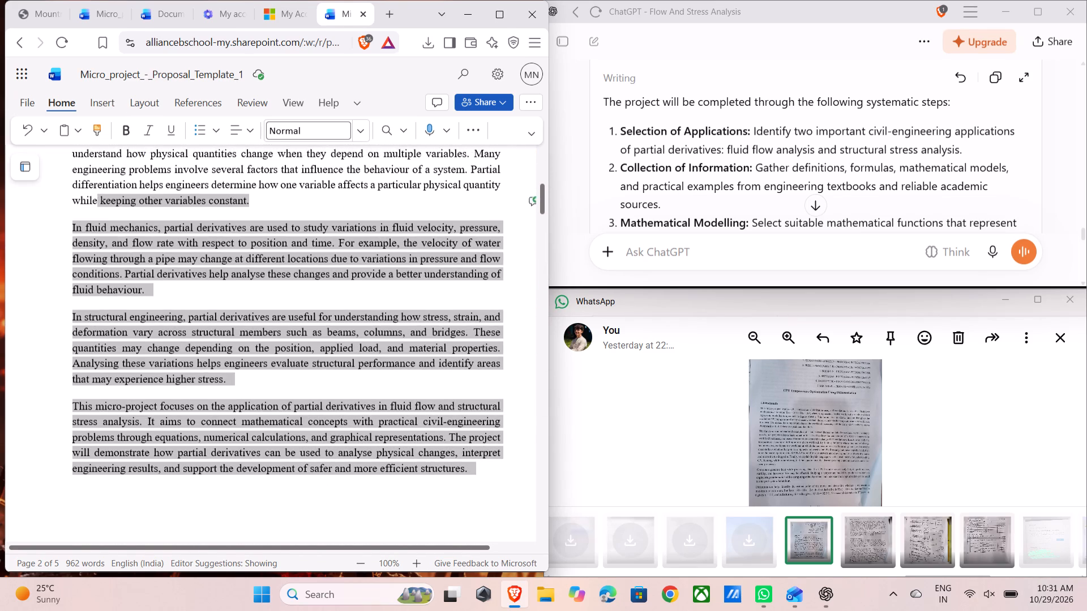
{"action": "left_click_drag", "start_coordinate": [97, 202], "coordinate": [93, 270]}
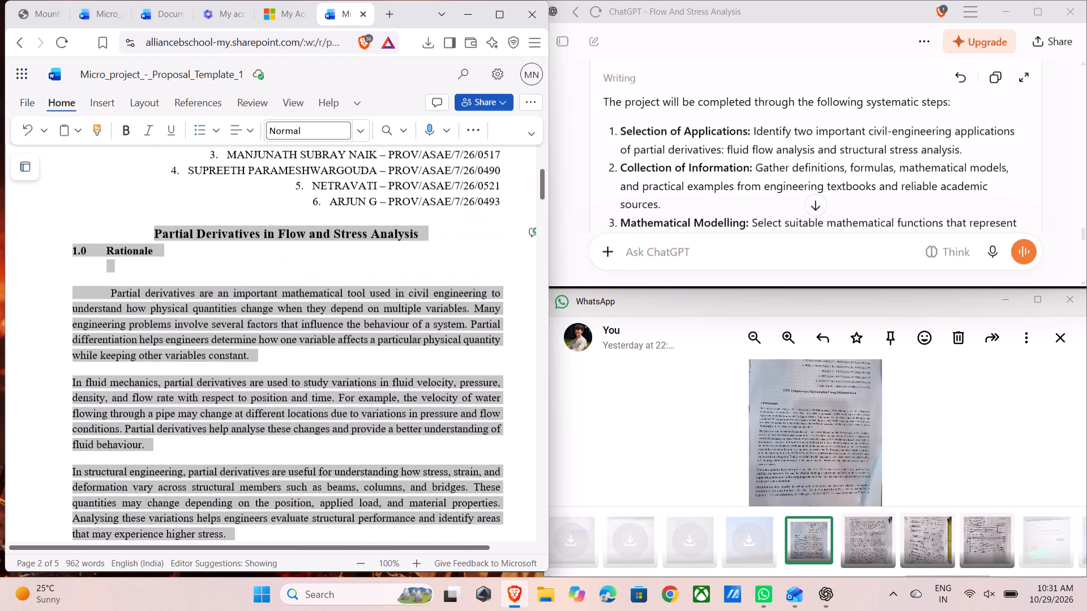
{"action": "left_click_drag", "start_coordinate": [93, 270], "coordinate": [104, 290]}
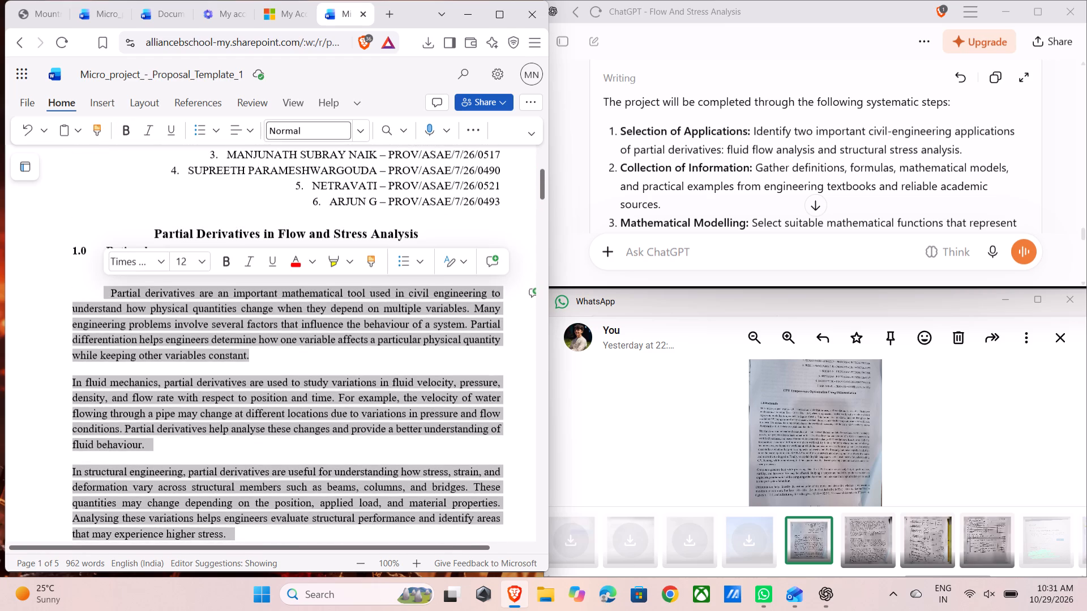
{"action": "key", "text": "ctrl+z"}
Check the Word proposal's Rationale, Information Gathering, Proposed Methodology and Tentative Action Plan after the undo.
{"action": "scroll", "coordinate": [104, 290], "scroll_direction": "up", "scroll_amount": 6}
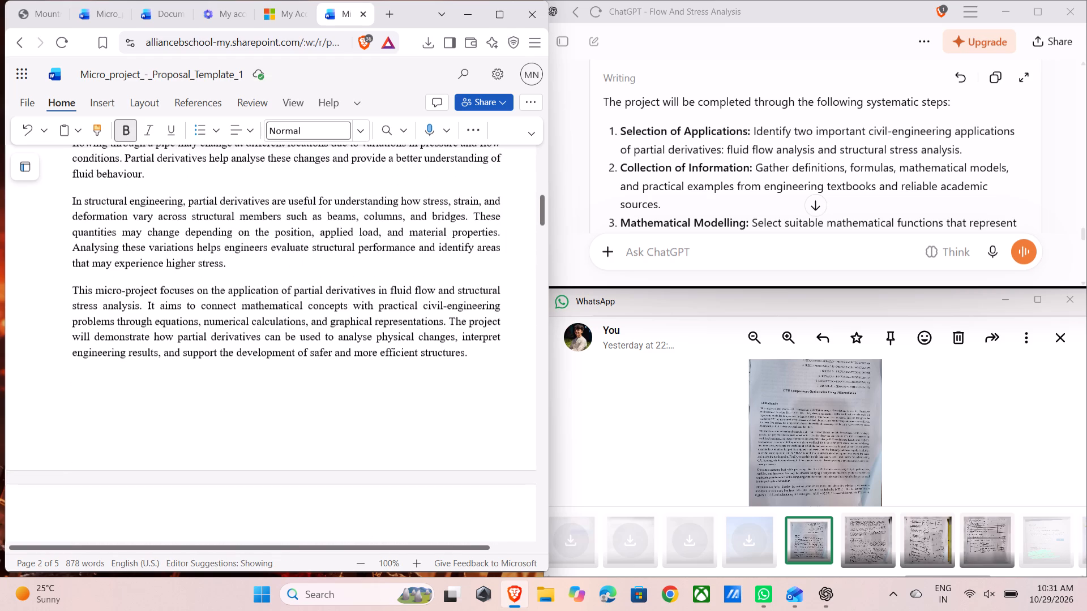
{"action": "scroll", "coordinate": [104, 290], "scroll_direction": "up", "scroll_amount": 5}
{"action": "scroll", "coordinate": [104, 290], "scroll_direction": "down", "scroll_amount": 18}
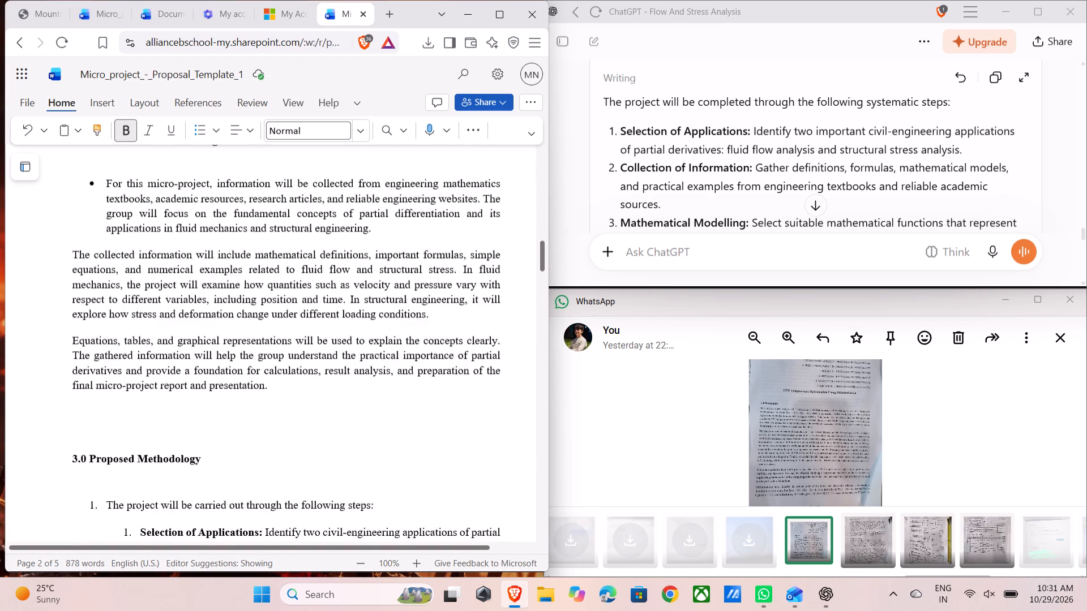
{"action": "scroll", "coordinate": [104, 290], "scroll_direction": "down", "scroll_amount": 20}
{"action": "scroll", "coordinate": [104, 290], "scroll_direction": "up", "scroll_amount": 2}
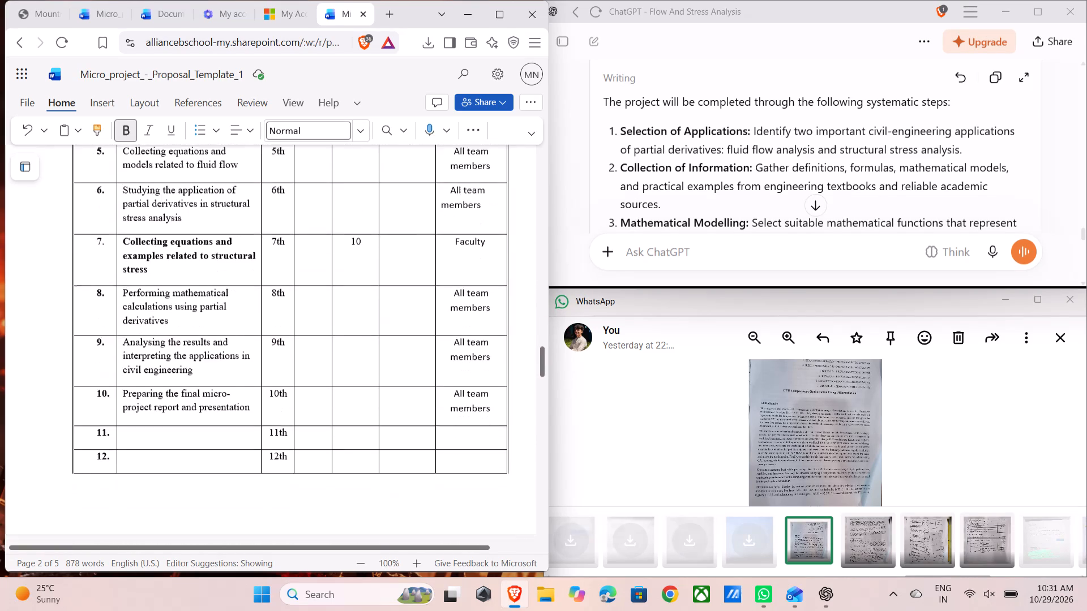
{"action": "scroll", "coordinate": [104, 290], "scroll_direction": "up", "scroll_amount": 19}
{"action": "scroll", "coordinate": [104, 290], "scroll_direction": "down", "scroll_amount": 6}
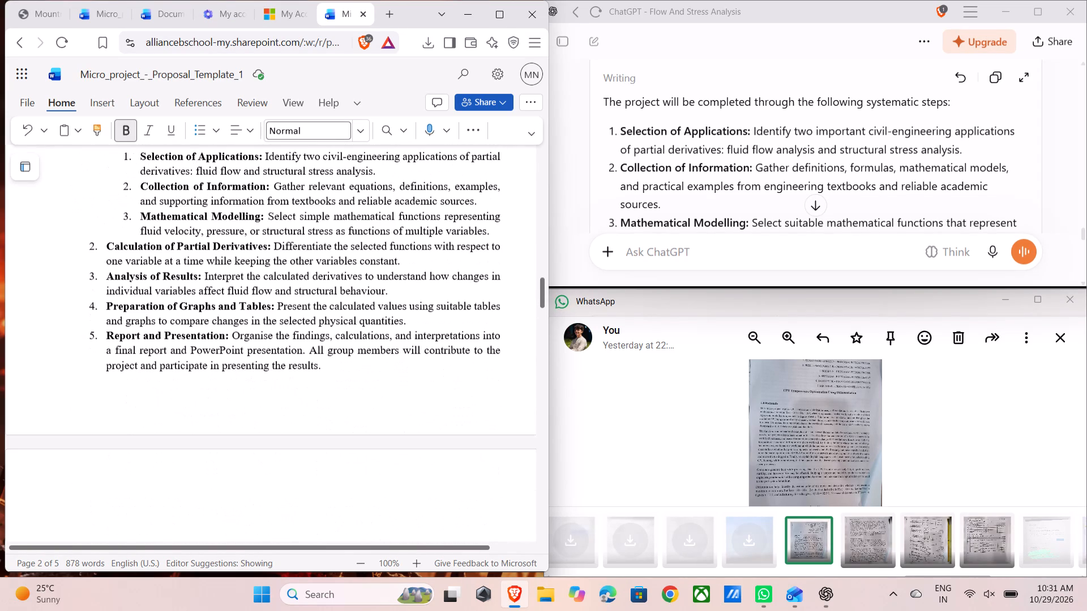
{"action": "scroll", "coordinate": [104, 290], "scroll_direction": "down", "scroll_amount": 8}
{"action": "scroll", "coordinate": [104, 290], "scroll_direction": "up", "scroll_amount": 7}
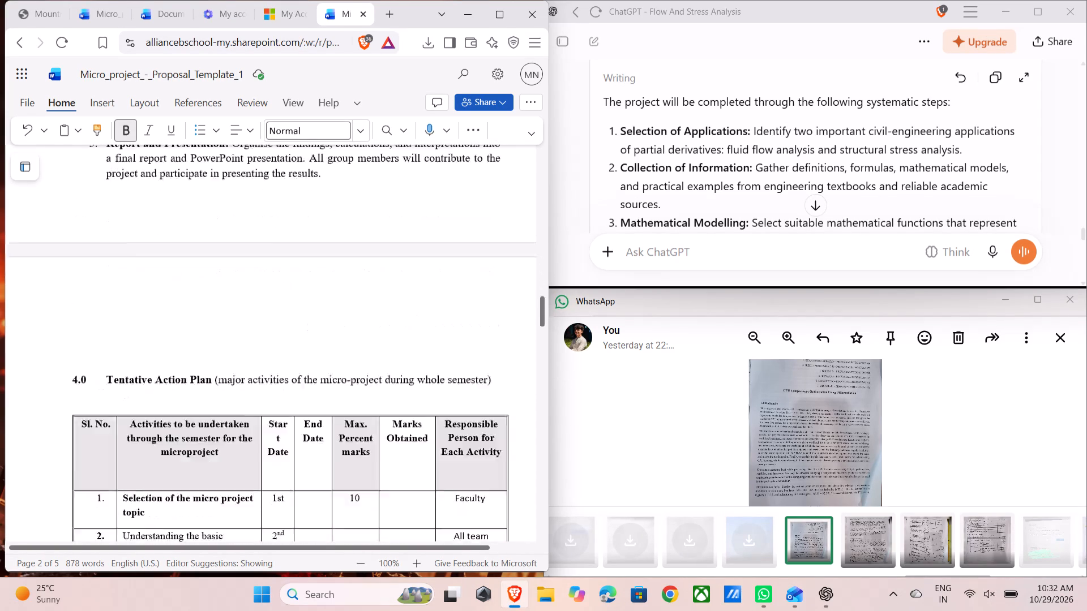
Undo the replacement of the Rationale paragraphs with ChatGPT's two-page text in the Word proposal.
{"action": "scroll", "coordinate": [104, 290], "scroll_direction": "up", "scroll_amount": 18}
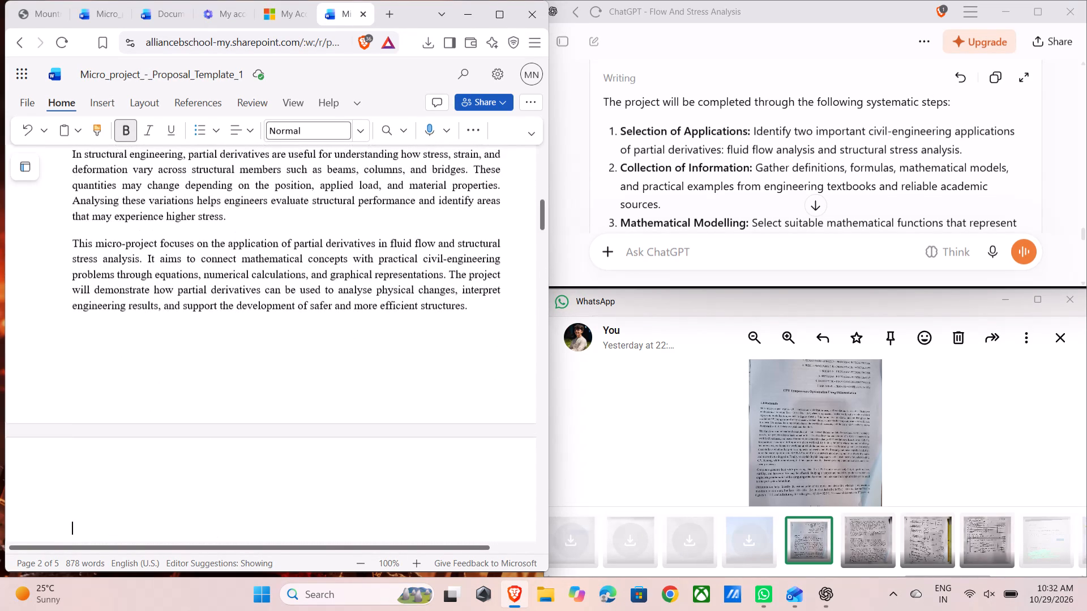
{"action": "scroll", "coordinate": [104, 290], "scroll_direction": "up", "scroll_amount": 4}
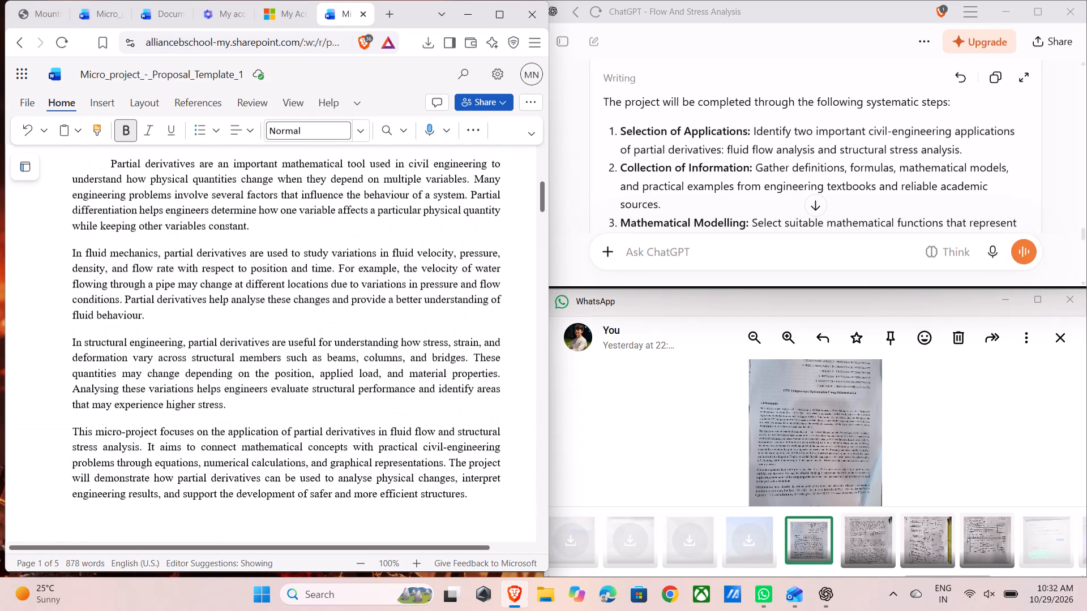
{"action": "key", "text": "ctrl+z"}
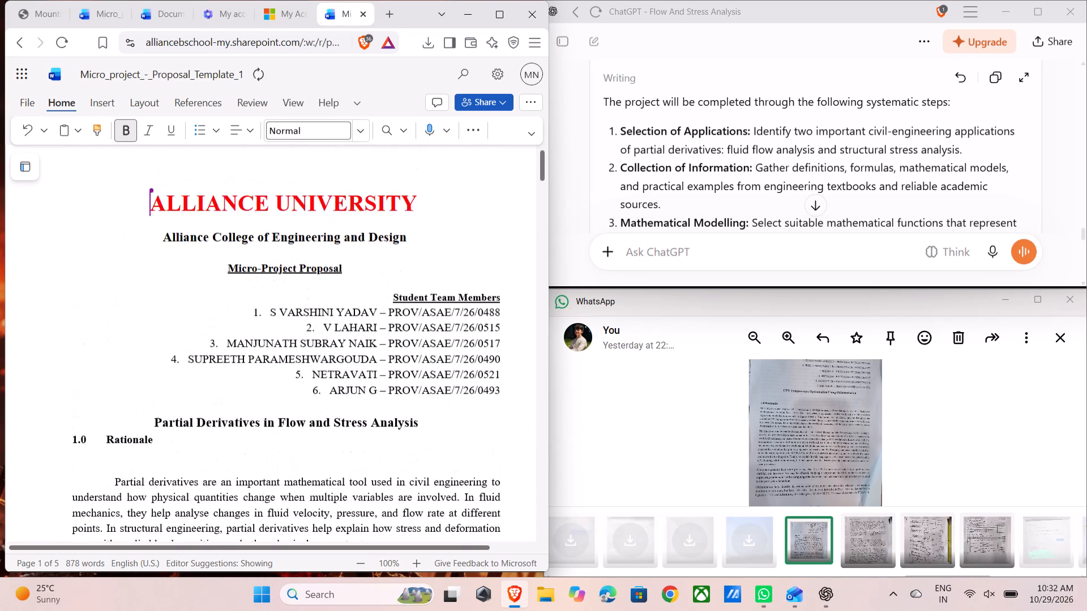
Review the Word proposal's text and page layout from the Rationale through the Tentative Action Plan table.
{"action": "scroll", "coordinate": [104, 290], "scroll_direction": "down", "scroll_amount": 12}
{"action": "scroll", "coordinate": [104, 290], "scroll_direction": "down", "scroll_amount": 16}
{"action": "scroll", "coordinate": [104, 290], "scroll_direction": "up", "scroll_amount": 3}
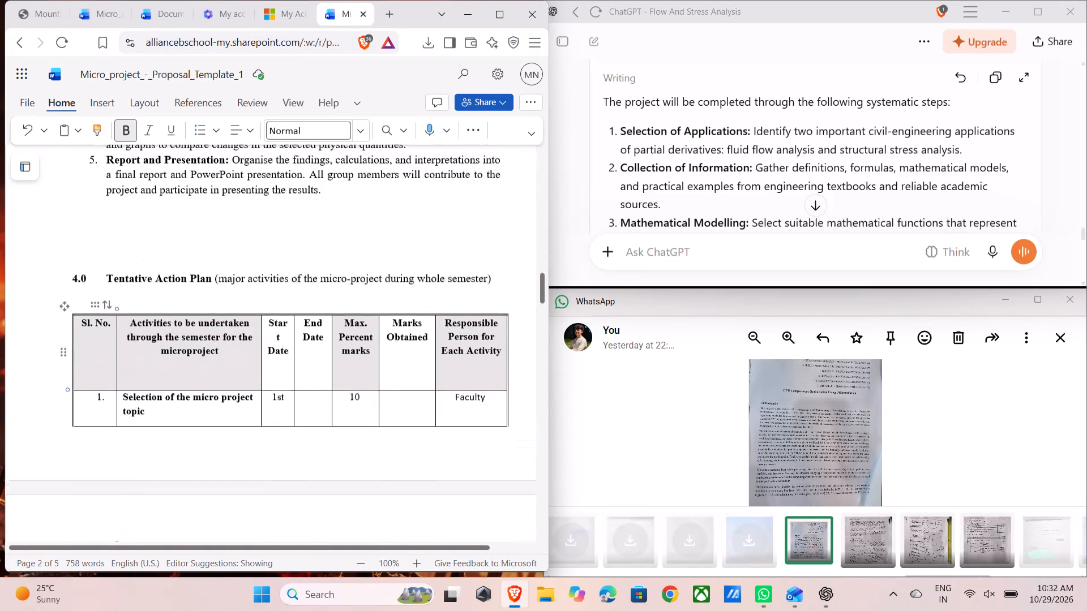
{"action": "scroll", "coordinate": [104, 290], "scroll_direction": "up", "scroll_amount": 10}
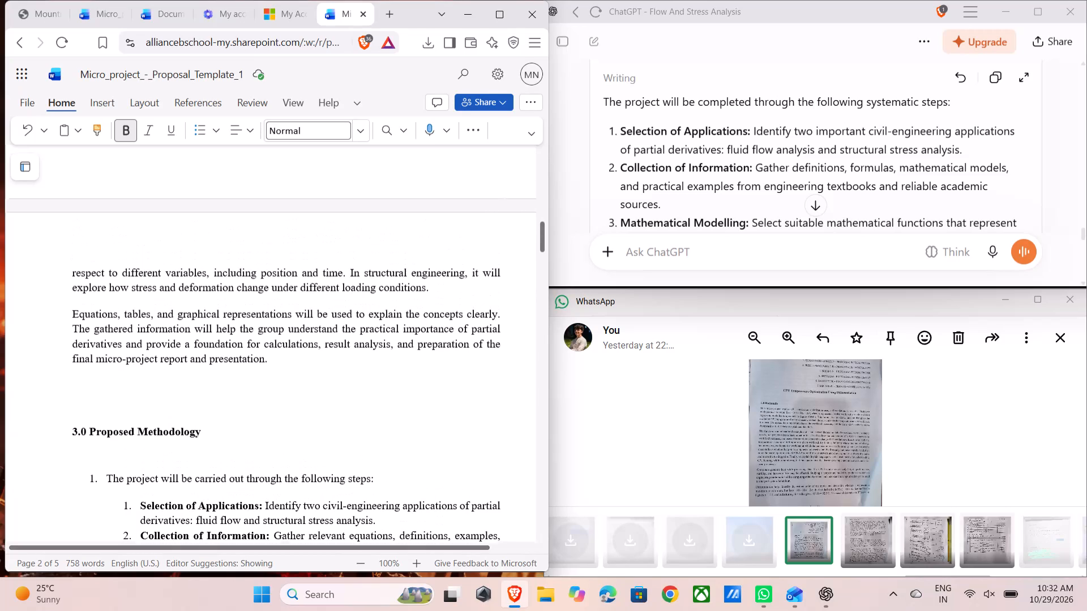
{"action": "scroll", "coordinate": [104, 290], "scroll_direction": "up", "scroll_amount": 1}
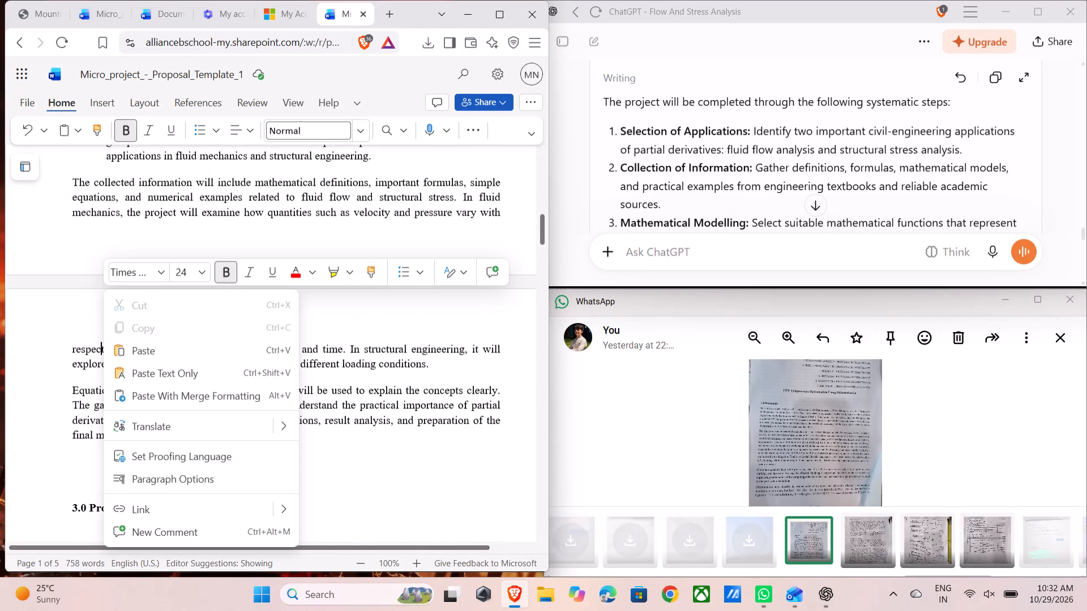
{"action": "left_click", "coordinate": [74, 359]}
{"action": "scroll", "coordinate": [118, 338], "scroll_direction": "down", "scroll_amount": 2}
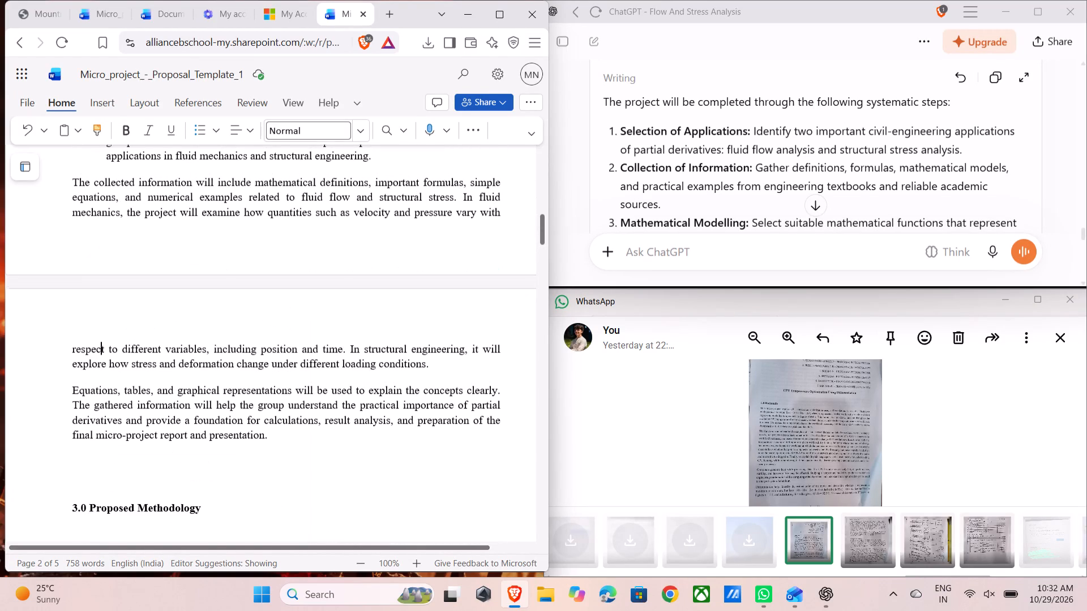
{"action": "scroll", "coordinate": [118, 338], "scroll_direction": "down", "scroll_amount": 6}
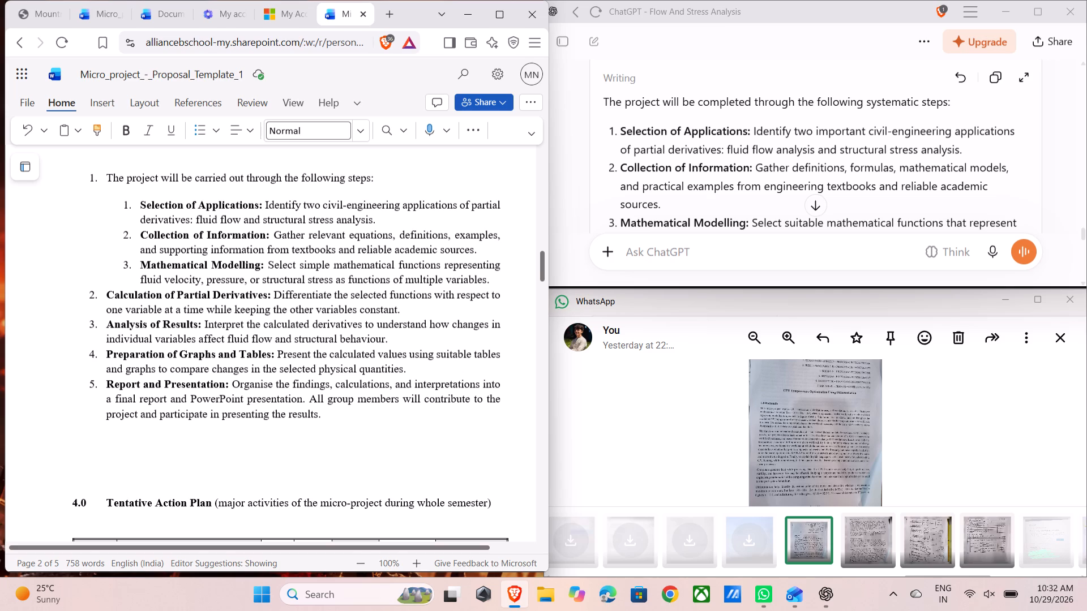
{"action": "scroll", "coordinate": [160, 424], "scroll_direction": "up", "scroll_amount": 9}
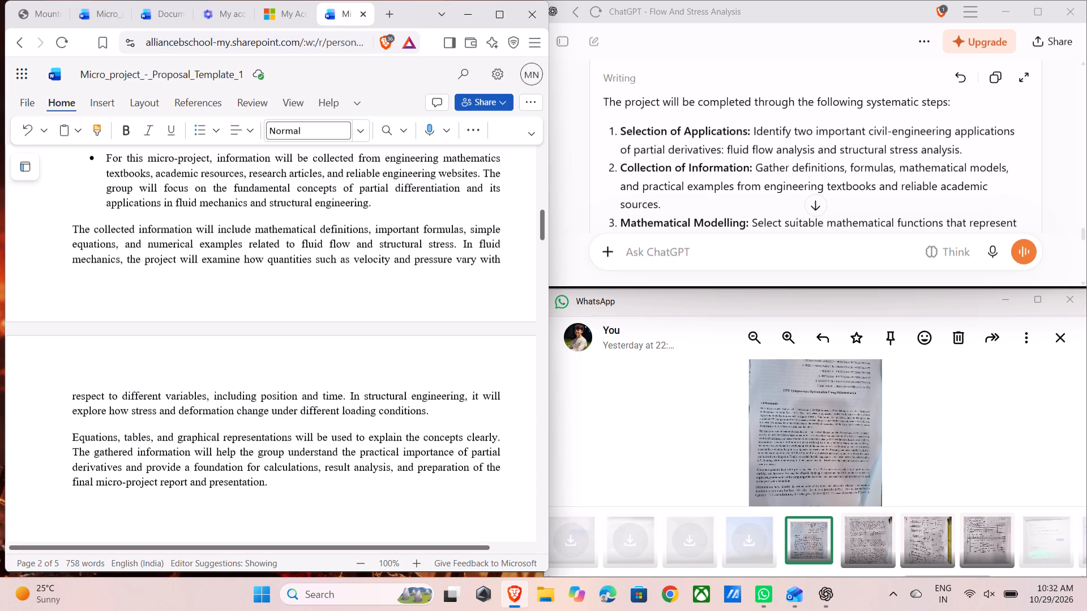
{"action": "scroll", "coordinate": [154, 430], "scroll_direction": "up", "scroll_amount": 5}
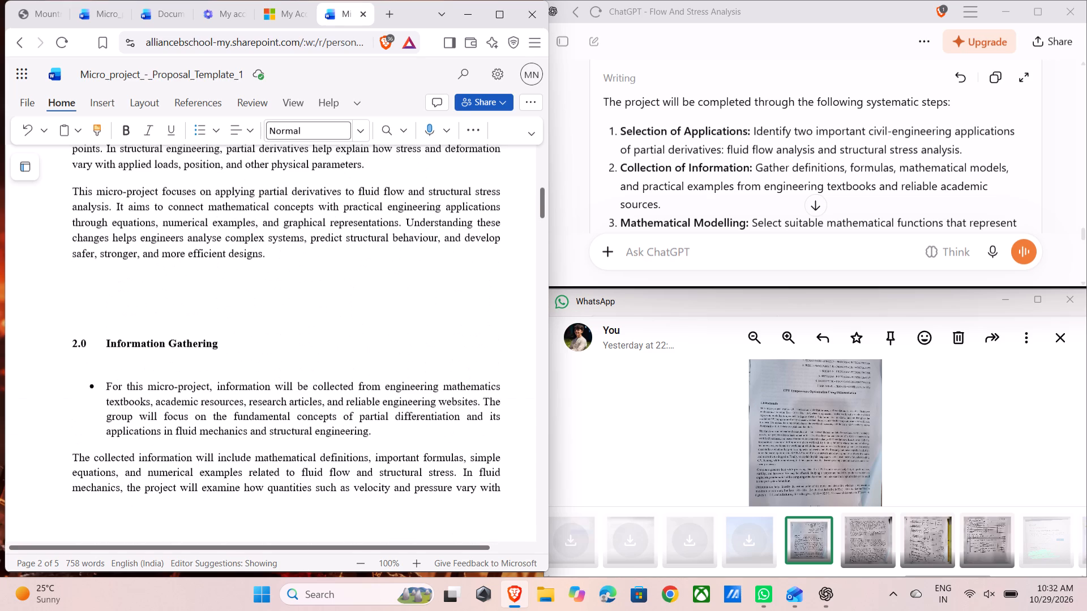
{"action": "scroll", "coordinate": [154, 430], "scroll_direction": "up", "scroll_amount": 5}
{"action": "scroll", "coordinate": [143, 382], "scroll_direction": "up", "scroll_amount": 2}
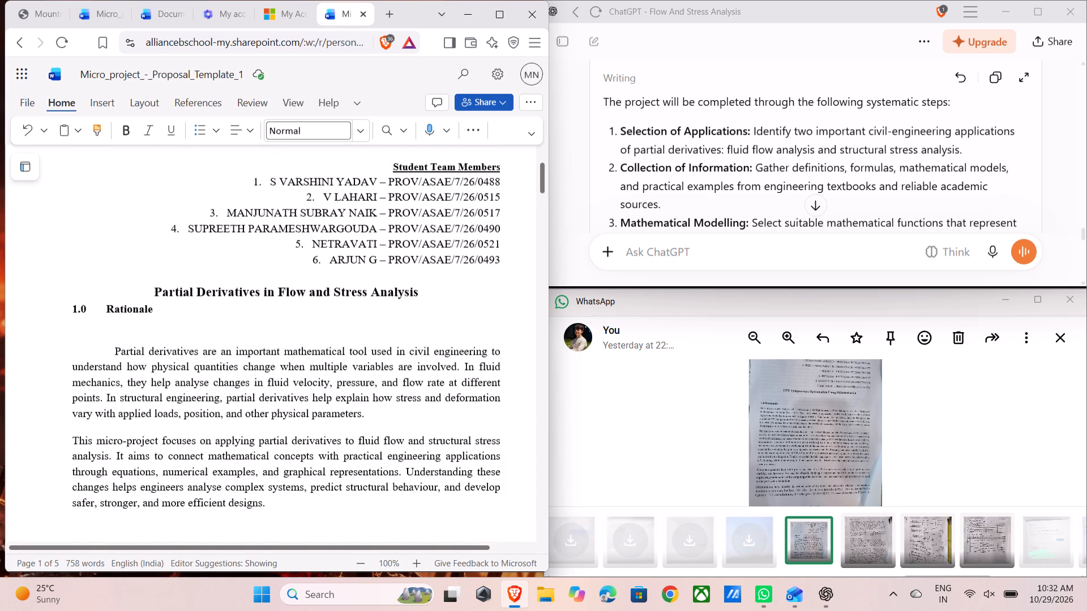
{"action": "scroll", "coordinate": [57, 428], "scroll_direction": "down", "scroll_amount": 4}
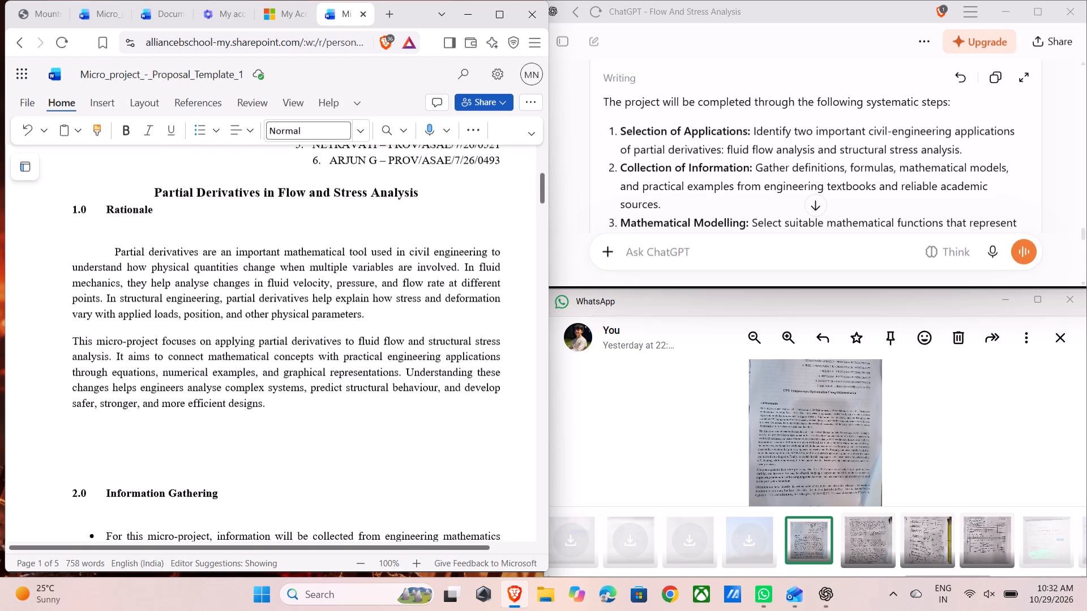
{"action": "scroll", "coordinate": [134, 264], "scroll_direction": "down", "scroll_amount": 18}
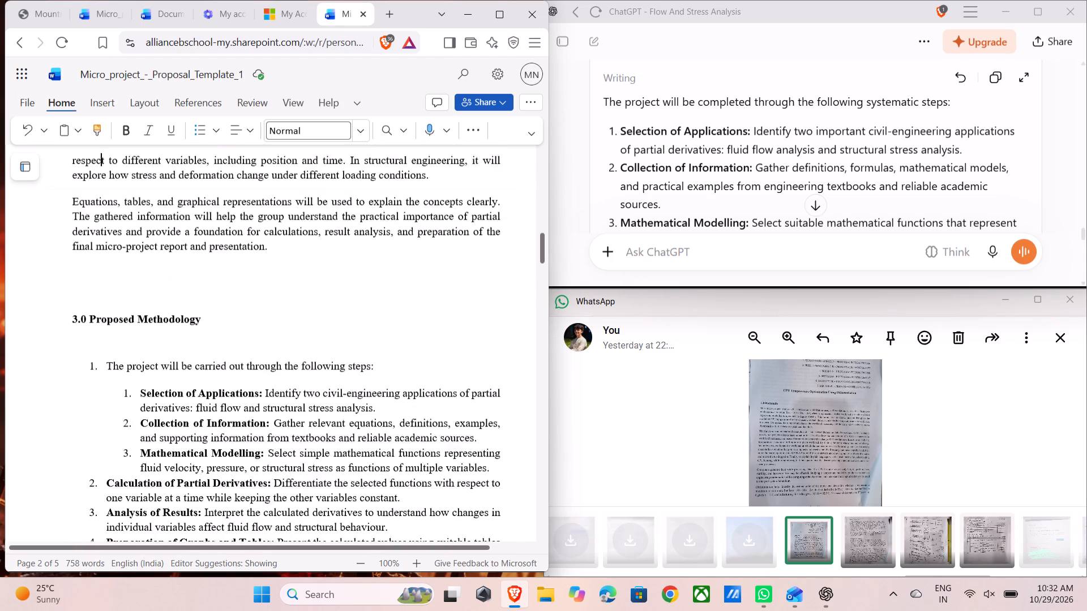
{"action": "scroll", "coordinate": [134, 274], "scroll_direction": "down", "scroll_amount": 6}
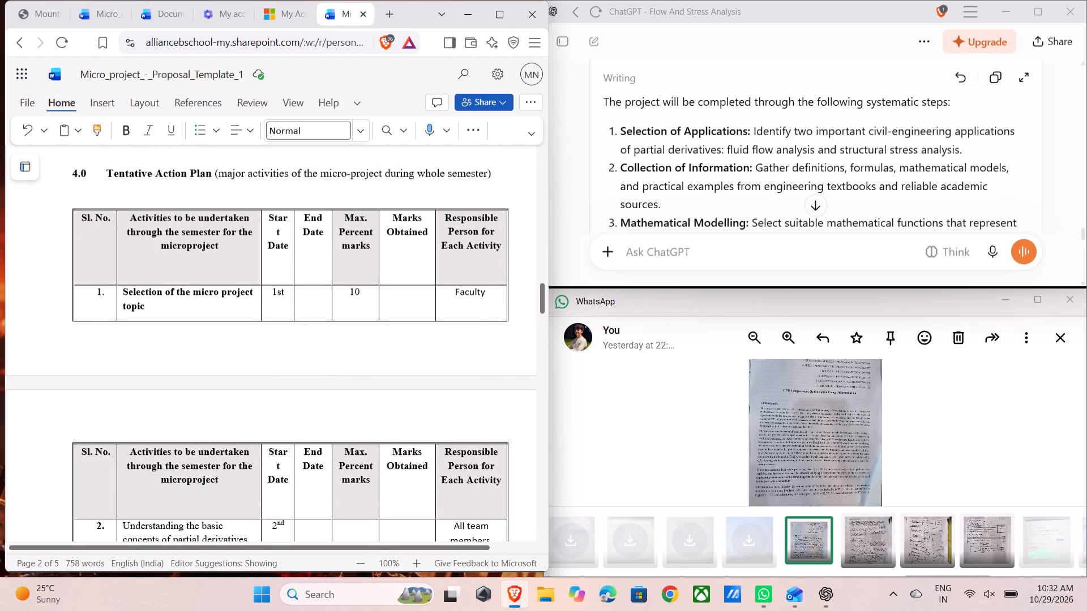
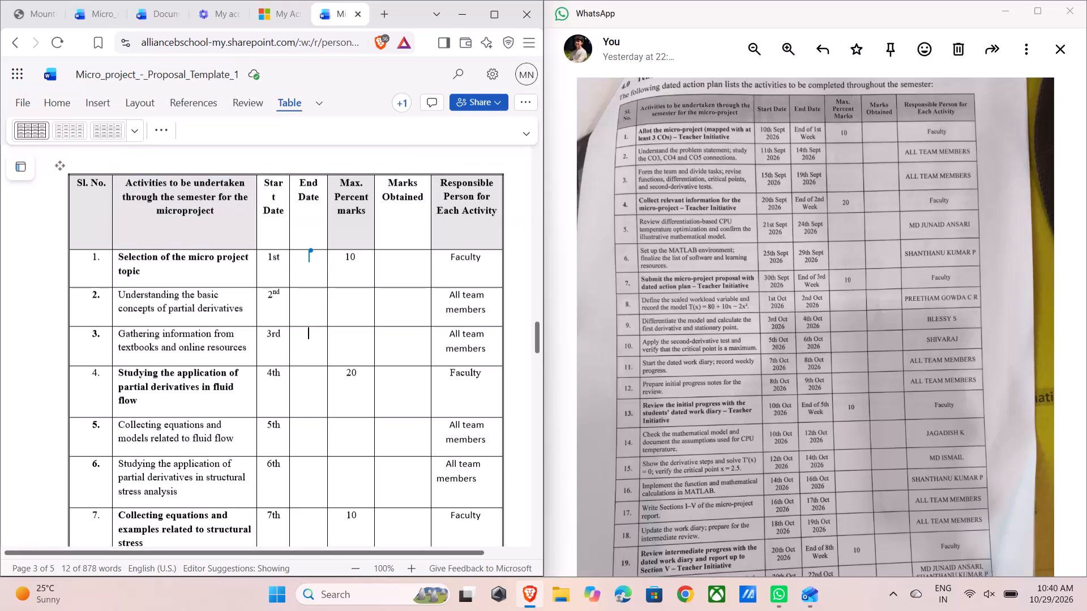
Insert a line break after "Tentative Action Plan" in the 4.0 heading, moving the parenthetical description onto its own line.
{"action": "scroll", "coordinate": [376, 313], "scroll_direction": "up", "scroll_amount": 2}
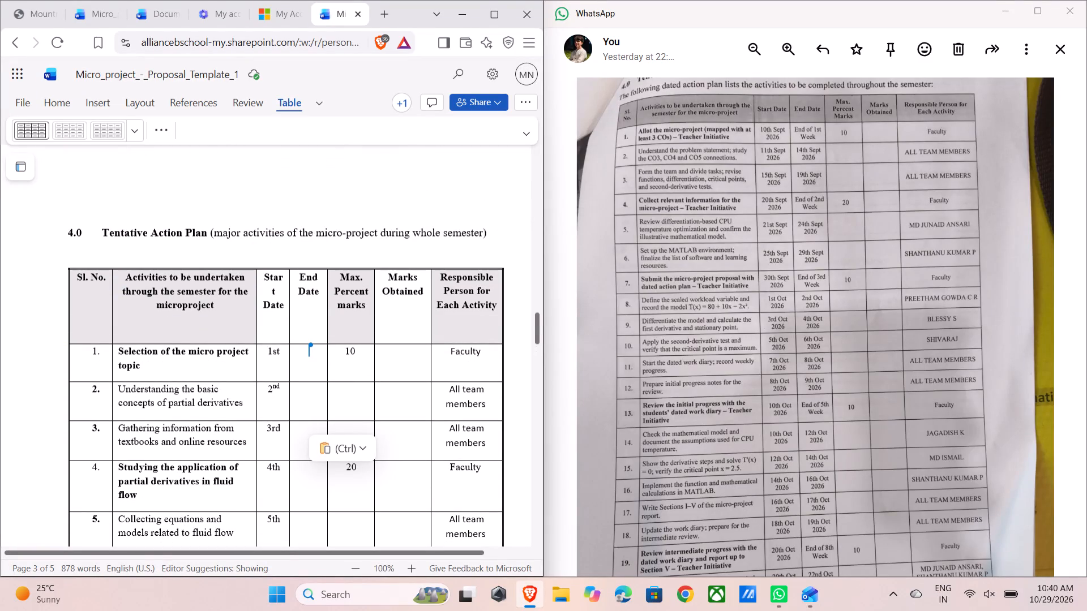
{"action": "left_click", "coordinate": [207, 234]}
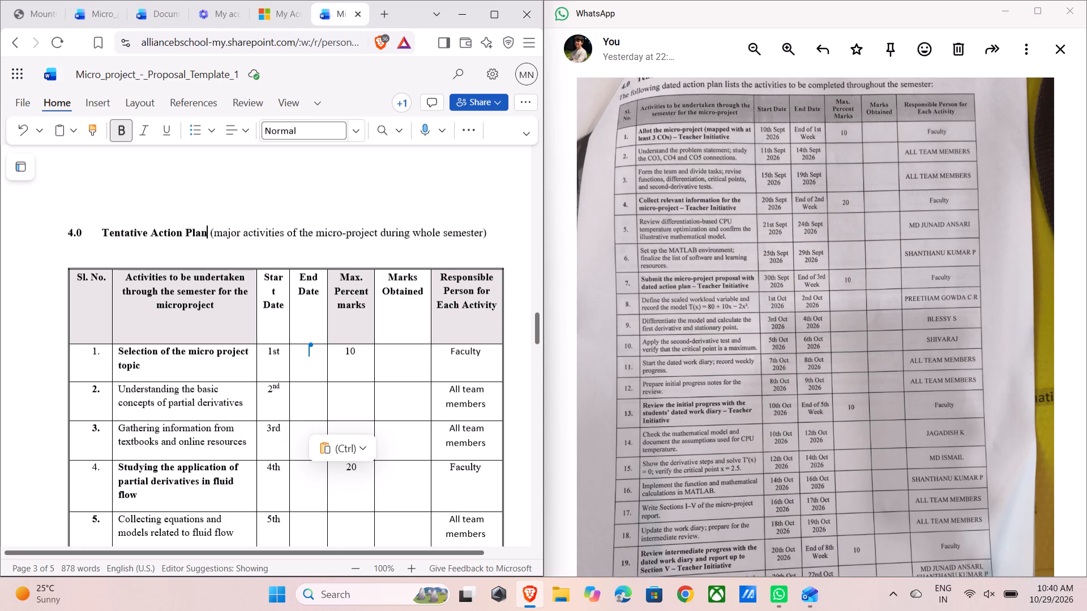
{"action": "key", "text": "shift+Return"}
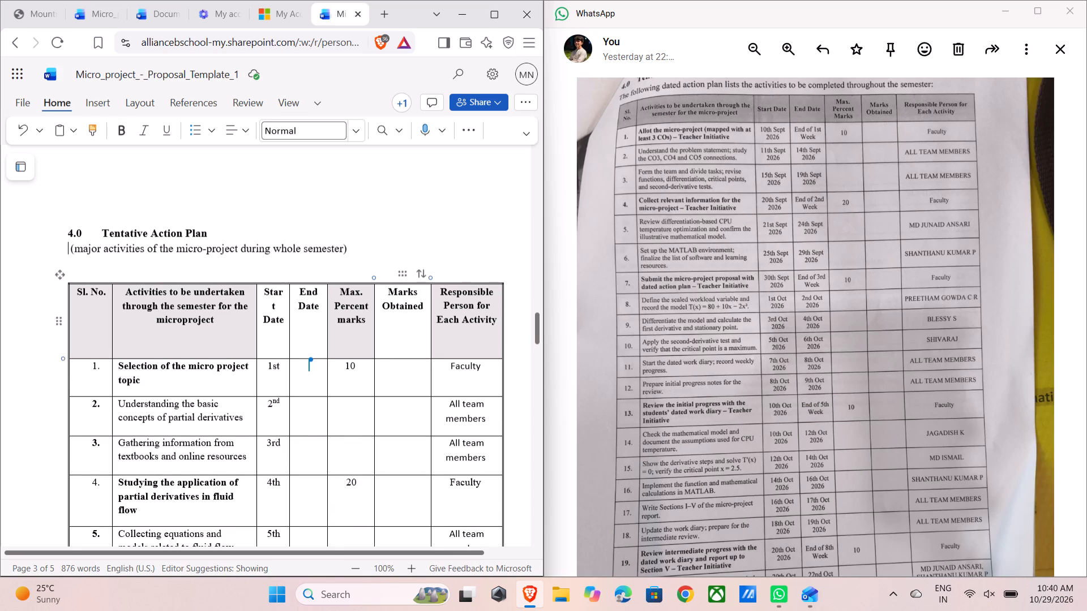
Select the 4.0 Tentative Action Plan heading with its bracketed subtitle line and the blank line above it.
{"action": "left_click", "coordinate": [358, 257]}
{"action": "left_click", "coordinate": [358, 250]}
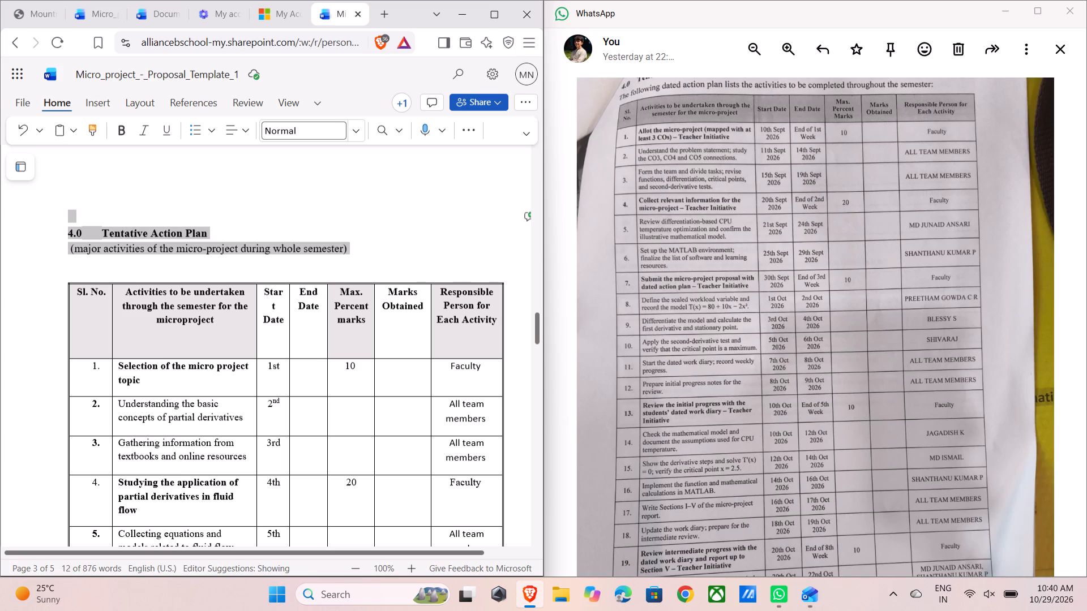
{"action": "left_click", "coordinate": [267, 213]}
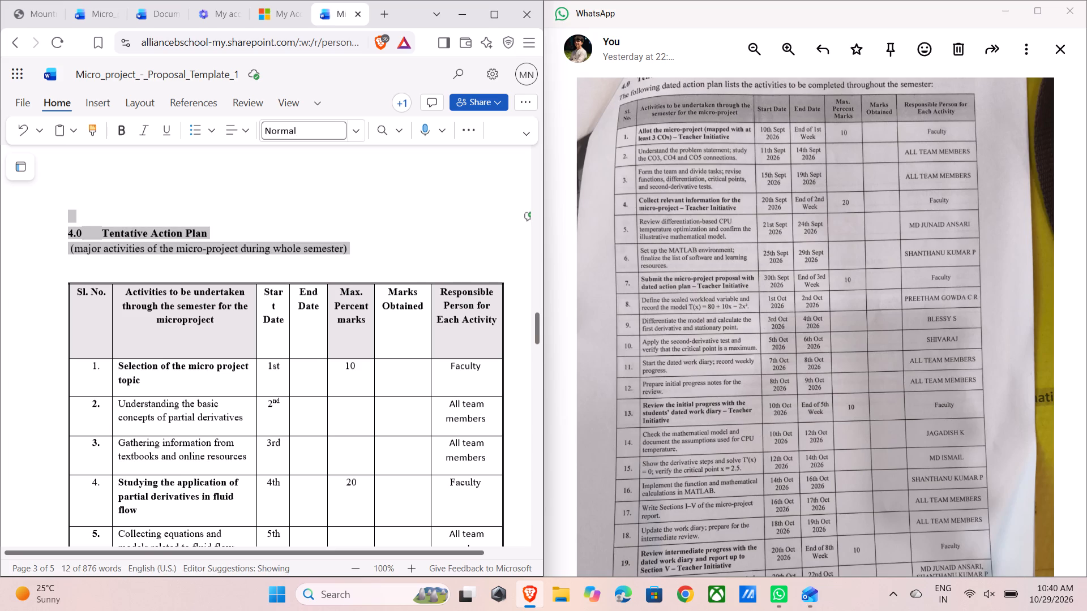
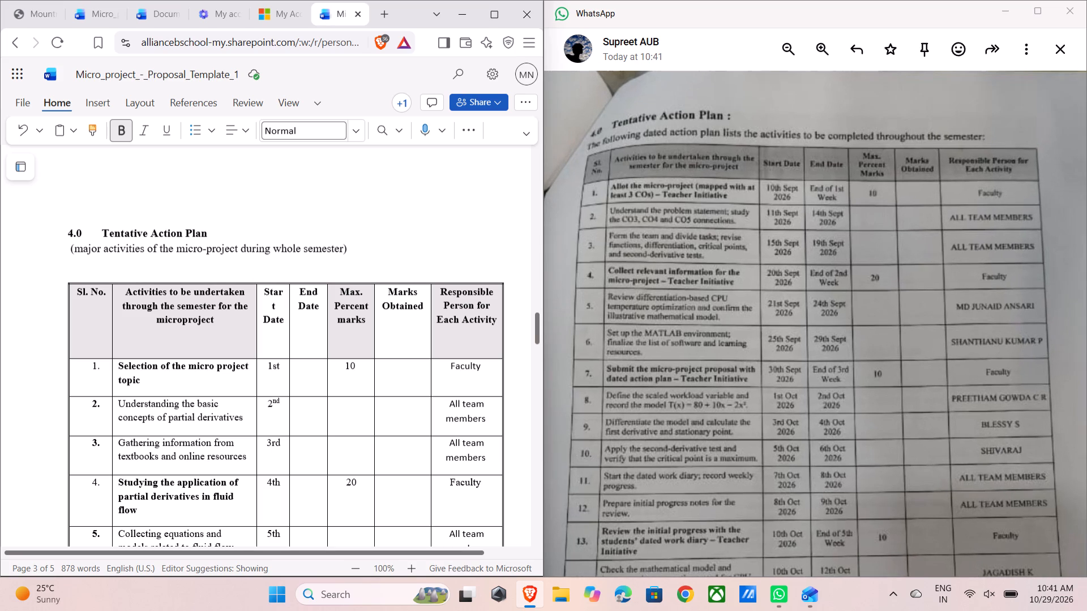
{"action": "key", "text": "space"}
{"action": "key", "text": "ctrl+semicolon"}
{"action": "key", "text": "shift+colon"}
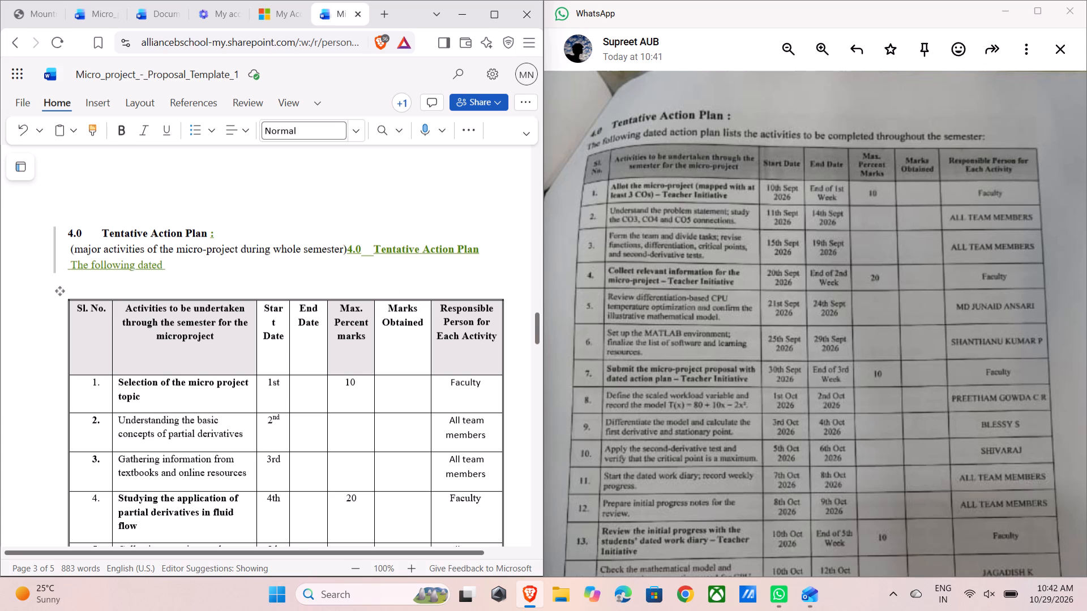
Examine the proposal's Tentative Action Plan table rows against the action plan table in the sample photo.
{"action": "scroll", "coordinate": [361, 395], "scroll_direction": "down", "scroll_amount": 2}
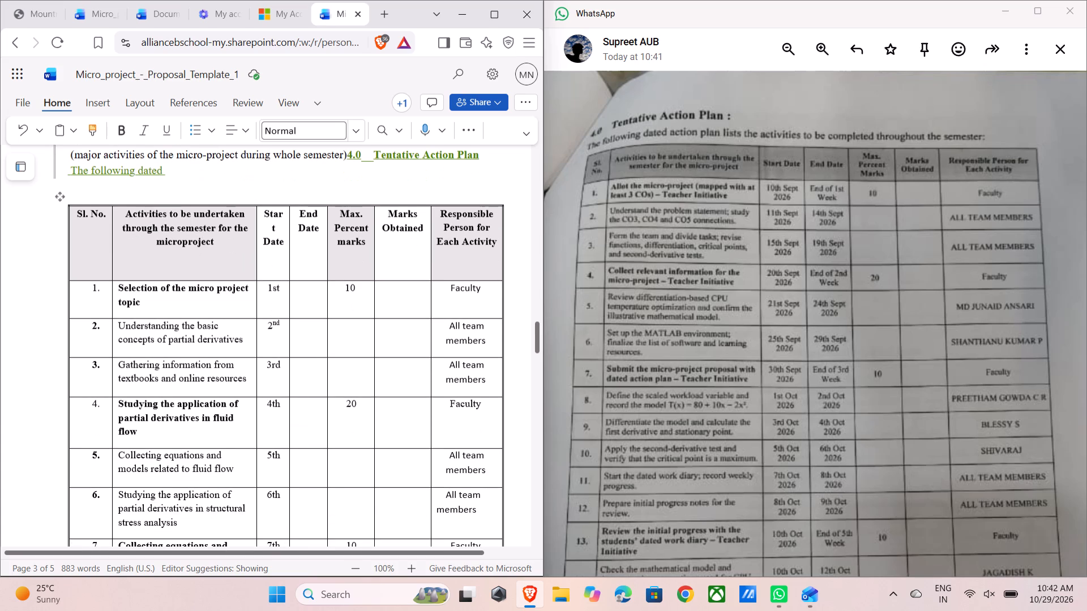
{"action": "scroll", "coordinate": [398, 343], "scroll_direction": "down", "scroll_amount": 2}
{"action": "scroll", "coordinate": [429, 293], "scroll_direction": "down", "scroll_amount": 1}
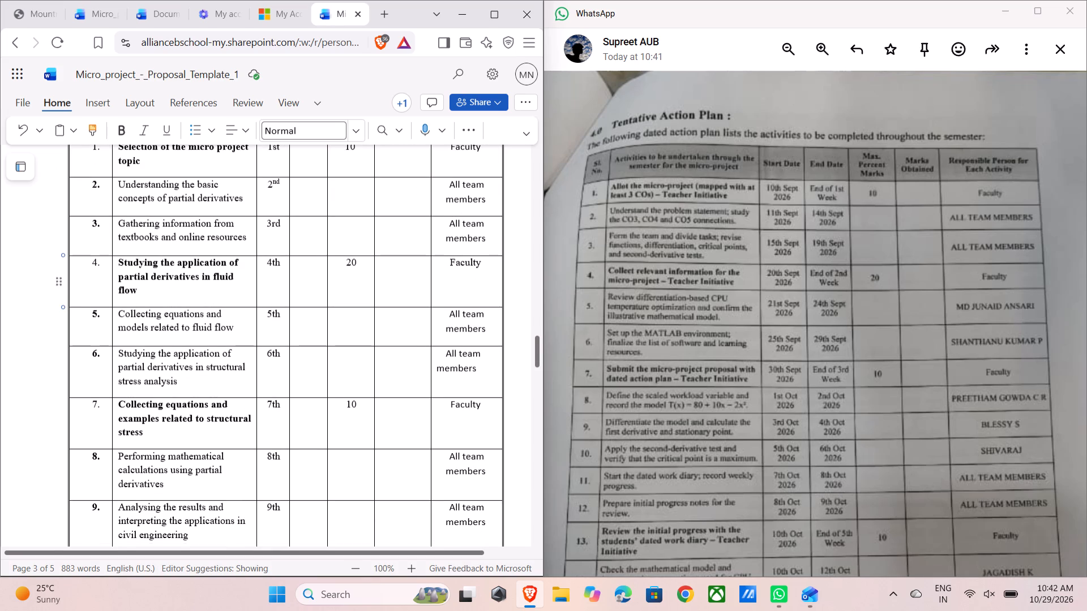
{"action": "left_click_drag", "start_coordinate": [71, 273], "coordinate": [64, 279]}
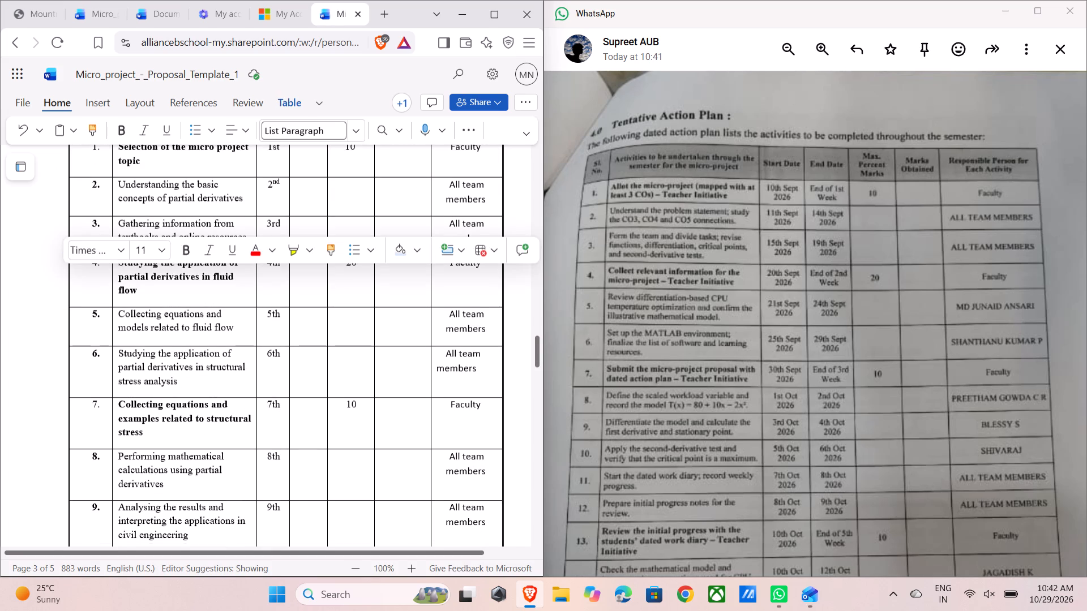
{"action": "left_click", "coordinate": [143, 317]}
{"action": "scroll", "coordinate": [143, 317], "scroll_direction": "up", "scroll_amount": 6}
{"action": "scroll", "coordinate": [143, 317], "scroll_direction": "down", "scroll_amount": 1}
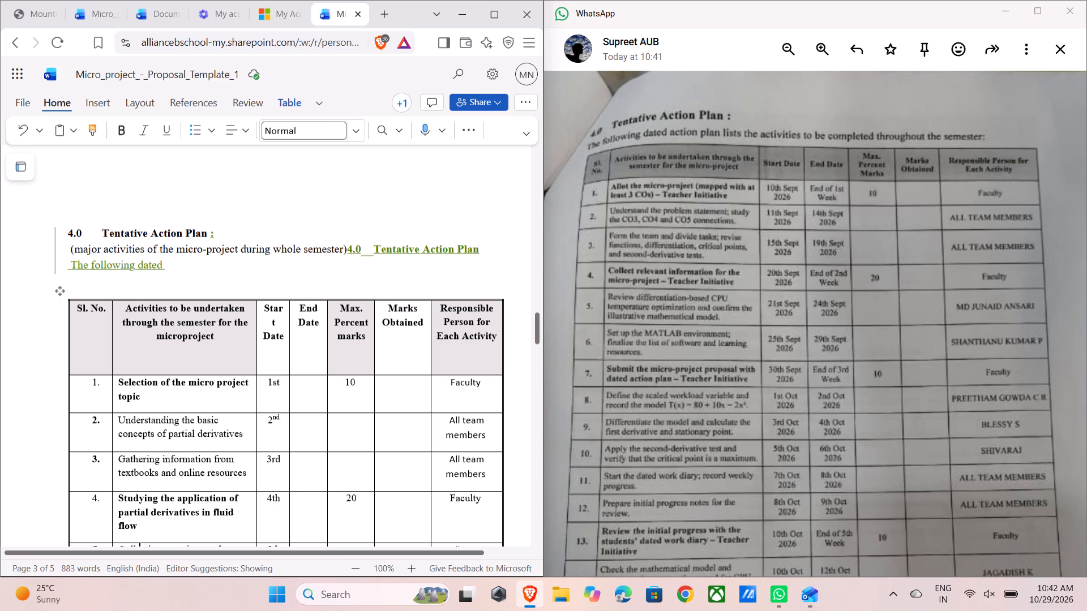
Select only the bracketed text "(major activities of the micro-project during whole semester)" under the 4.0 Tentative Action Plan heading.
{"action": "left_click", "coordinate": [348, 249]}
{"action": "left_click", "coordinate": [348, 228]}
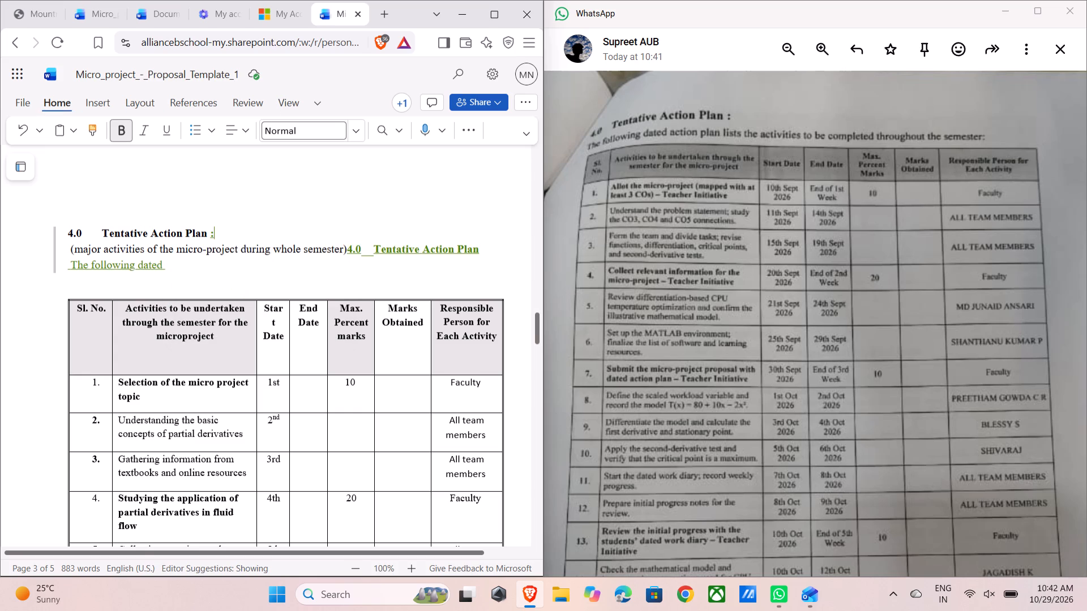
{"action": "left_click_drag", "start_coordinate": [346, 248], "coordinate": [63, 253]}
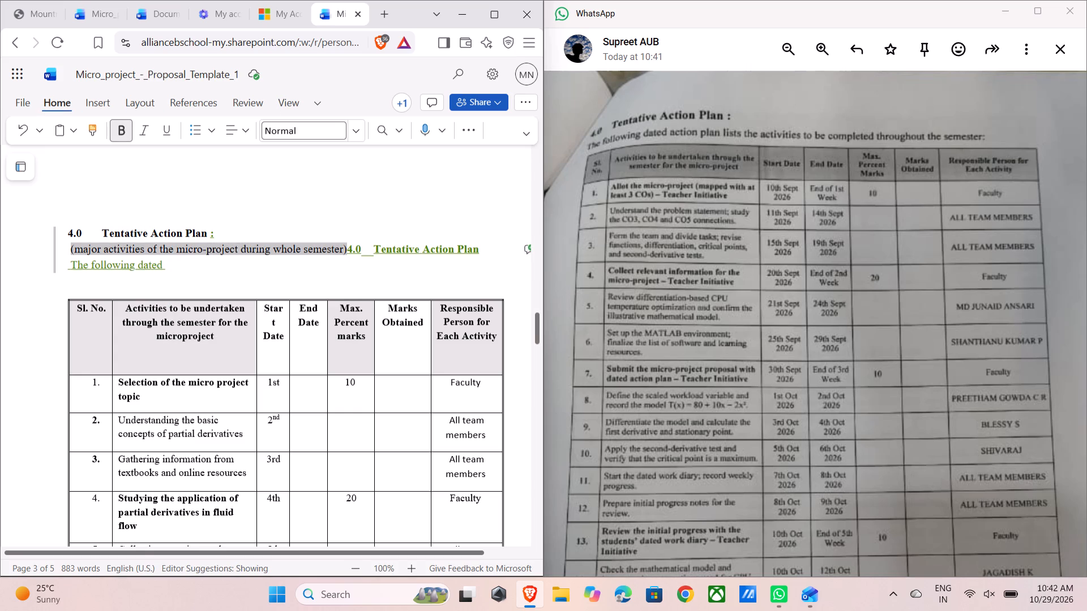
Delete the bracketed text "(major activities of the micro-project during whole semester)" under the 4.0 Tentative Action Plan heading.
{"action": "left_click_drag", "start_coordinate": [63, 253], "coordinate": [63, 253]}
{"action": "key", "text": "BackSpace"}
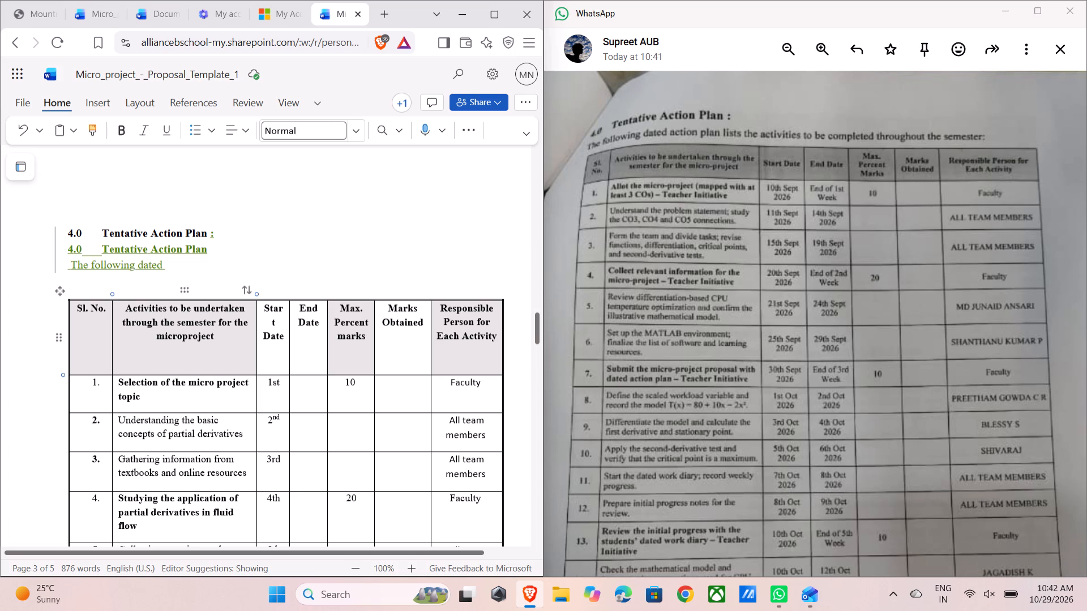
{"action": "right_click", "coordinate": [307, 265]}
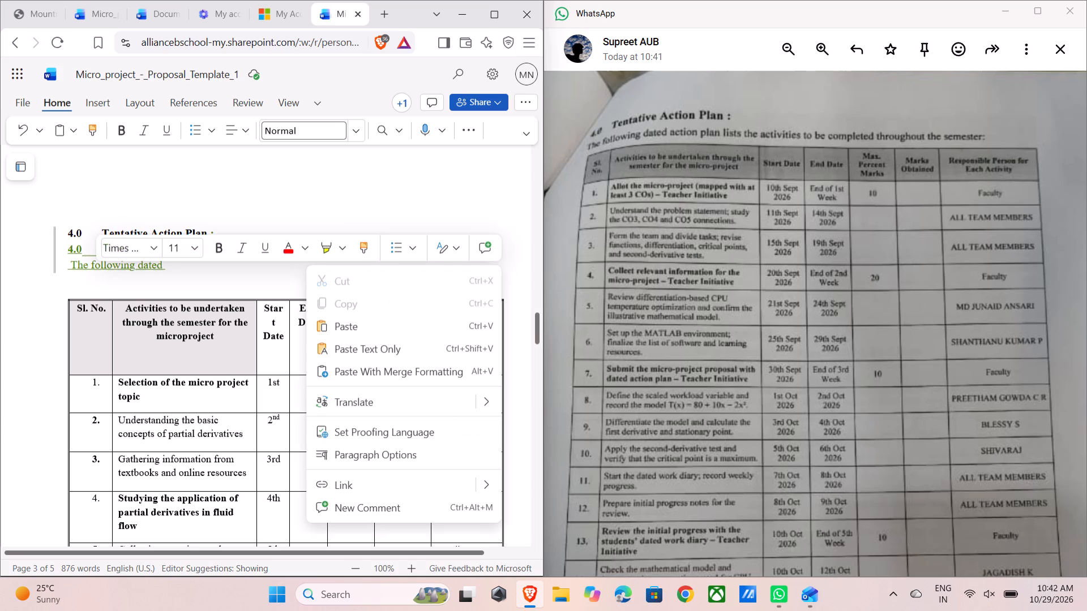
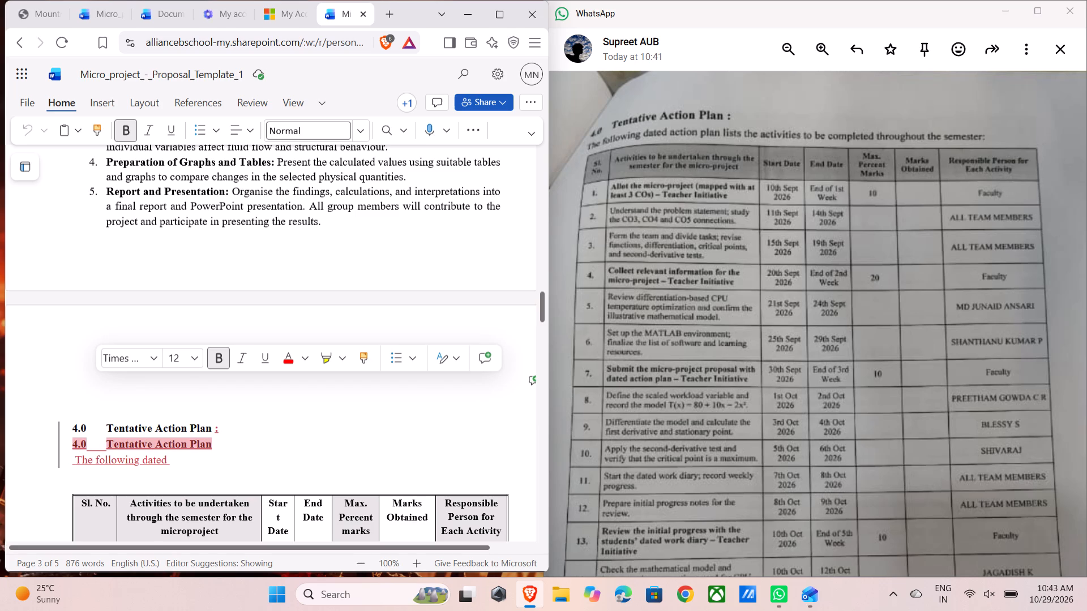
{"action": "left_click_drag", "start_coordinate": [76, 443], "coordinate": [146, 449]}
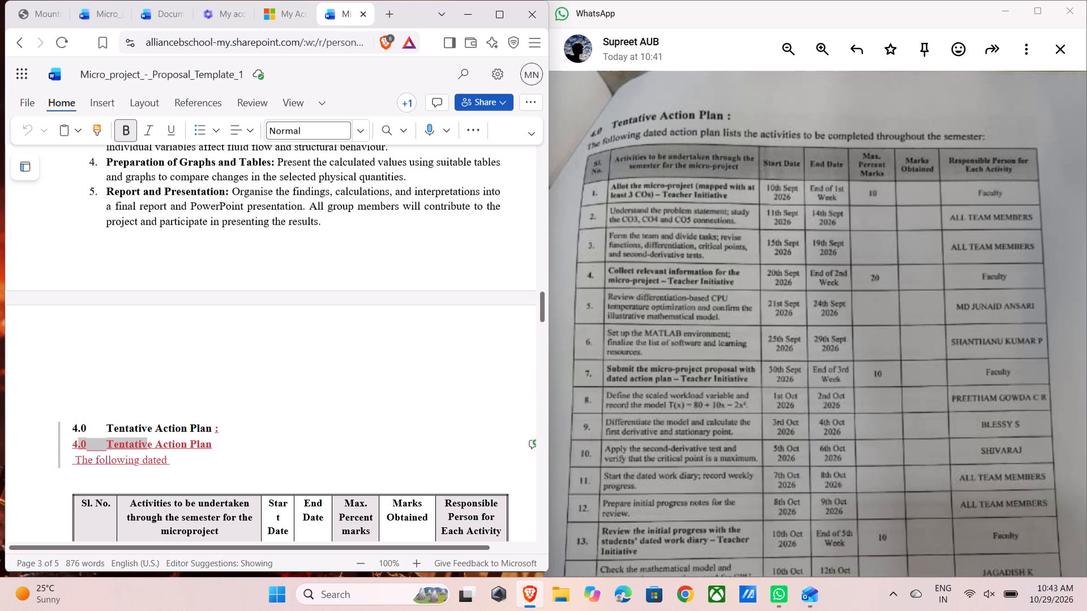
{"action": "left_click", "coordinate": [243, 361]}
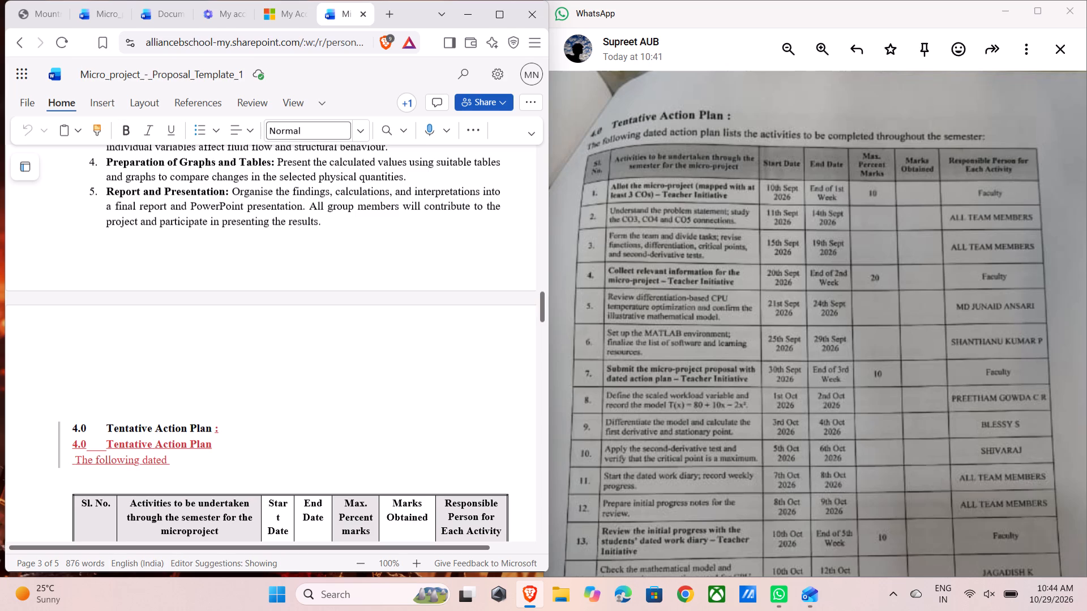
Reload the Word proposal page and return to the 4.0 Tentative Action Plan heading and table.
{"action": "left_click", "coordinate": [64, 41]}
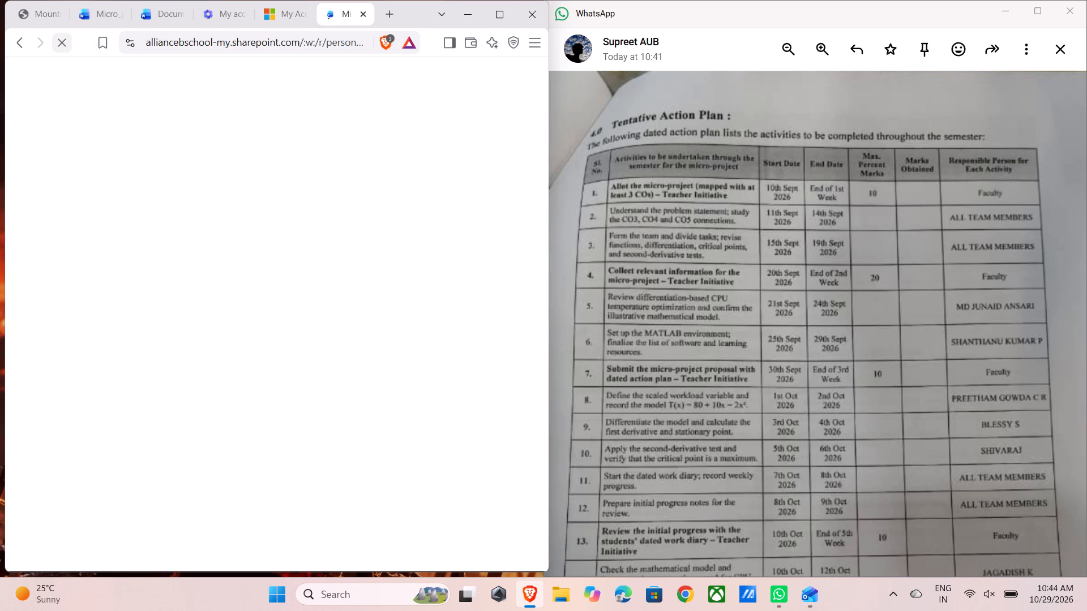
{"action": "scroll", "coordinate": [118, 335], "scroll_direction": "down", "scroll_amount": 14}
{"action": "scroll", "coordinate": [121, 339], "scroll_direction": "down", "scroll_amount": 7}
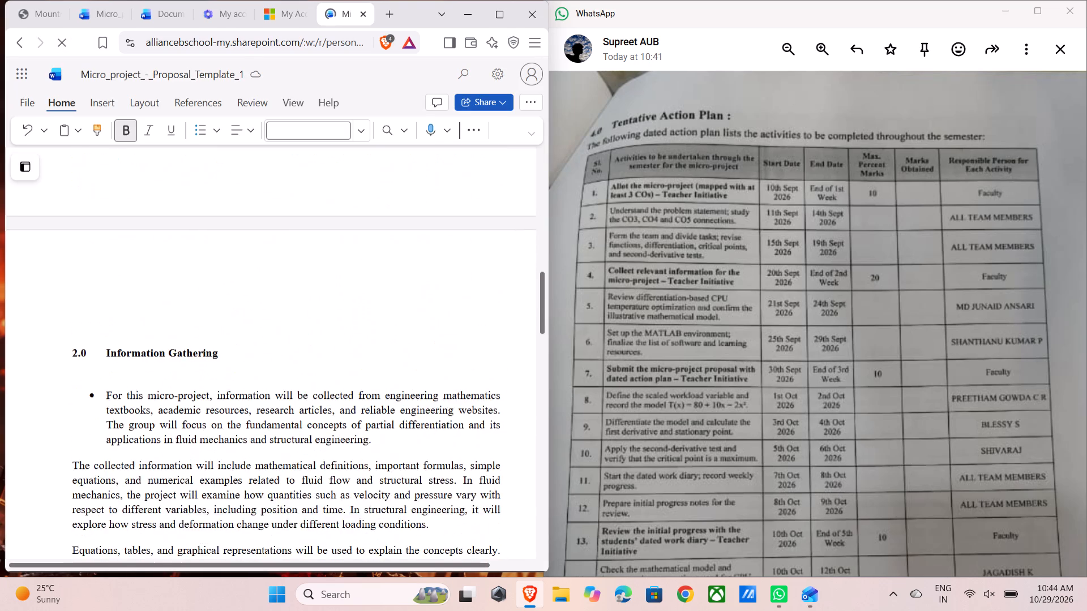
{"action": "scroll", "coordinate": [121, 339], "scroll_direction": "down", "scroll_amount": 16}
{"action": "scroll", "coordinate": [134, 332], "scroll_direction": "up", "scroll_amount": 1}
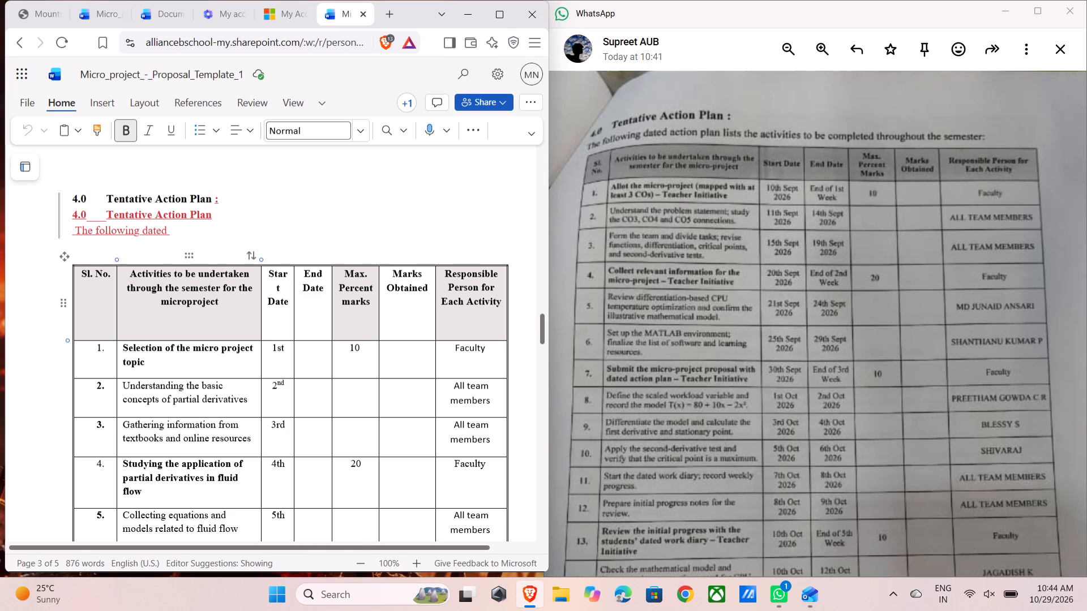
Reload the micro-project proposal document in the browser.
{"action": "left_click", "coordinate": [62, 46]}
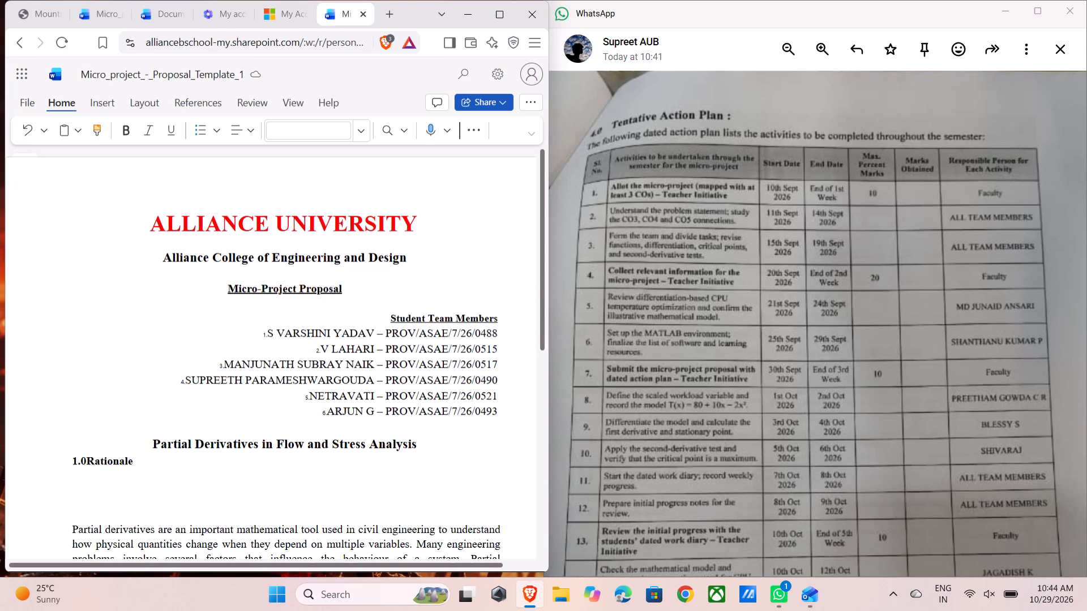
{"action": "scroll", "coordinate": [156, 305], "scroll_direction": "down", "scroll_amount": 20}
{"action": "scroll", "coordinate": [156, 305], "scroll_direction": "down", "scroll_amount": 15}
{"action": "scroll", "coordinate": [245, 255], "scroll_direction": "down", "scroll_amount": 14}
{"action": "scroll", "coordinate": [245, 254], "scroll_direction": "up", "scroll_amount": 5}
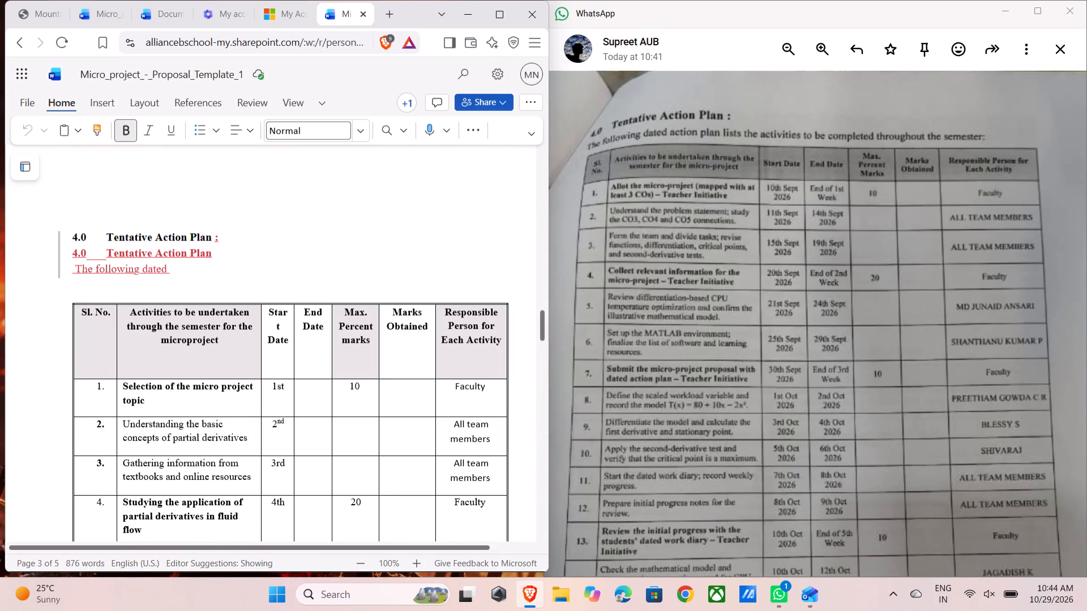
{"action": "left_click_drag", "start_coordinate": [73, 255], "coordinate": [79, 251]}
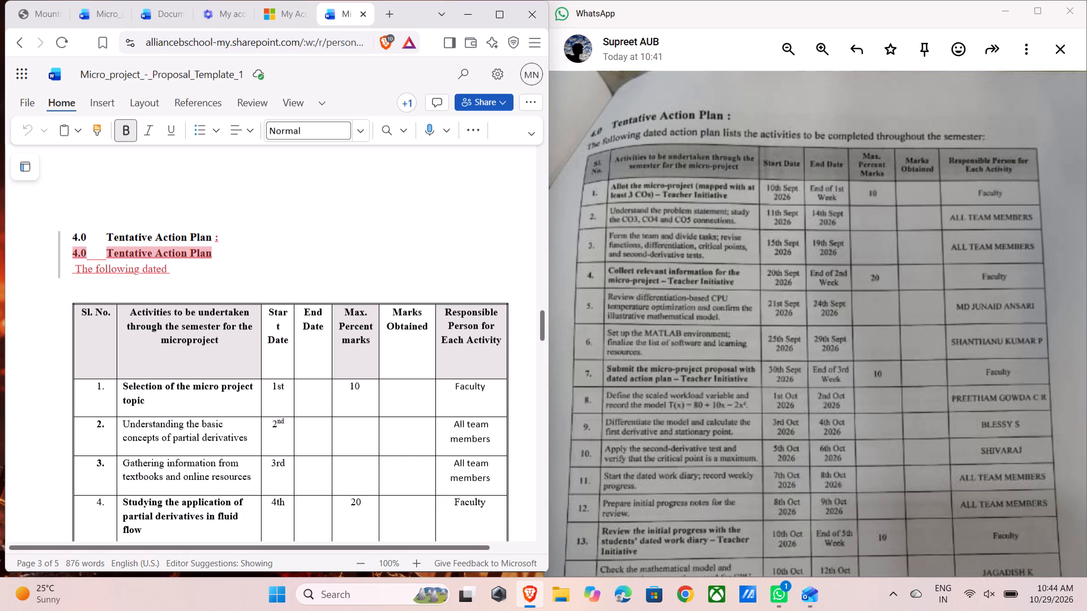
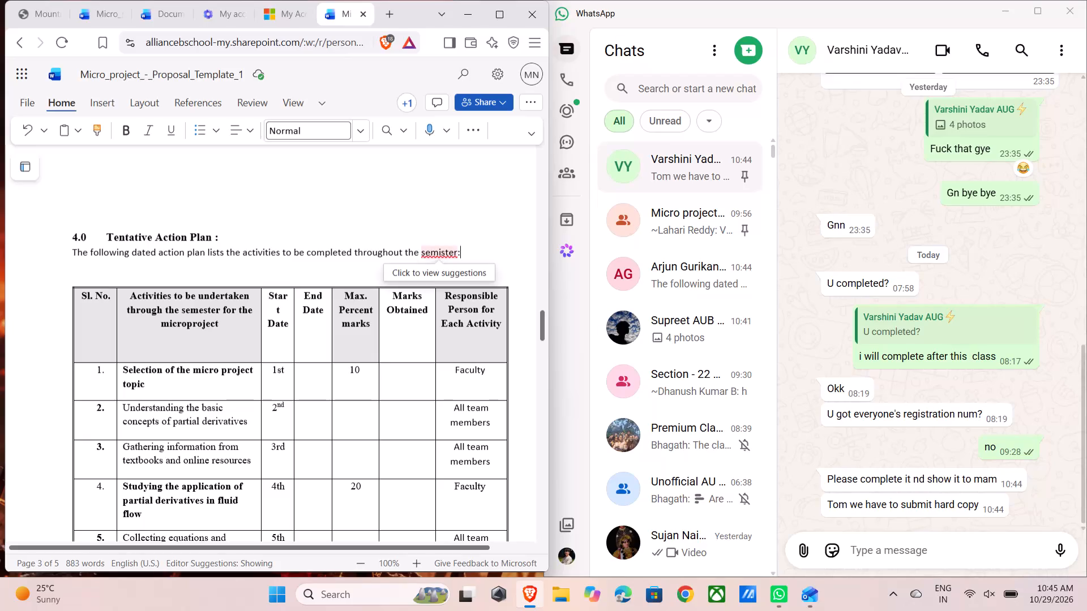
Insert a space before the colon that ends the introductory sentence under the 4.0 Tentative Action Plan heading.
{"action": "left_click", "coordinate": [458, 250]}
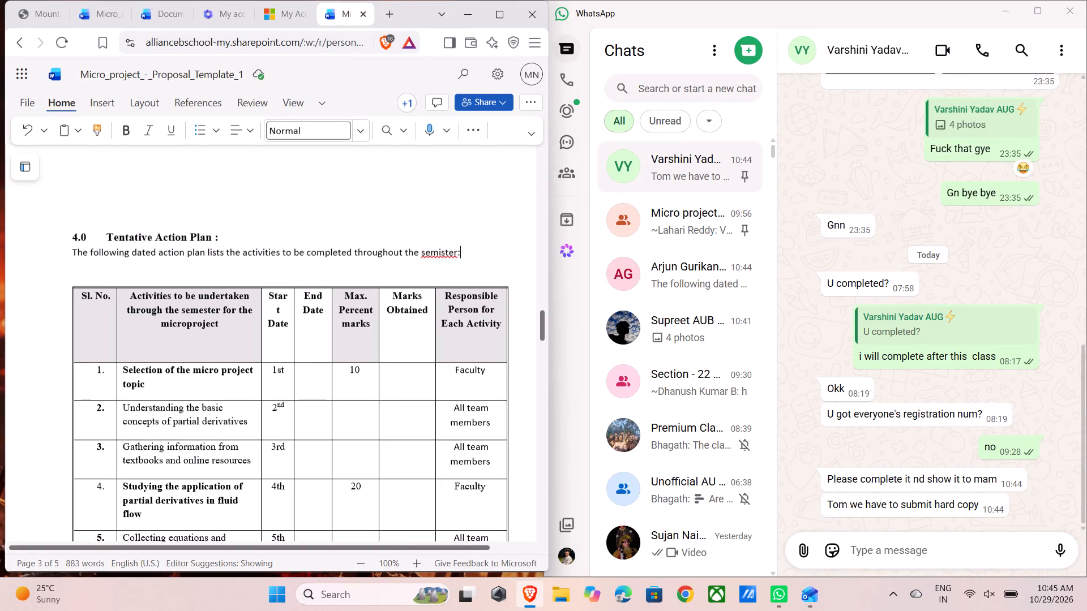
{"action": "left_click", "coordinate": [458, 256]}
{"action": "left_click", "coordinate": [458, 252]}
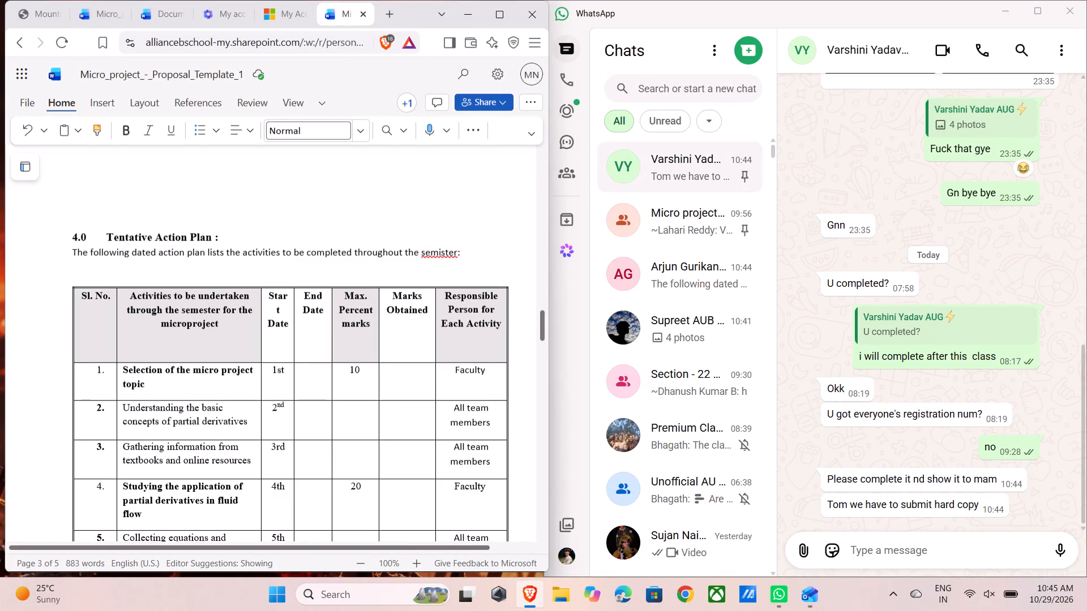
{"action": "left_click", "coordinate": [454, 253]}
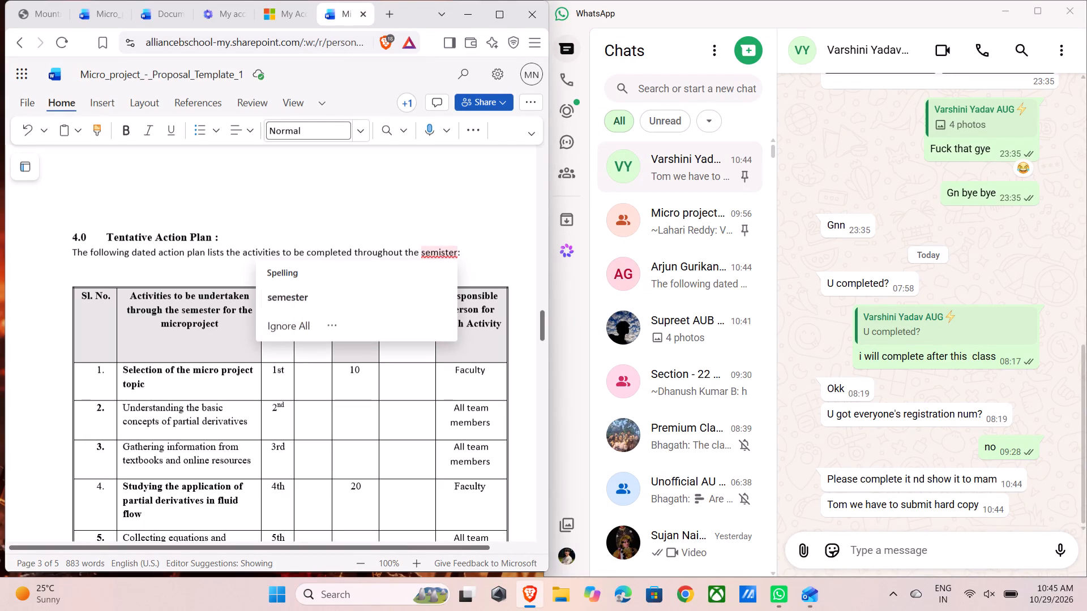
{"action": "left_click", "coordinate": [459, 252]}
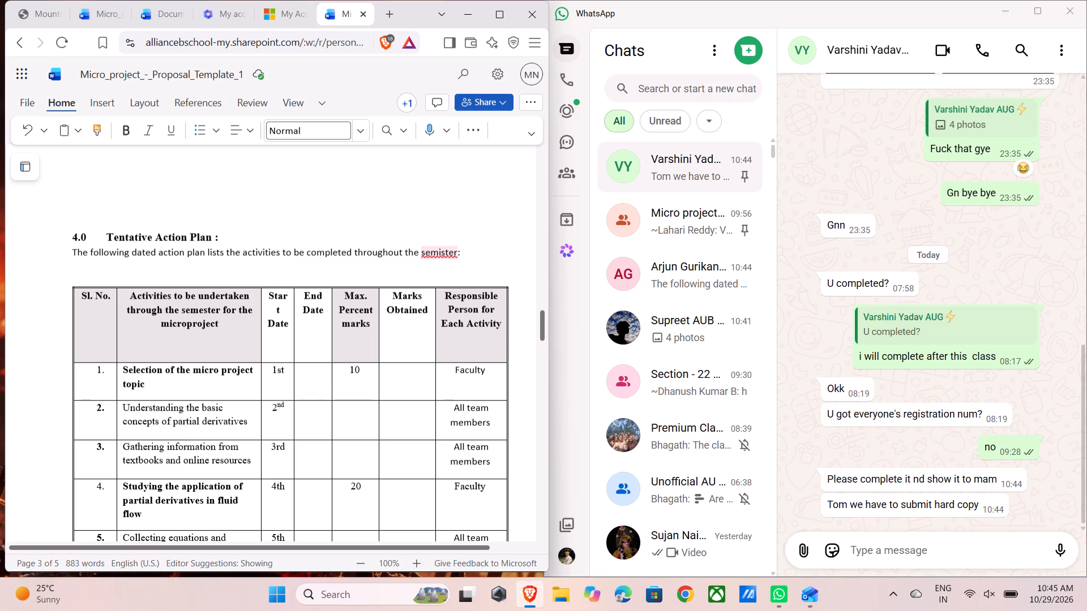
{"action": "key", "text": "BackSpace"}
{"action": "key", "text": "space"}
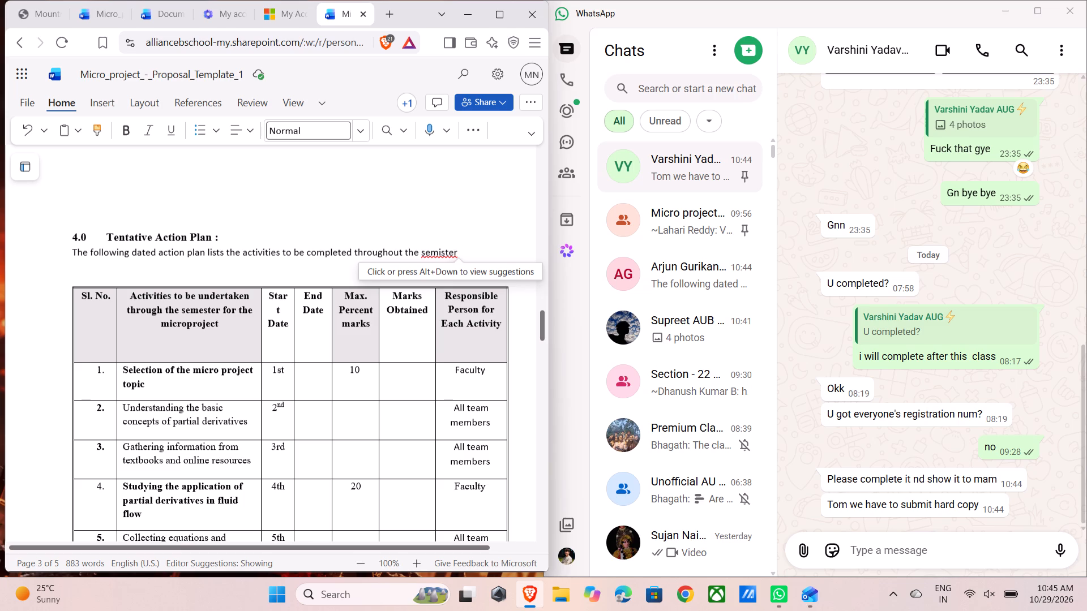
{"action": "key", "text": "ctrl+semicolon"}
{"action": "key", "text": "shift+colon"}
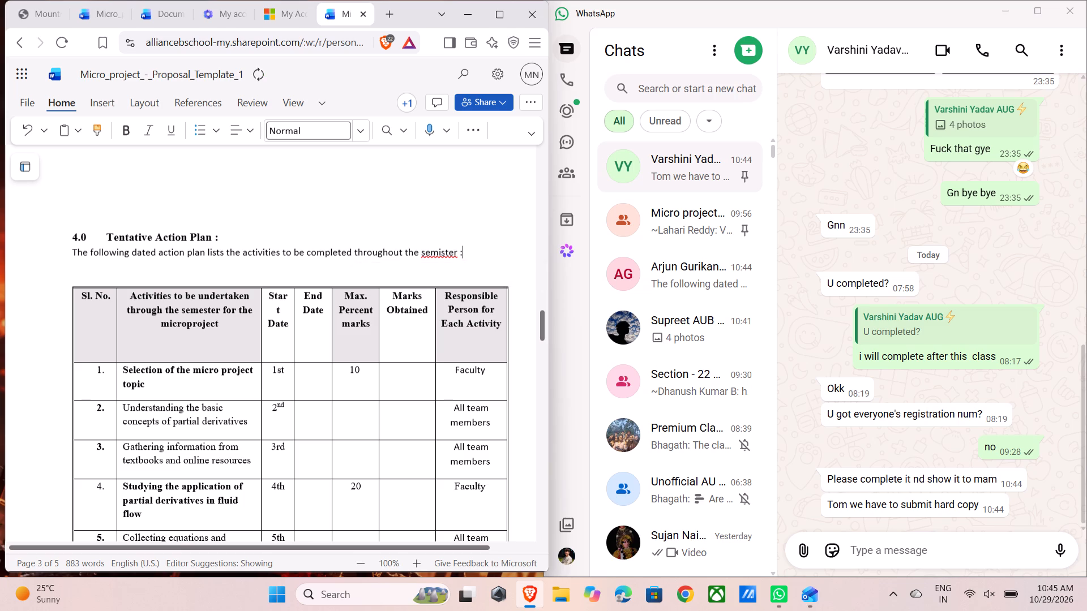
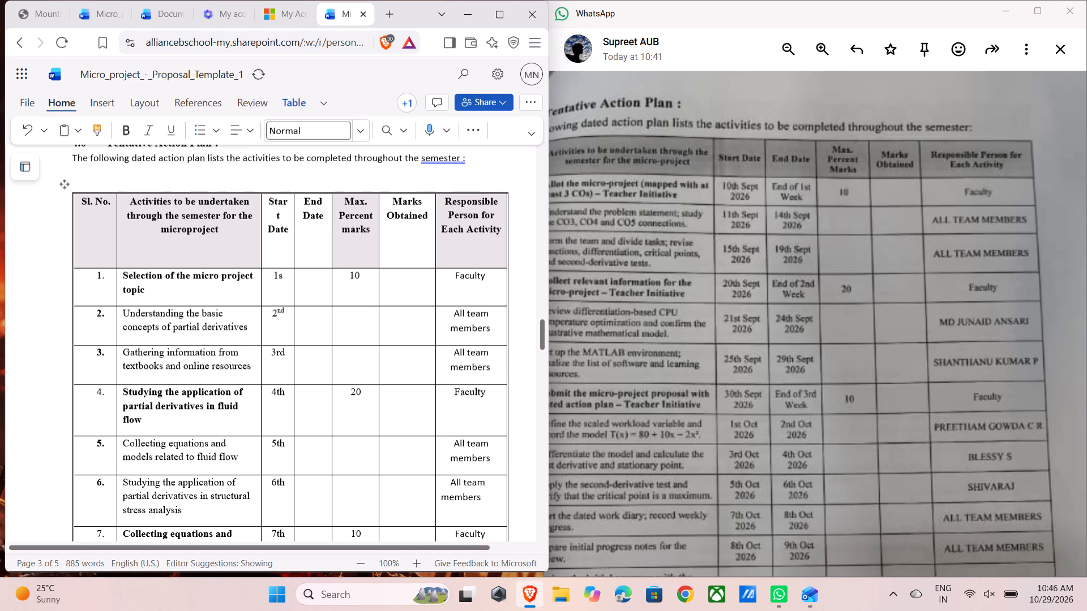
{"action": "key", "text": "BackSpace"}
{"action": "key", "text": "BackSpace"}
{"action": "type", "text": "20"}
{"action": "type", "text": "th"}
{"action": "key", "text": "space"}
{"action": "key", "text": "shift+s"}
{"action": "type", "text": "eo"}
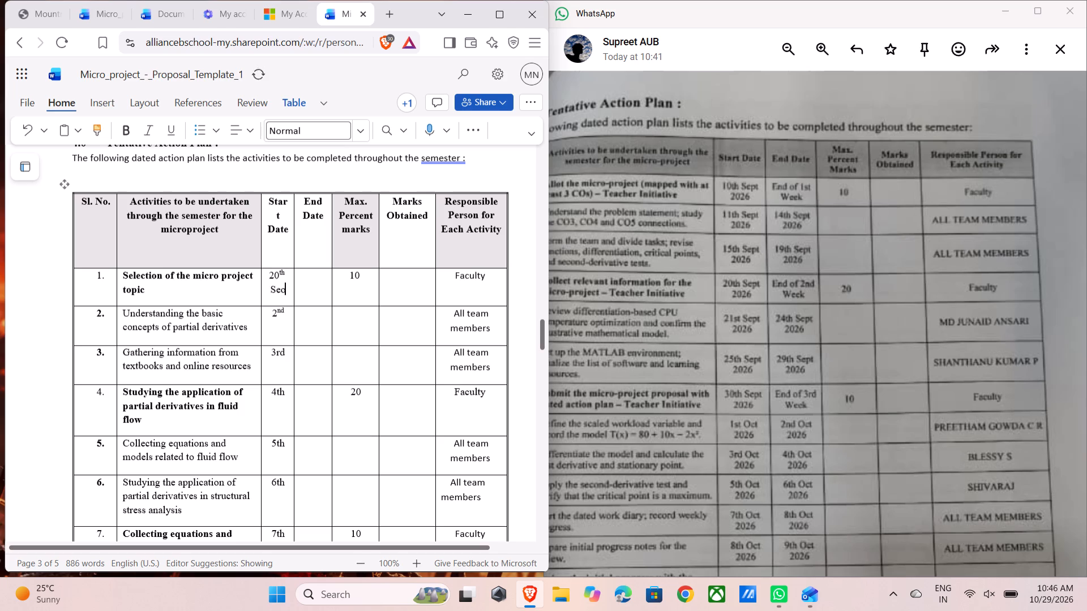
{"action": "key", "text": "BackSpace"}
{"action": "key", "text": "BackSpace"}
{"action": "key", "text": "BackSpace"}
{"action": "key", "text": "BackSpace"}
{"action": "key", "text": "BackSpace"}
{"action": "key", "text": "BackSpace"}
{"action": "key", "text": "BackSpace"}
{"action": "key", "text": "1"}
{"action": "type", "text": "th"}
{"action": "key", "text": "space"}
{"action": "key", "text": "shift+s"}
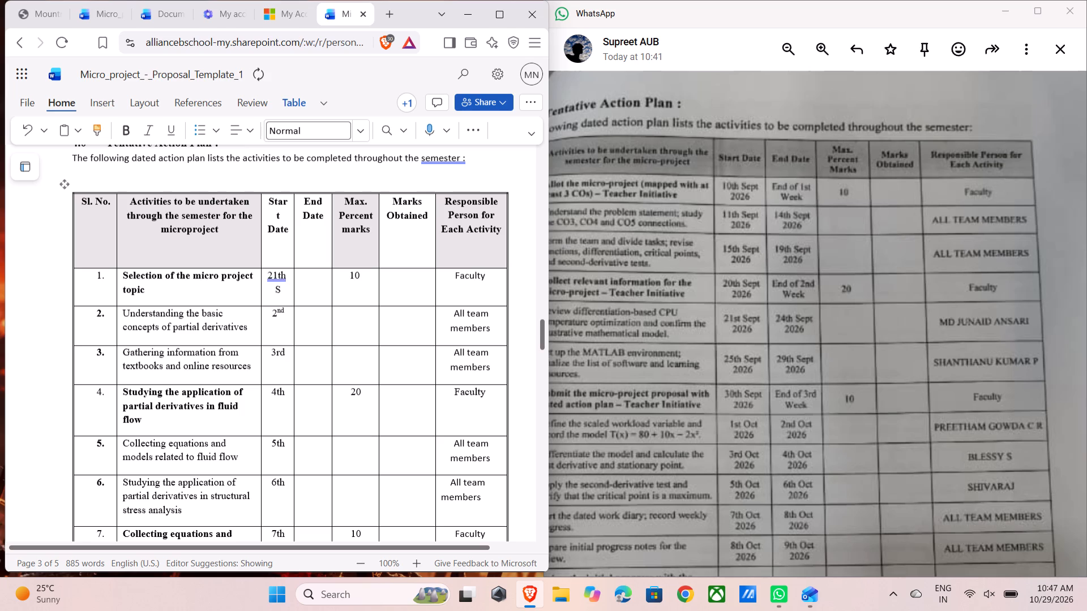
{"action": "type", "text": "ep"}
Complete the first activity's Start Date in the action plan table so it reads "21th Sept 2026".
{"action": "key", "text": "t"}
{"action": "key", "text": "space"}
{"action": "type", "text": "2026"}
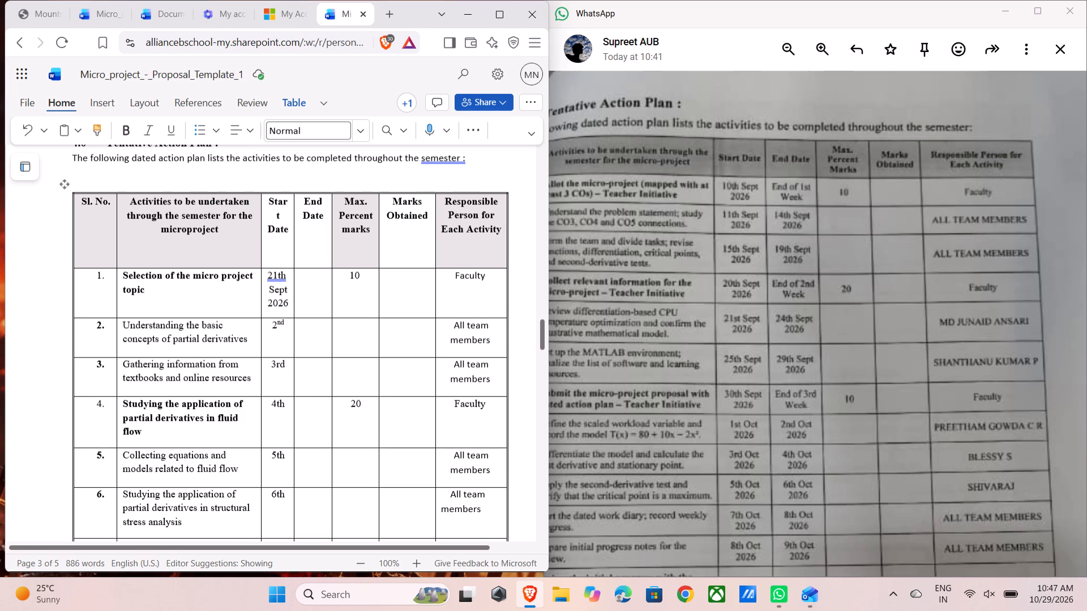
{"action": "left_click", "coordinate": [303, 279]}
Replace the Start Date of activity 2, understanding the basic concepts of partial derivatives, with "28th Sept 2026".
{"action": "left_click", "coordinate": [285, 329]}
{"action": "key", "text": "BackSpace"}
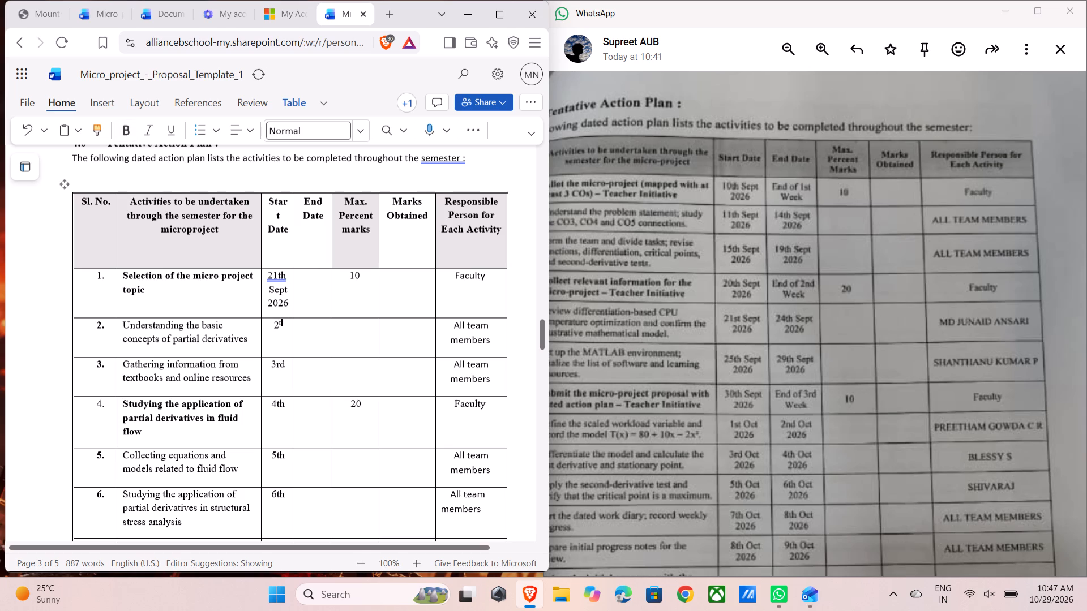
{"action": "key", "text": "BackSpace"}
{"action": "key", "text": "BackSpace"}
{"action": "key", "text": "2"}
{"action": "type", "text": "TH"}
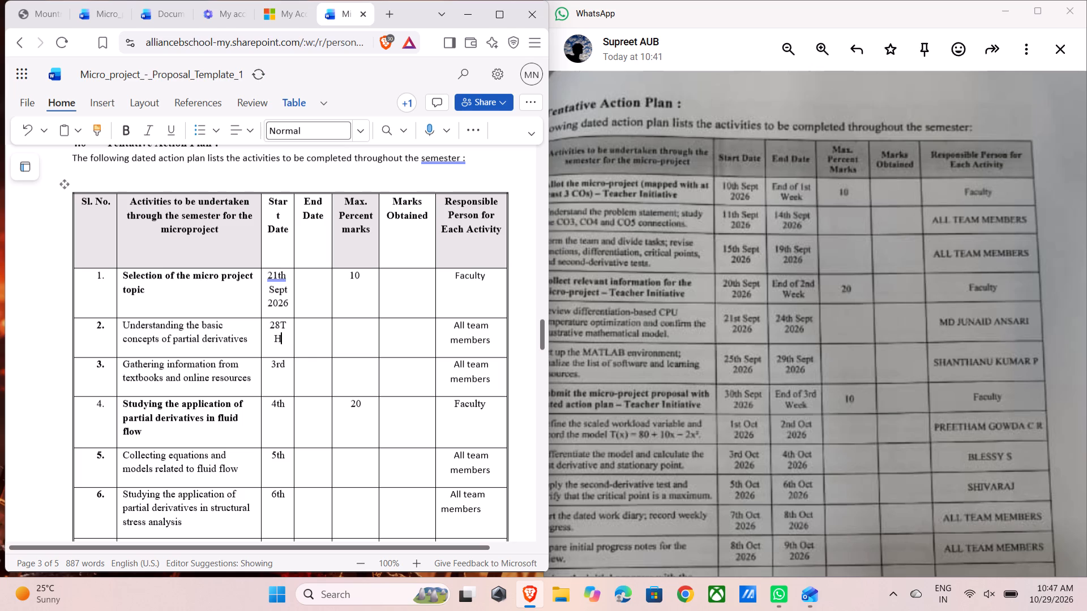
{"action": "key", "text": "BackSpace"}
{"action": "key", "text": "BackSpace"}
{"action": "type", "text": "th"}
{"action": "key", "text": "space"}
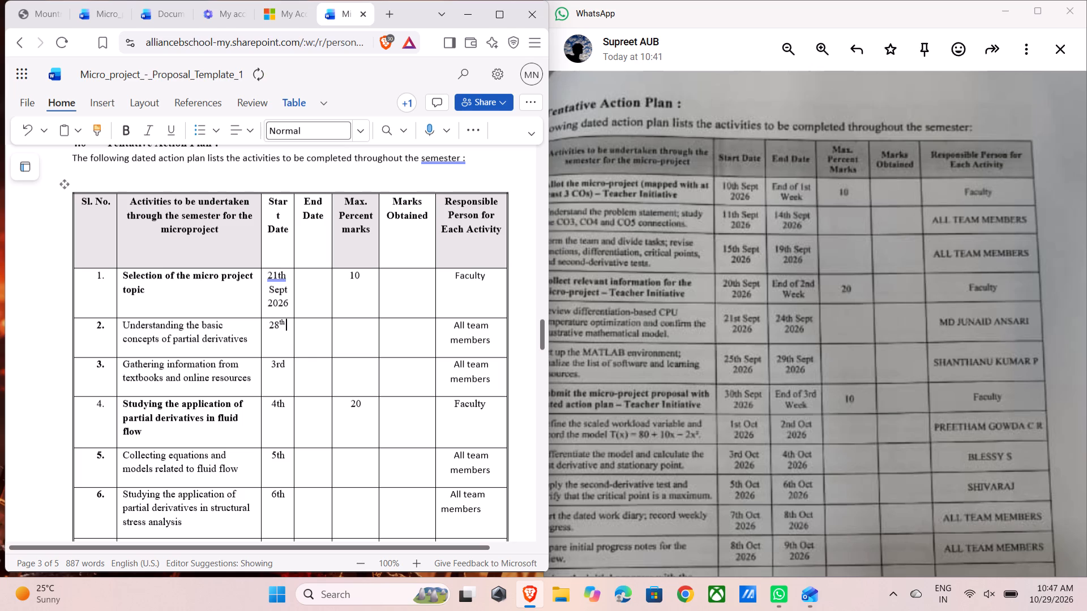
{"action": "type", "text": "SE"}
{"action": "key", "text": "BackSpace"}
{"action": "key", "text": "e"}
{"action": "key", "text": "p"}
{"action": "key", "text": "t"}
{"action": "key", "text": "space"}
{"action": "type", "text": "2026"}
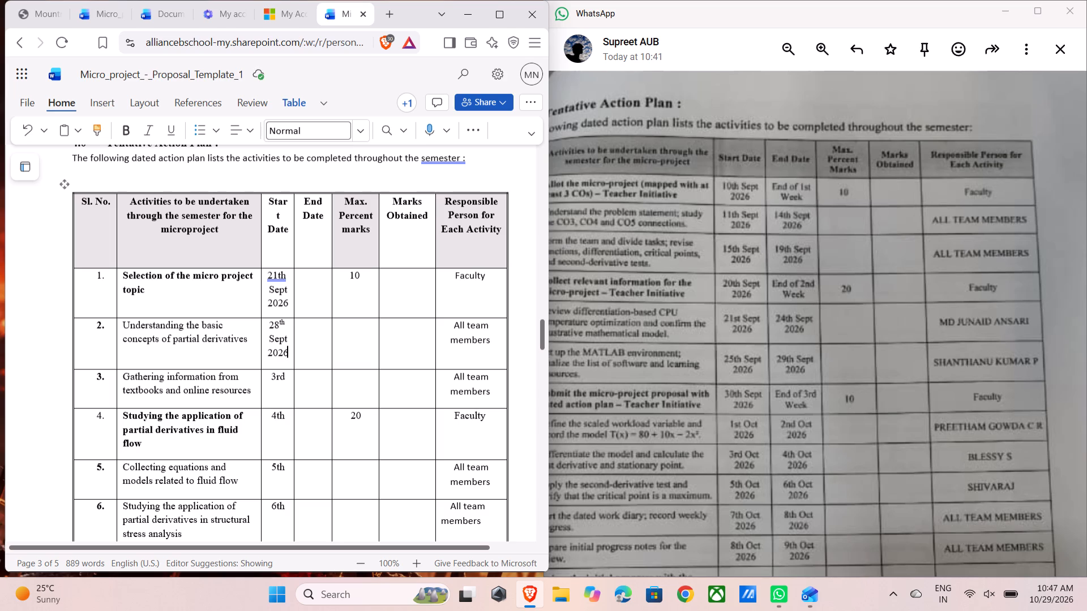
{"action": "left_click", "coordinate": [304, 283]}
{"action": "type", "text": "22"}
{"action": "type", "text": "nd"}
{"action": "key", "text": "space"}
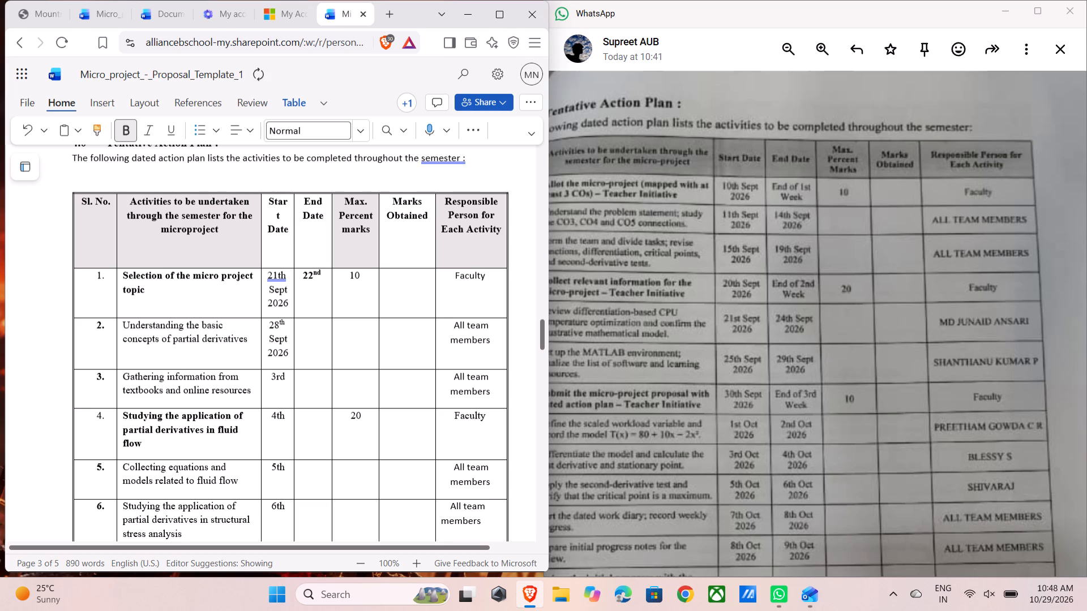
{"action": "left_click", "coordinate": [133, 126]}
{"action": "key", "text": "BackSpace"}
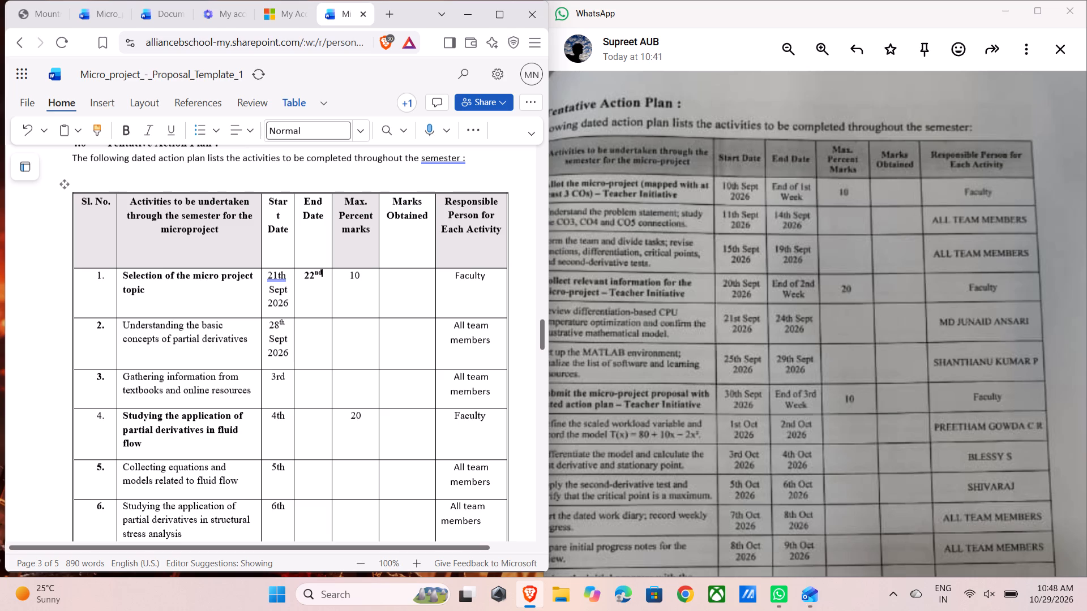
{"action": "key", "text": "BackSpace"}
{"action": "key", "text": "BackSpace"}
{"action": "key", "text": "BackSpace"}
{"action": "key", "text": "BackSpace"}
Correct the ordinal in the first activity's Start Date to "21st" using the grammar suggestion.
{"action": "left_click", "coordinate": [281, 285]}
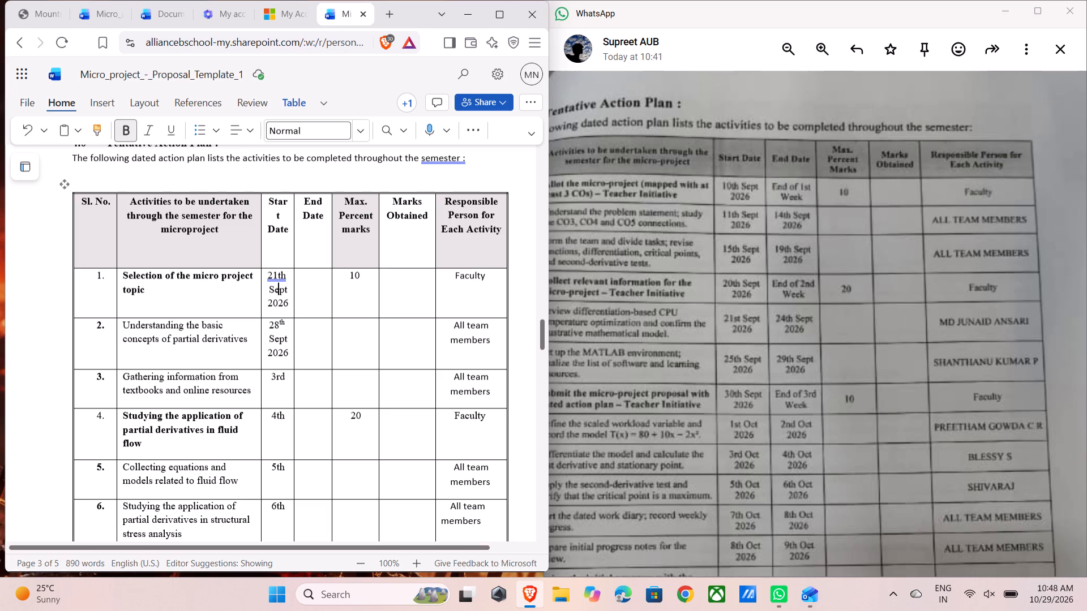
{"action": "left_click", "coordinate": [282, 273]}
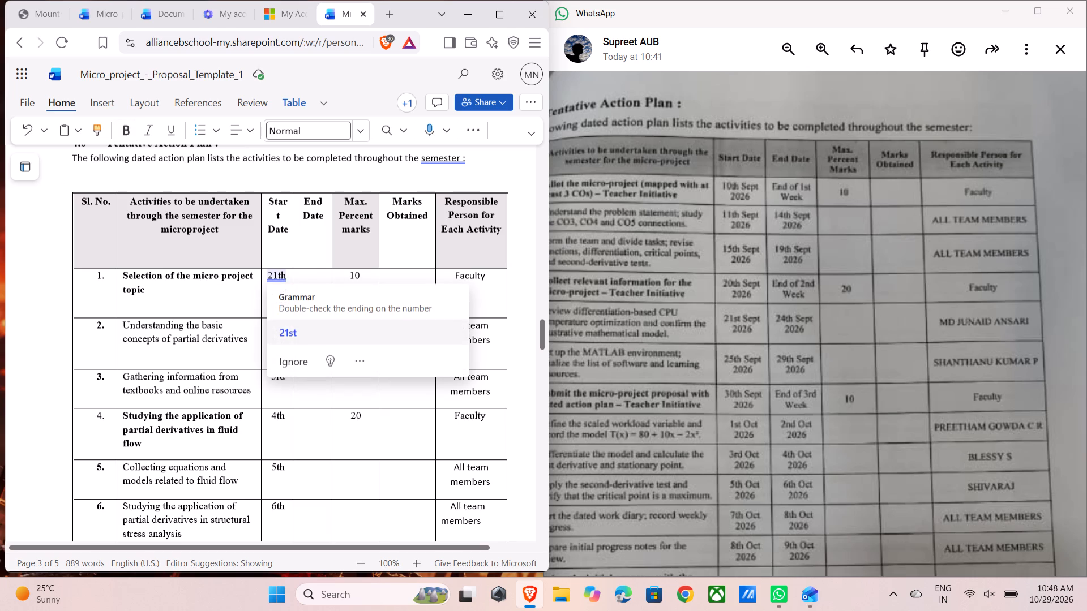
{"action": "left_click", "coordinate": [304, 324]}
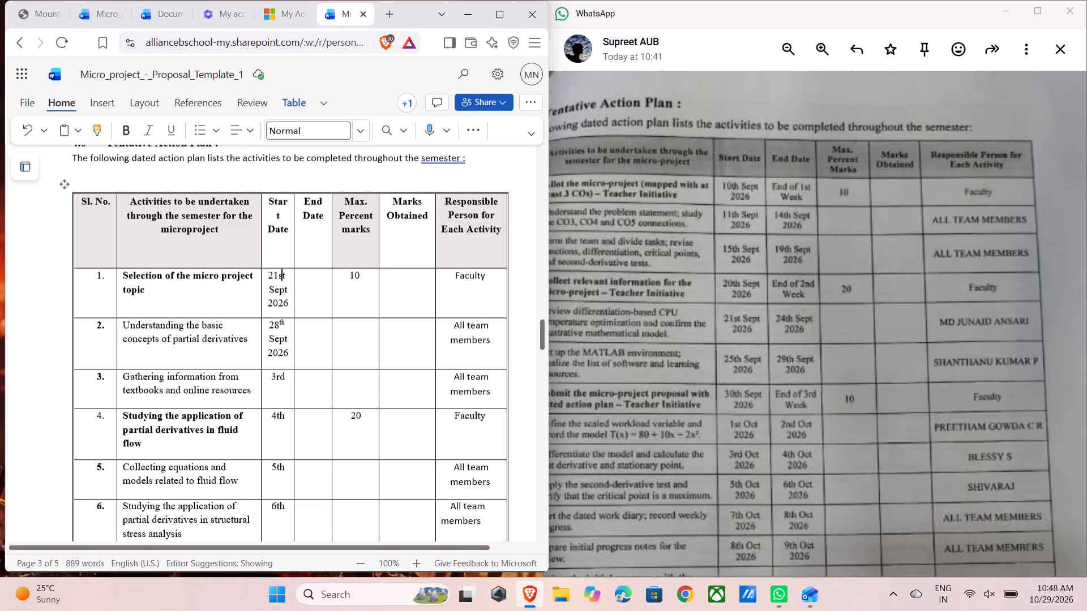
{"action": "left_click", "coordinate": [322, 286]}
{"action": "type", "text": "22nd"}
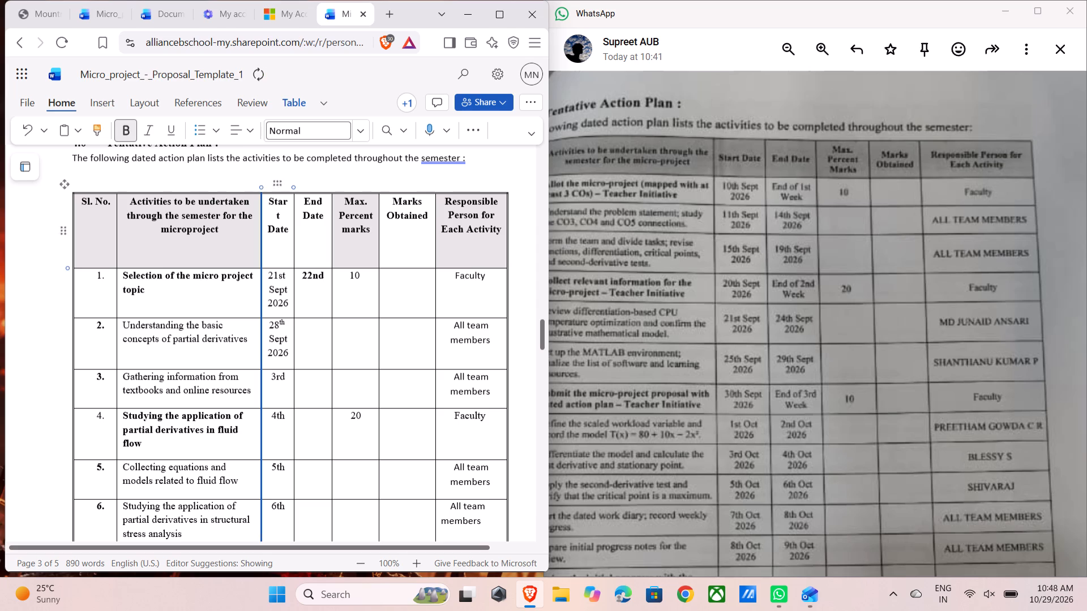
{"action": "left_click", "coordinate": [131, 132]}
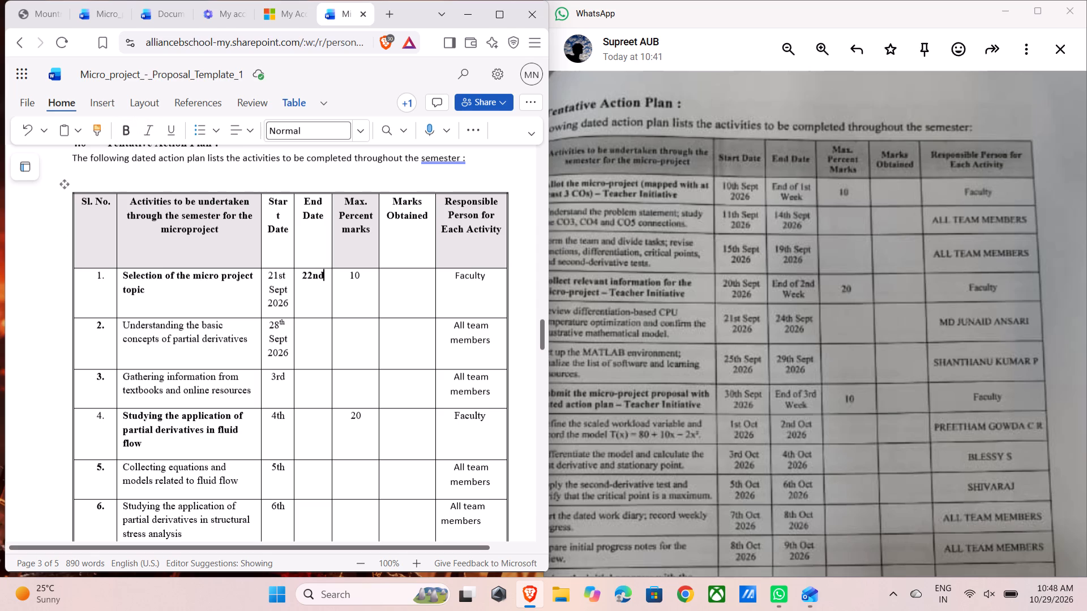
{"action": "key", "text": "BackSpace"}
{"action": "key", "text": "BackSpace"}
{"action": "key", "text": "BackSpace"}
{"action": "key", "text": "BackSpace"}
Enter "22nd Sept 2026" in non-bold text as the first activity's End Date, with the month and year on a new line.
{"action": "left_click", "coordinate": [134, 133]}
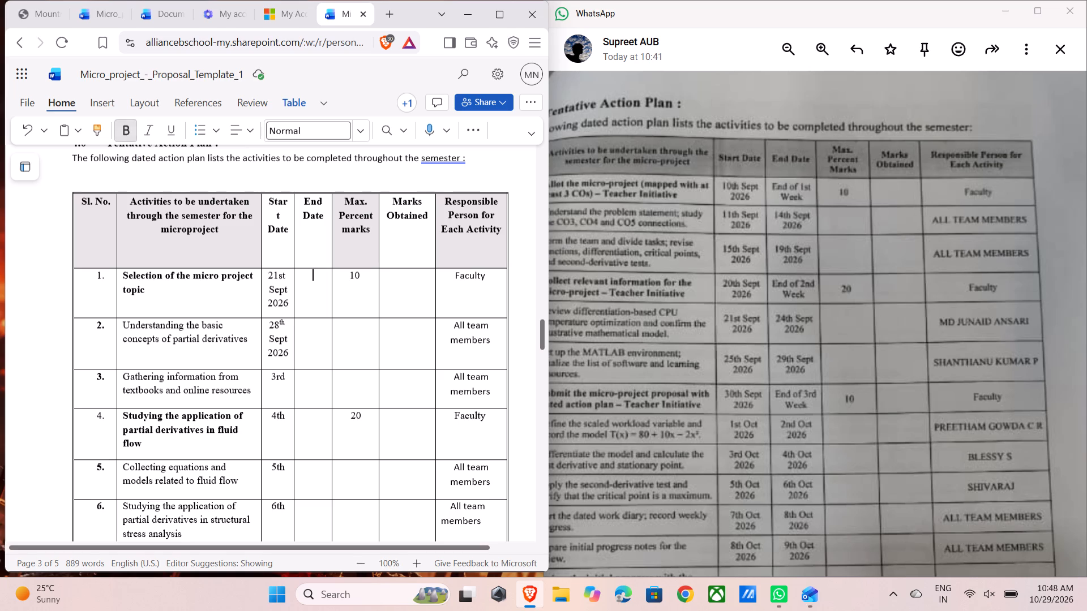
{"action": "type", "text": "22nd"}
{"action": "key", "text": "space"}
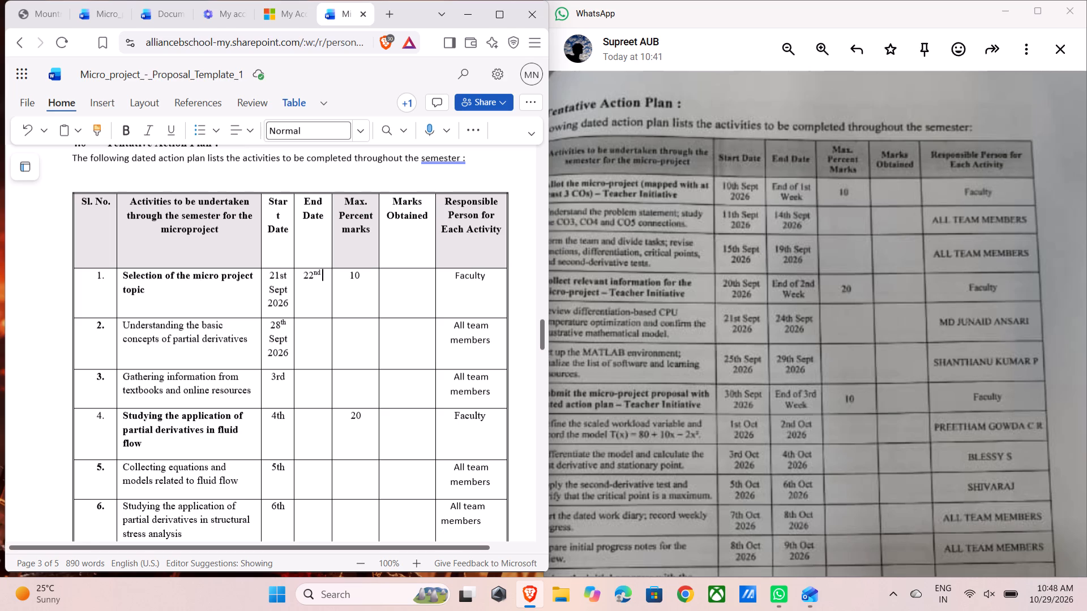
{"action": "key", "text": "Return"}
{"action": "type", "text": "Sept"}
{"action": "type", "text": "20"}
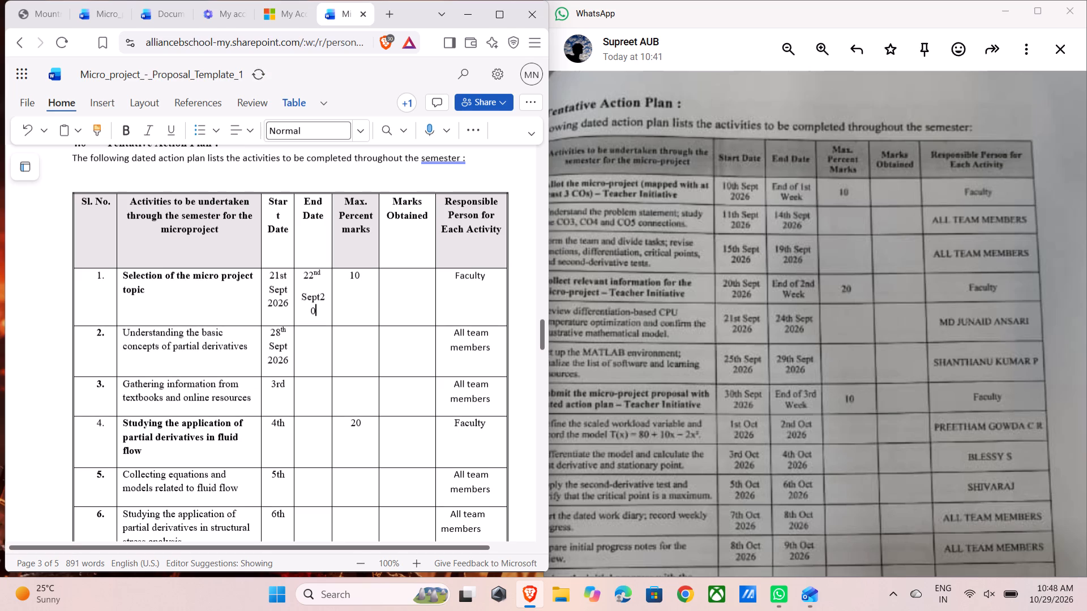
{"action": "key", "text": "2"}
{"action": "key", "text": "BackSpace"}
{"action": "key", "text": "BackSpace"}
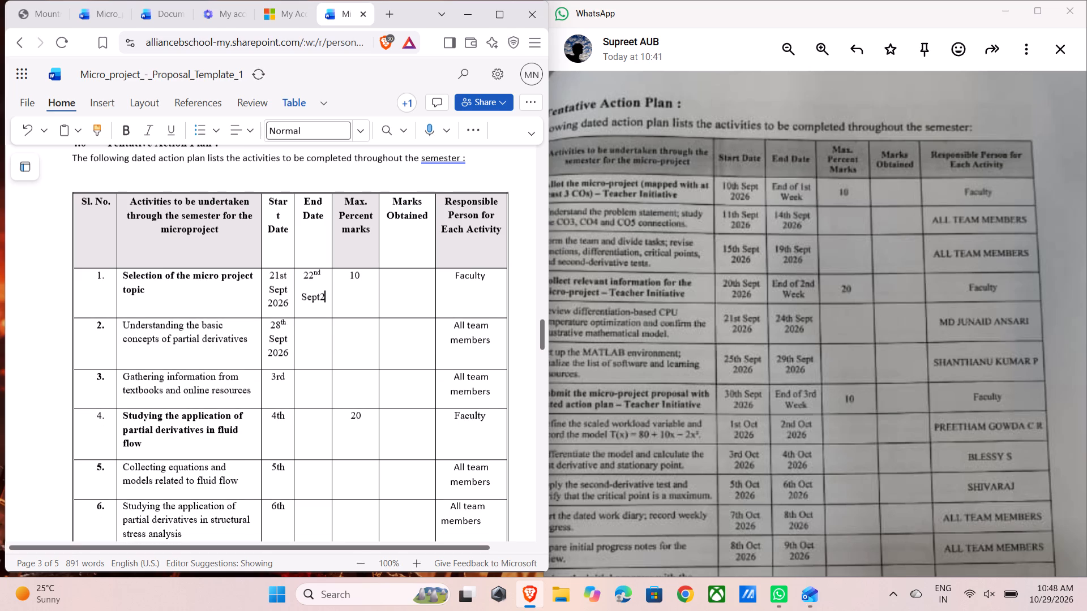
{"action": "key", "text": "BackSpace"}
{"action": "key", "text": "space"}
{"action": "type", "text": "2026"}
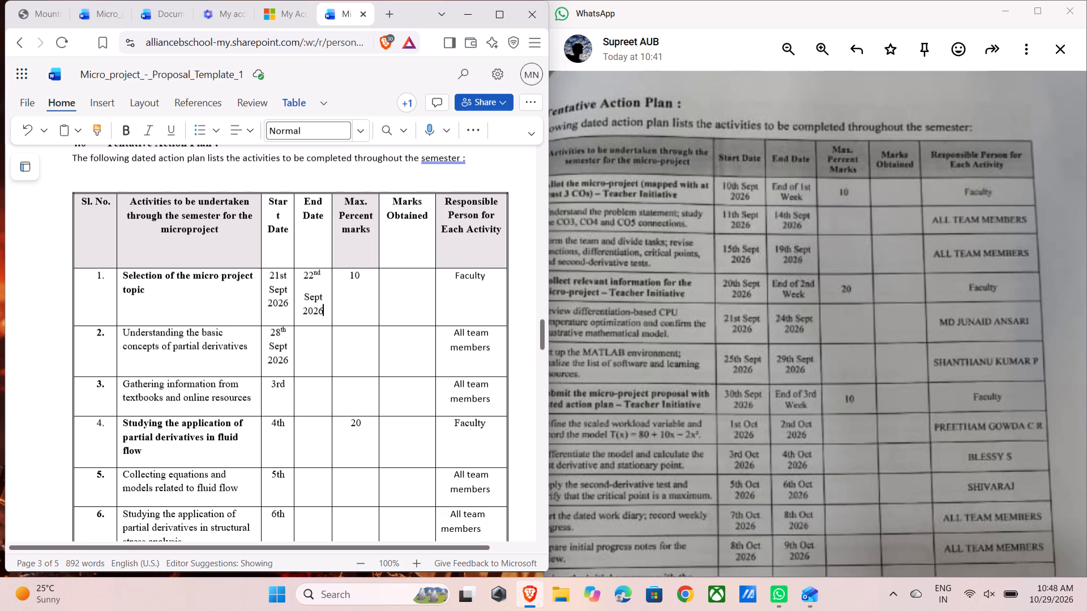
Change the day in activity 2's Start Date to 24th.
{"action": "left_click", "coordinate": [309, 333]}
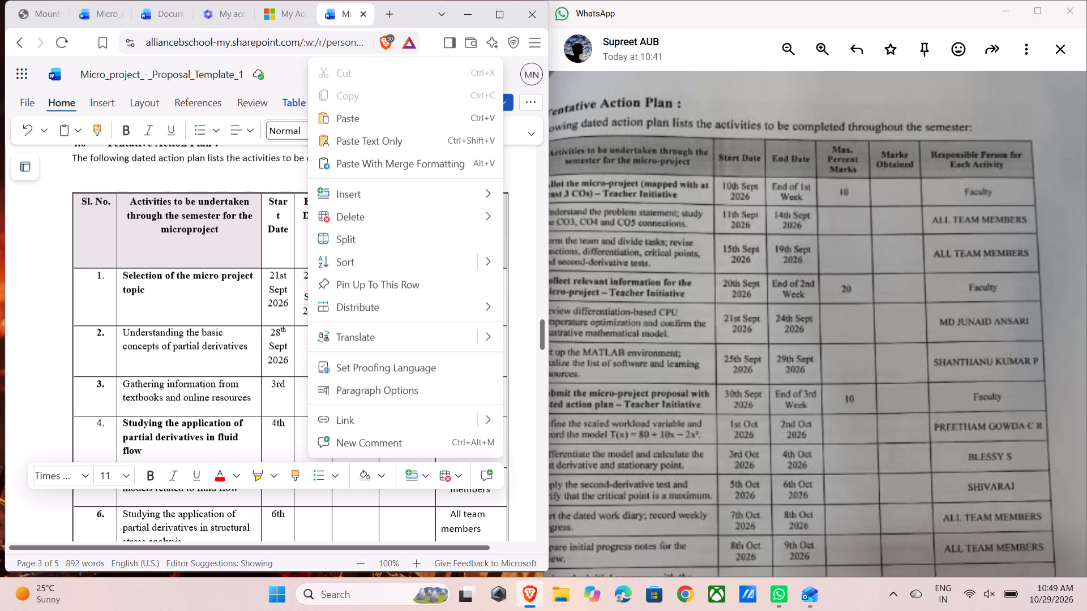
{"action": "left_click", "coordinate": [285, 337]}
{"action": "left_click", "coordinate": [280, 337]}
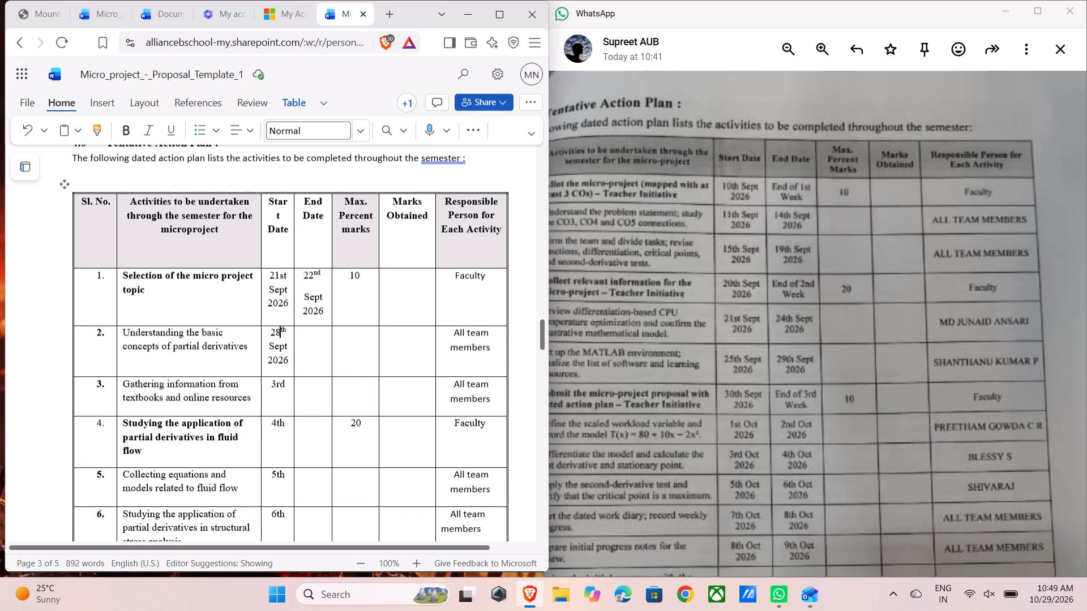
{"action": "key", "text": "BackSpace"}
{"action": "key", "text": "4"}
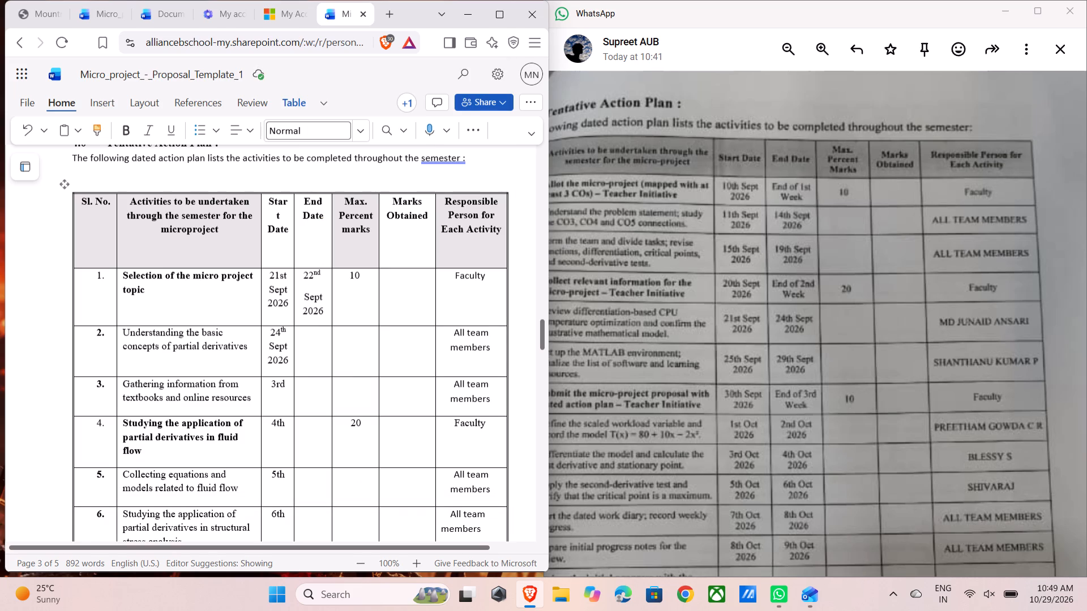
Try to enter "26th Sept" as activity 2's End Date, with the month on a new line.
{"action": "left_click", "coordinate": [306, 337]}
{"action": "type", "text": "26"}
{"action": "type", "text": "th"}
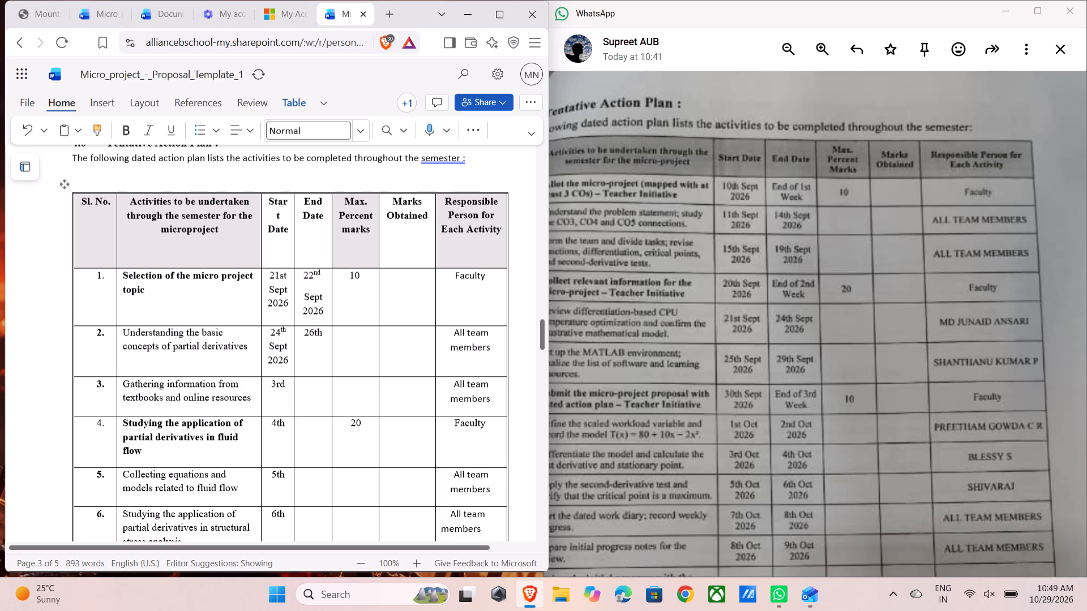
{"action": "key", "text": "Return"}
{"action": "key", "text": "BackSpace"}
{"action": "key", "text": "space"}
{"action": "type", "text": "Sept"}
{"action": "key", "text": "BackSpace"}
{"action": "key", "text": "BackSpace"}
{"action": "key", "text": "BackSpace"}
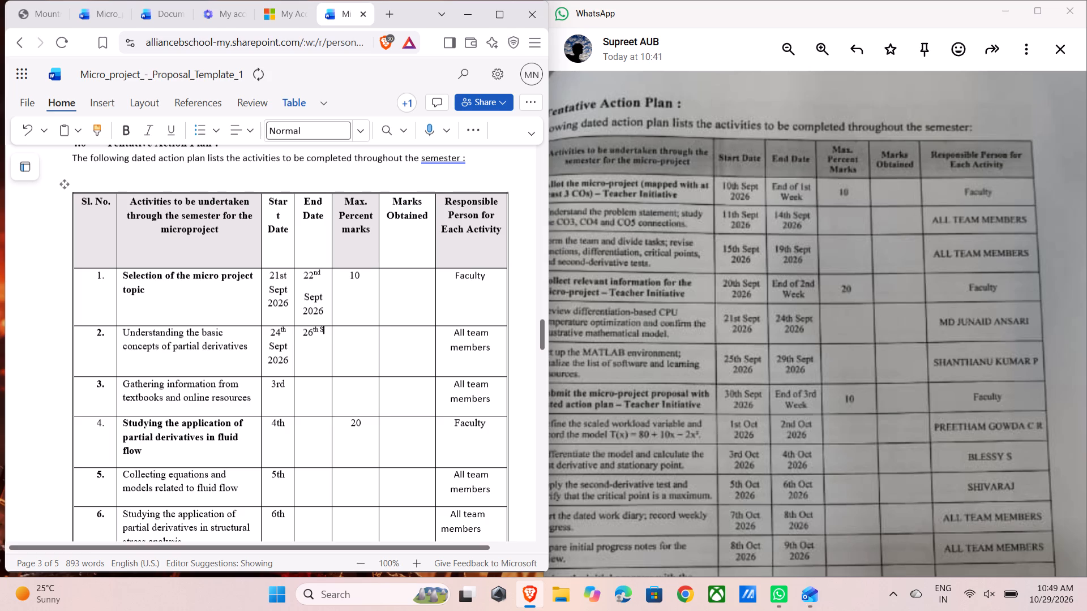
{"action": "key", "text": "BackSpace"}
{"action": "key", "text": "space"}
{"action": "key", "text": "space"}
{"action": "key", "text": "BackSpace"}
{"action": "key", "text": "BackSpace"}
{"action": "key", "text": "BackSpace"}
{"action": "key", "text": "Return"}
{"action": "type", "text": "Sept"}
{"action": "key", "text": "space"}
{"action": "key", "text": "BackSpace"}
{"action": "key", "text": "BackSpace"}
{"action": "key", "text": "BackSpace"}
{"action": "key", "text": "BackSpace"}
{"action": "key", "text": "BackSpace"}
Maximize the browser window showing the proposal document.
{"action": "left_click", "coordinate": [500, 3]}
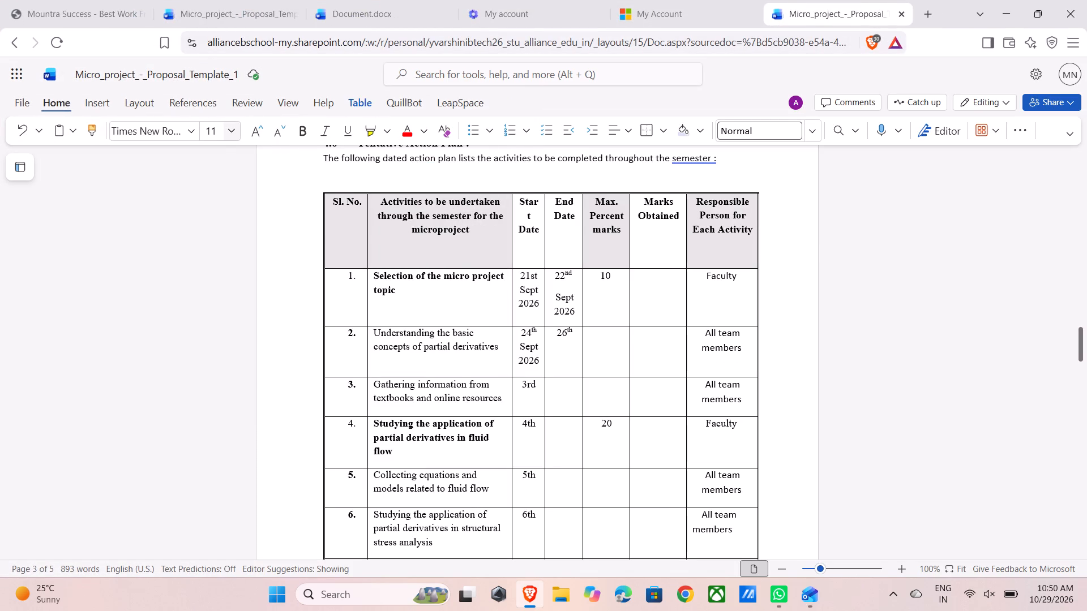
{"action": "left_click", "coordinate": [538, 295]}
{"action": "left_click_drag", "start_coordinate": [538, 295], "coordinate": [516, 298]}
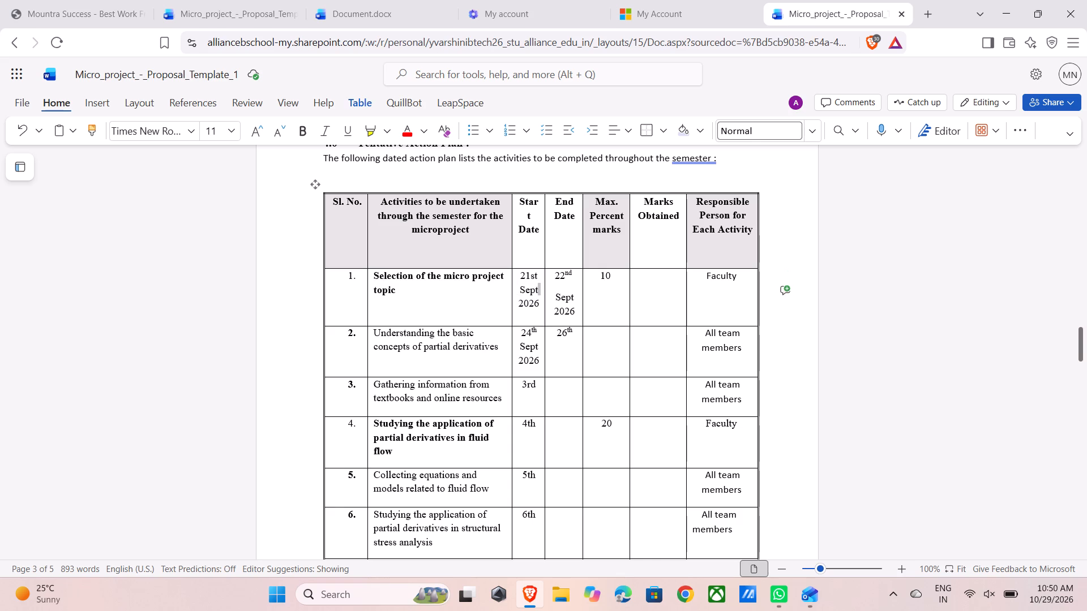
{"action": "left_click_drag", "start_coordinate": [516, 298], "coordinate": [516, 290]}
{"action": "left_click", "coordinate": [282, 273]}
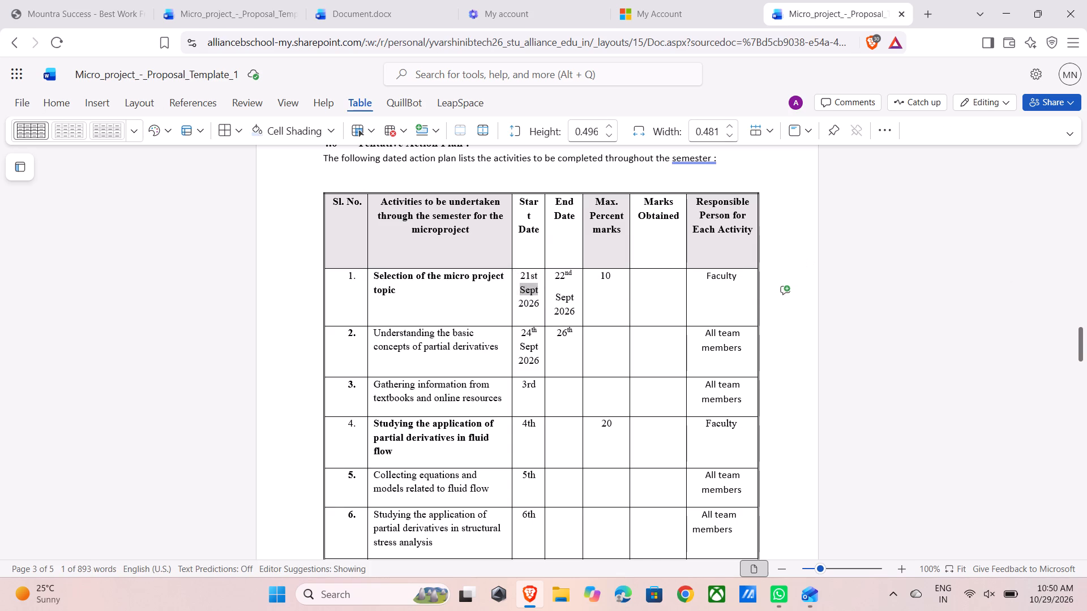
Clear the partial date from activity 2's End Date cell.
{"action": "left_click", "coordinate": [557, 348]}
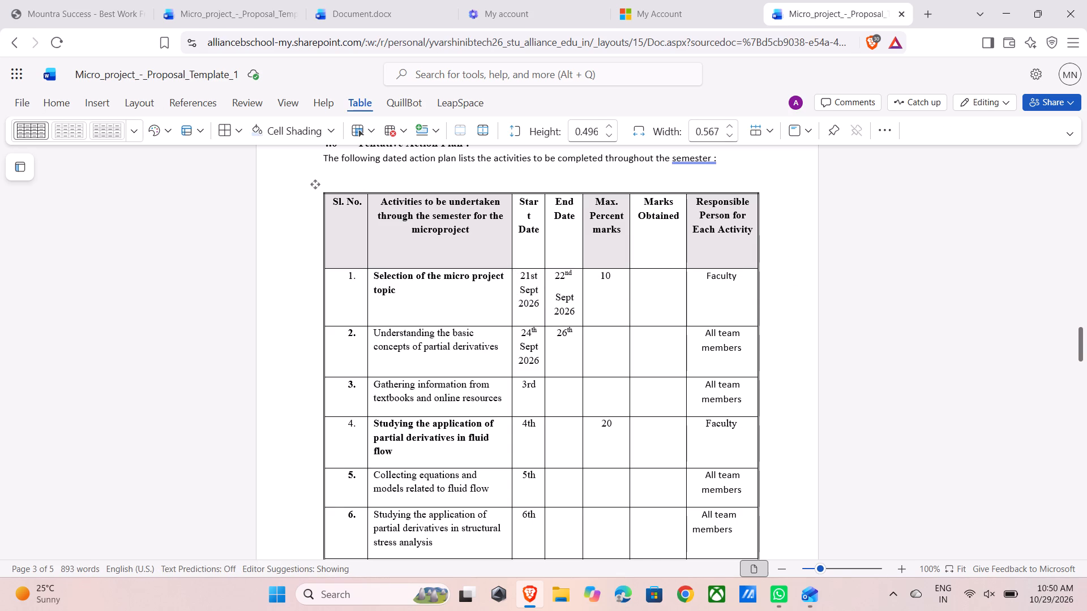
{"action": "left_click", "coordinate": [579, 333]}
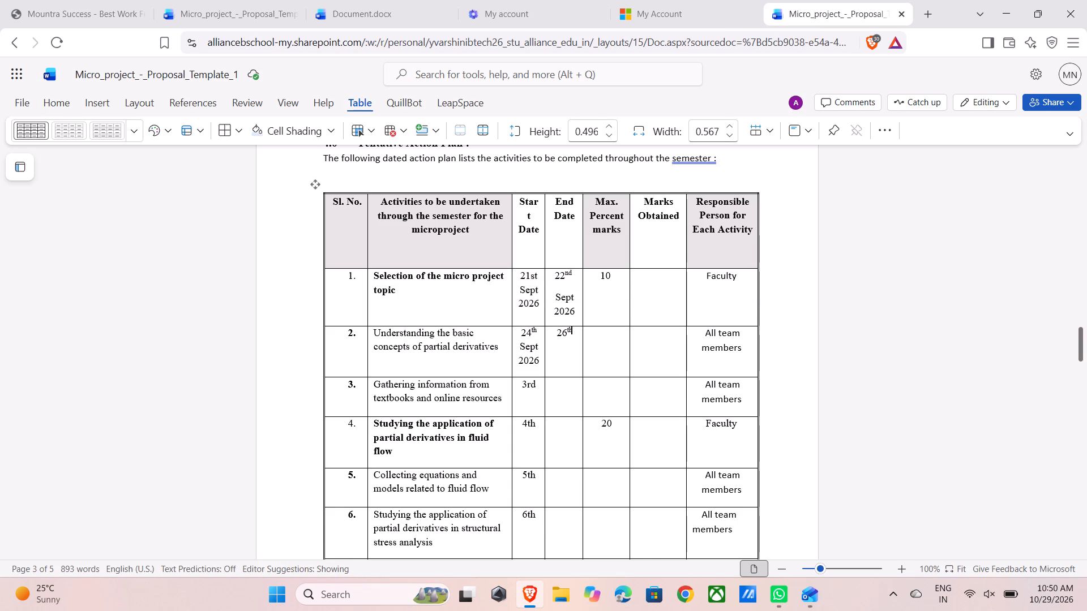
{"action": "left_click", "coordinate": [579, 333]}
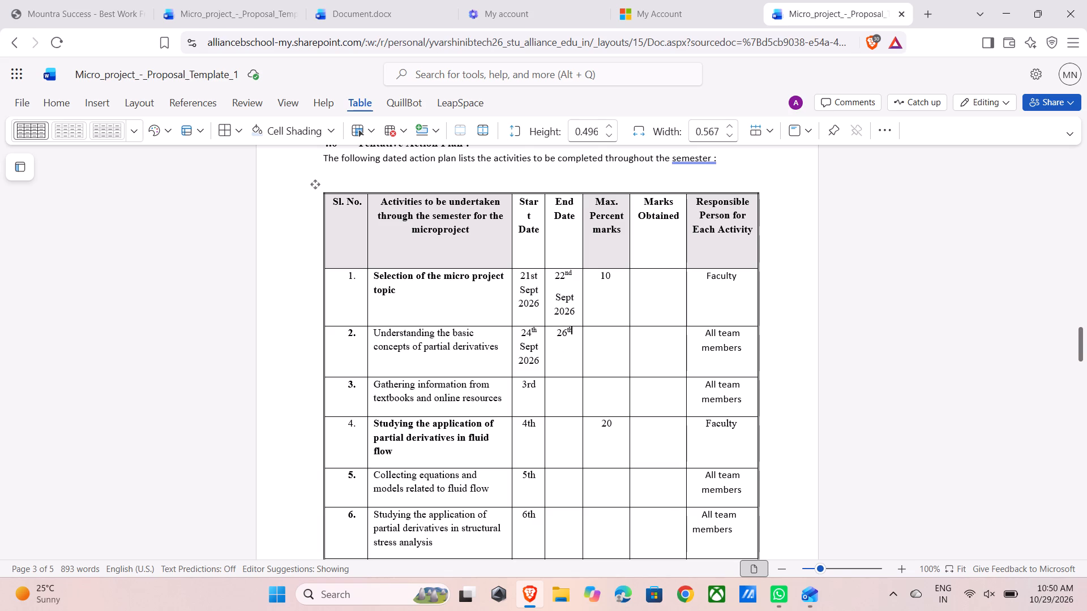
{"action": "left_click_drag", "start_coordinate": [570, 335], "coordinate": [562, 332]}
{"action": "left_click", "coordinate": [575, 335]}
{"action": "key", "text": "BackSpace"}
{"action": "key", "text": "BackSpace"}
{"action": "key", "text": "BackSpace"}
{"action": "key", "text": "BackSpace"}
Enter "26th" as the day in activity 2's End Date.
{"action": "type", "text": "26"}
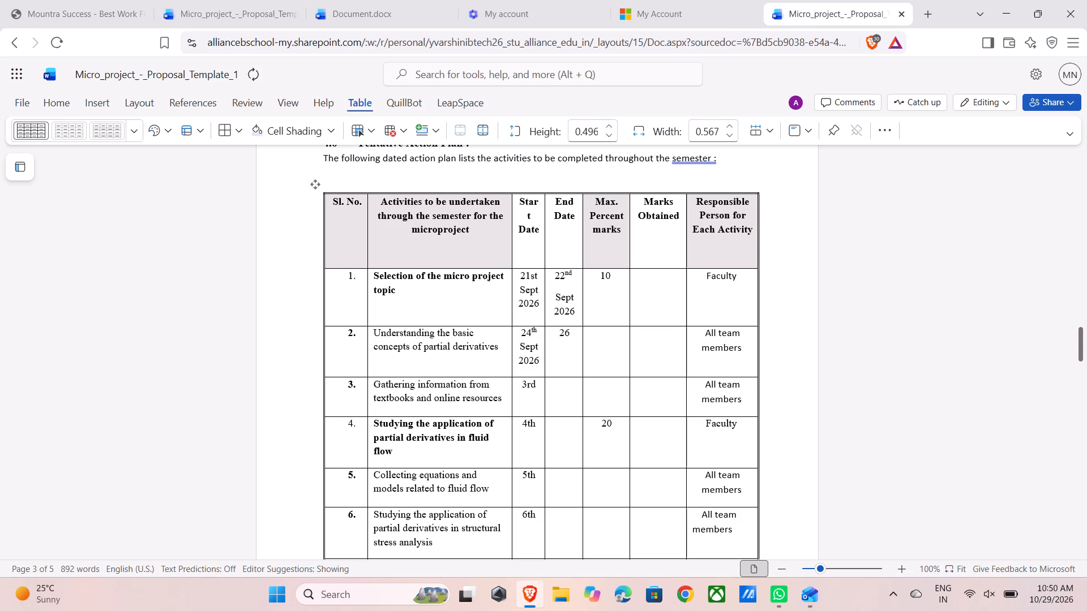
{"action": "type", "text": "th"}
{"action": "key", "text": "space"}
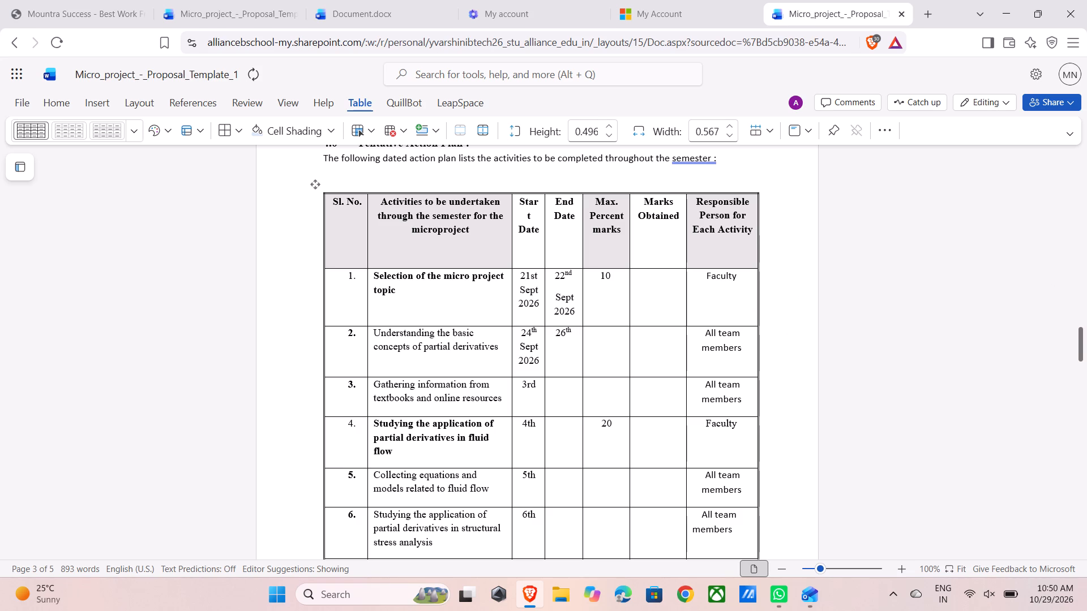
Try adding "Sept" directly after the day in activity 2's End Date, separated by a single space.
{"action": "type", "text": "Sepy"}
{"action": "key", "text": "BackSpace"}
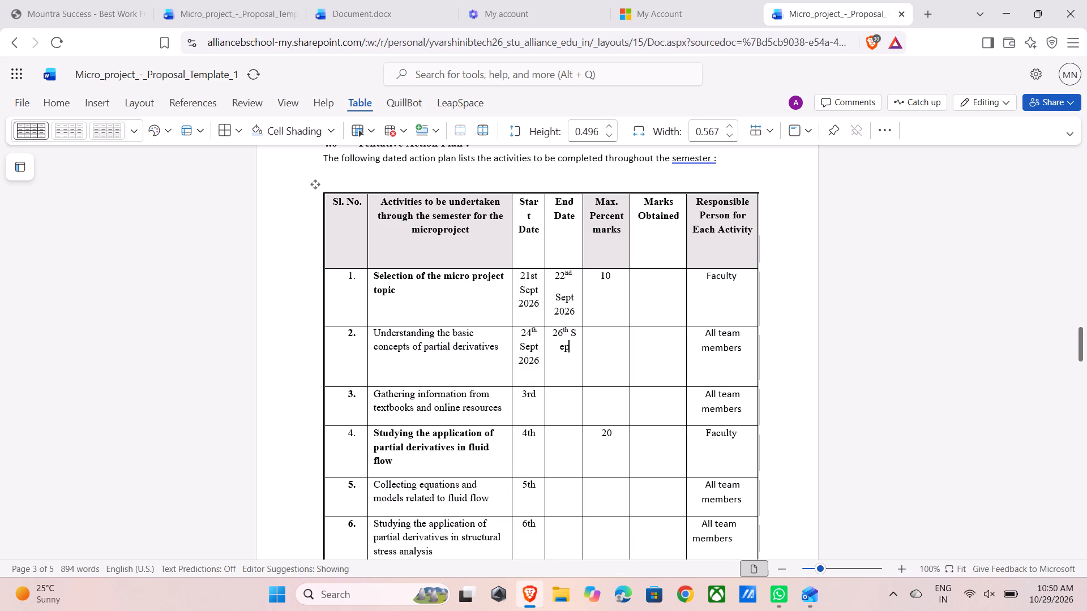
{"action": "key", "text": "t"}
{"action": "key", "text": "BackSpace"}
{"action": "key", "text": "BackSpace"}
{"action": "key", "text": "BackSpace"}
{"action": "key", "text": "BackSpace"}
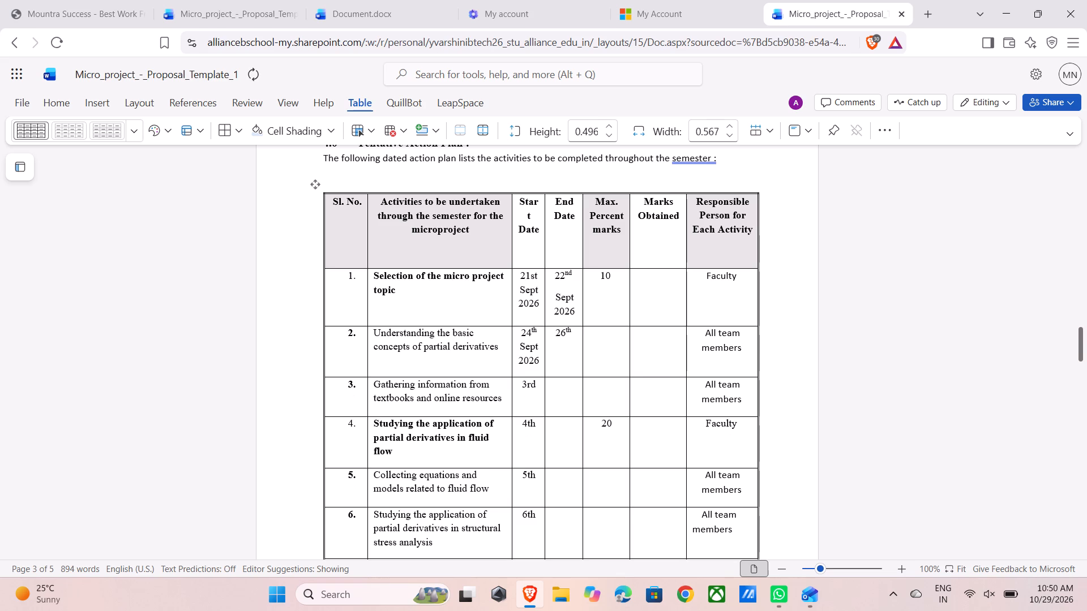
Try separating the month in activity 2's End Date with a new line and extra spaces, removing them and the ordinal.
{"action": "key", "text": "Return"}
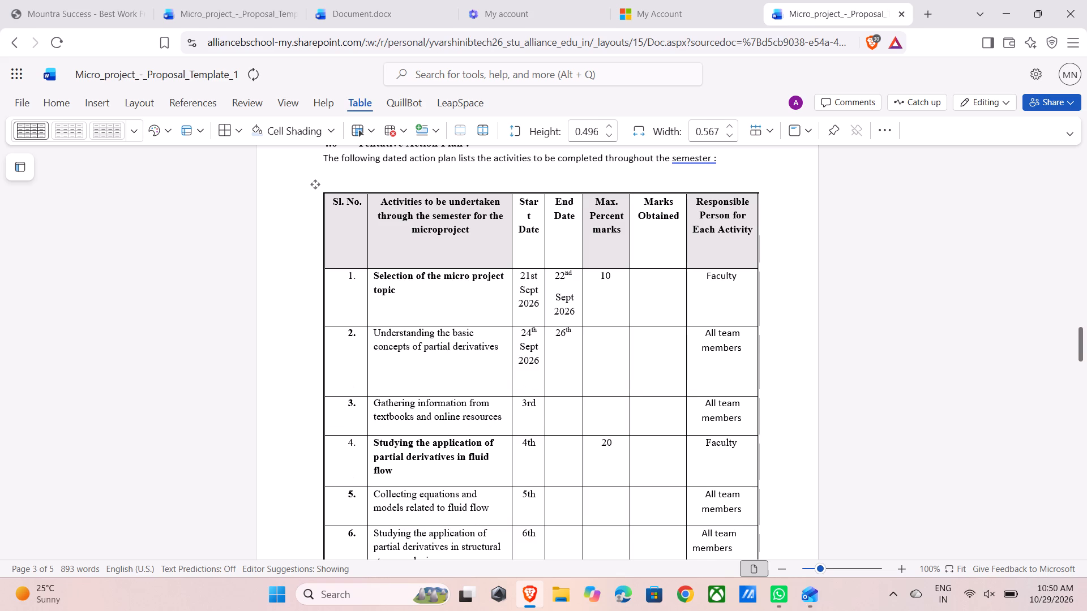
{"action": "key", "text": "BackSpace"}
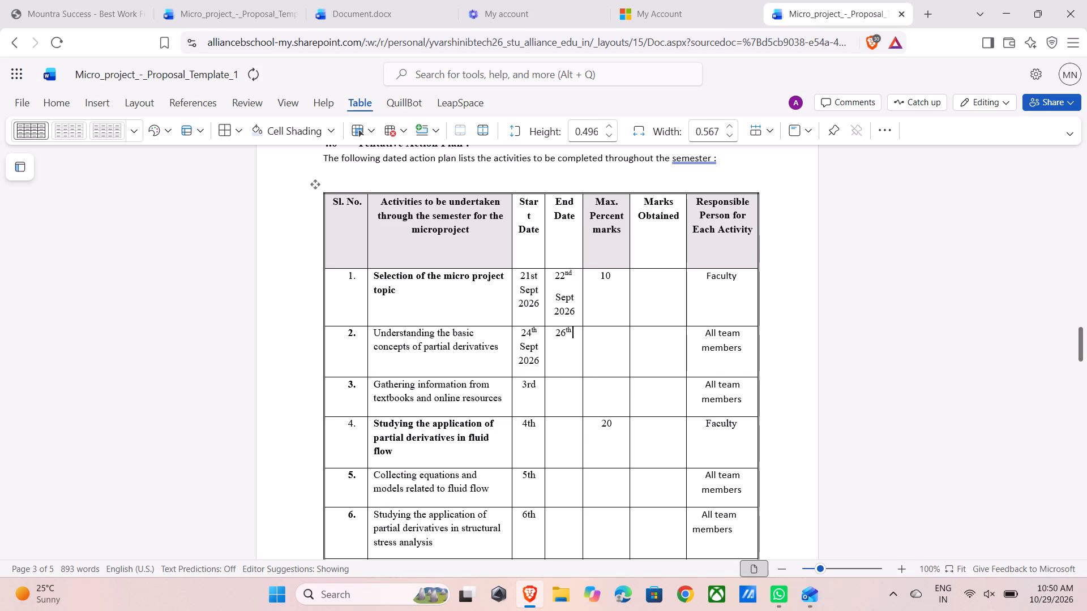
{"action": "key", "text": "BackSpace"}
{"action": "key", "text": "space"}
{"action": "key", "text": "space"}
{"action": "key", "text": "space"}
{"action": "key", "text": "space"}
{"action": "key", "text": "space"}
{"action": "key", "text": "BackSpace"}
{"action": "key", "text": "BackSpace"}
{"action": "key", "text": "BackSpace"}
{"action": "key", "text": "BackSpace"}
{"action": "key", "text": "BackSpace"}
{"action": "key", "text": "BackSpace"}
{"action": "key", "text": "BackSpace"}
Complete activity 2's End Date as "26th Sept 2026", spacing the parts so day, month and year wrap onto separate lines.
{"action": "type", "text": "th"}
{"action": "key", "text": "space"}
{"action": "key", "text": "space"}
{"action": "type", "text": "se"}
{"action": "key", "text": "BackSpace"}
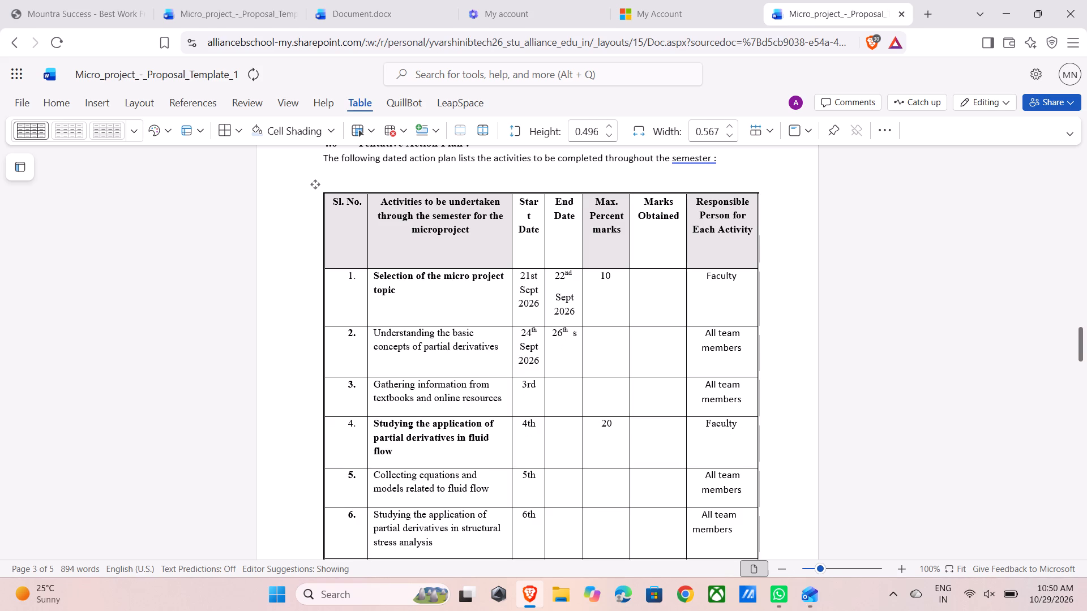
{"action": "key", "text": "BackSpace"}
{"action": "type", "text": "Sep"}
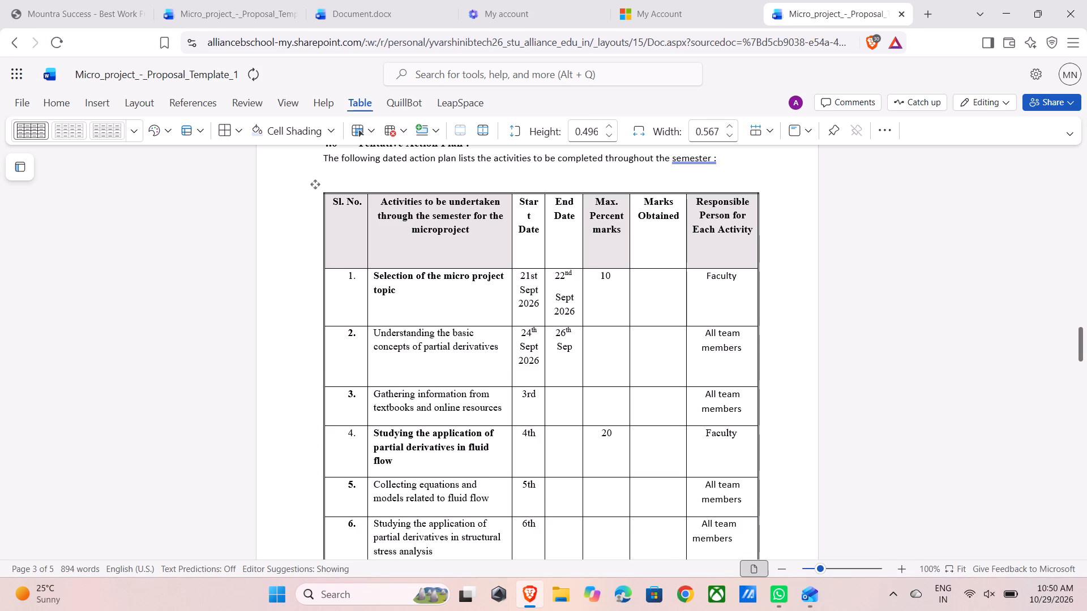
{"action": "type", "text": "t"}
{"action": "key", "text": "space"}
{"action": "type", "text": "20"}
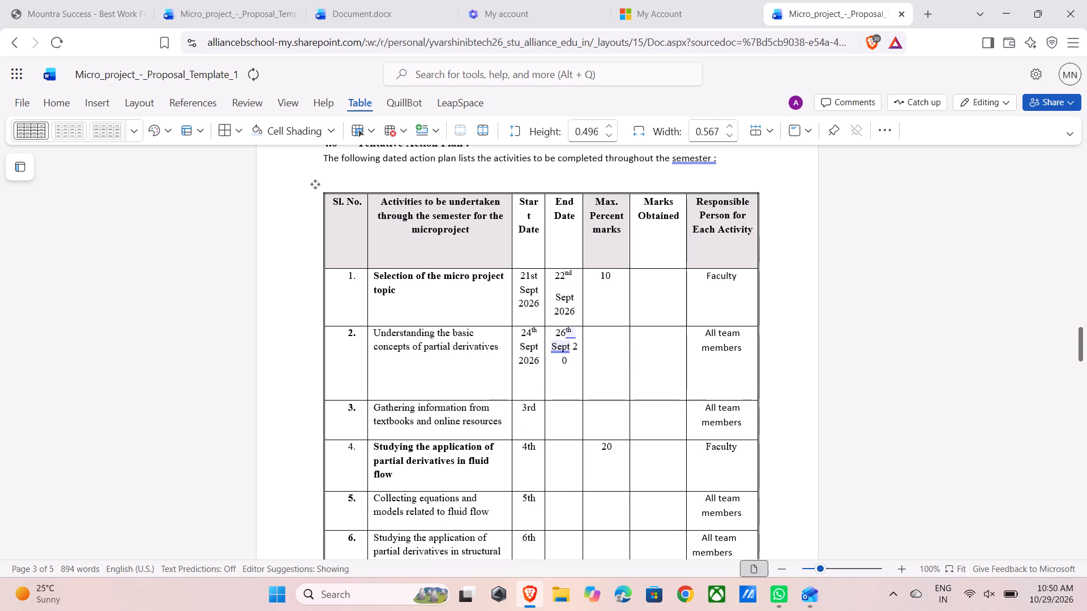
{"action": "type", "text": "26"}
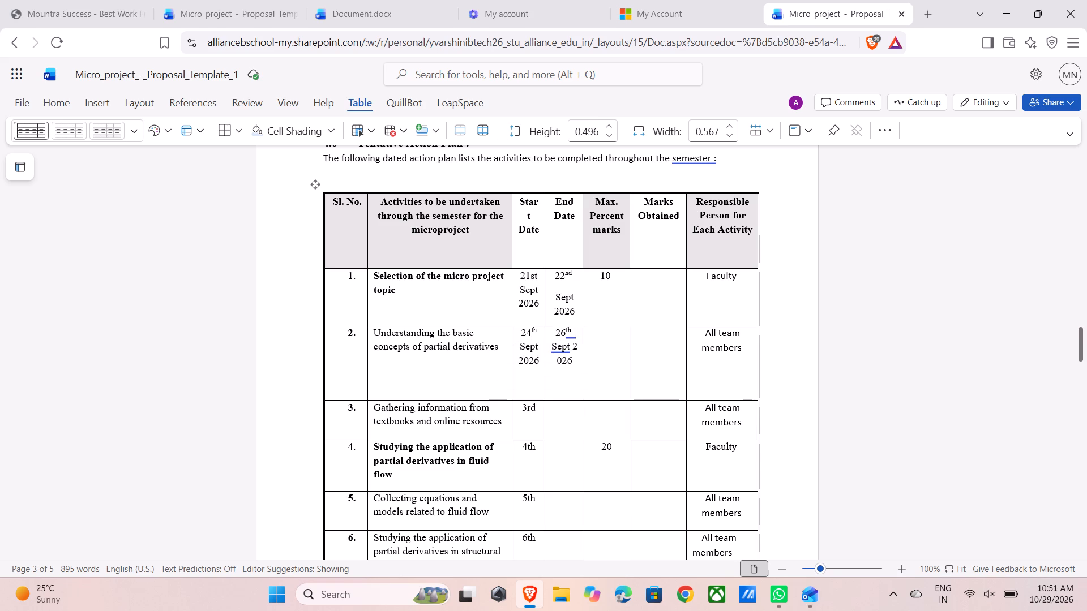
{"action": "left_click", "coordinate": [572, 348]}
{"action": "key", "text": "space"}
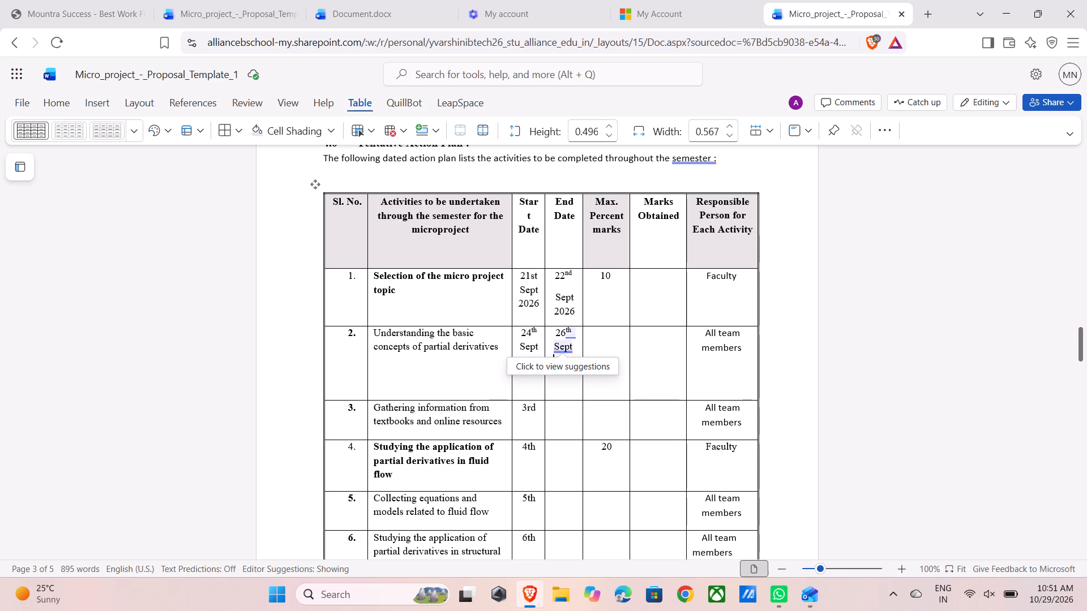
Replace activity 3's Start Date with "28th Sept 2026".
{"action": "left_click", "coordinate": [537, 410]}
{"action": "key", "text": "BackSpace"}
{"action": "key", "text": "BackSpace"}
{"action": "key", "text": "BackSpace"}
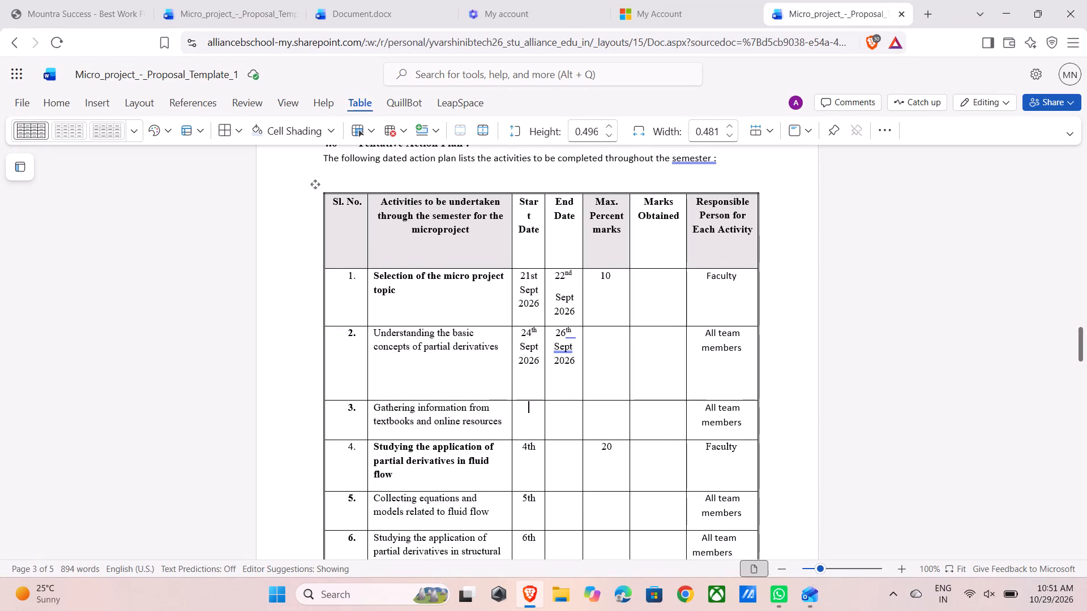
{"action": "type", "text": "28th"}
{"action": "key", "text": "space"}
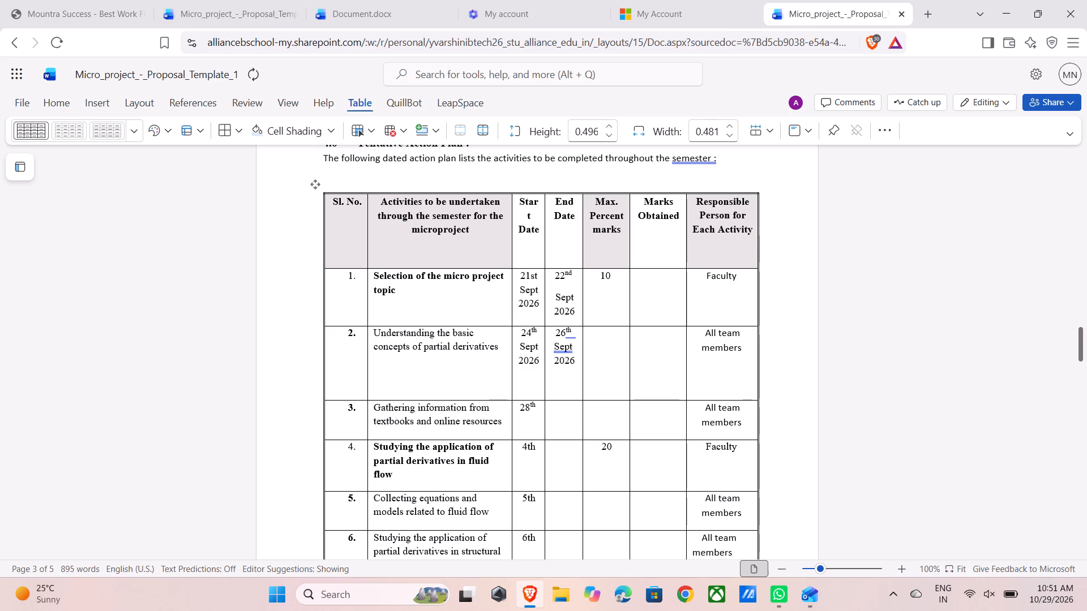
{"action": "key", "text": "space"}
{"action": "type", "text": "Sept"}
{"action": "key", "text": "space"}
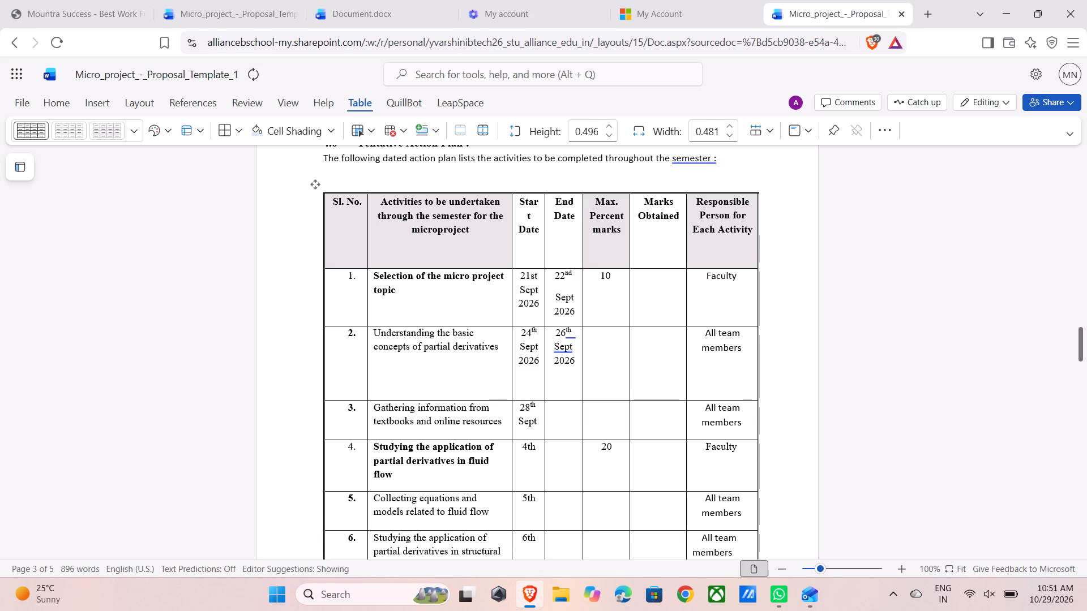
{"action": "type", "text": "2026"}
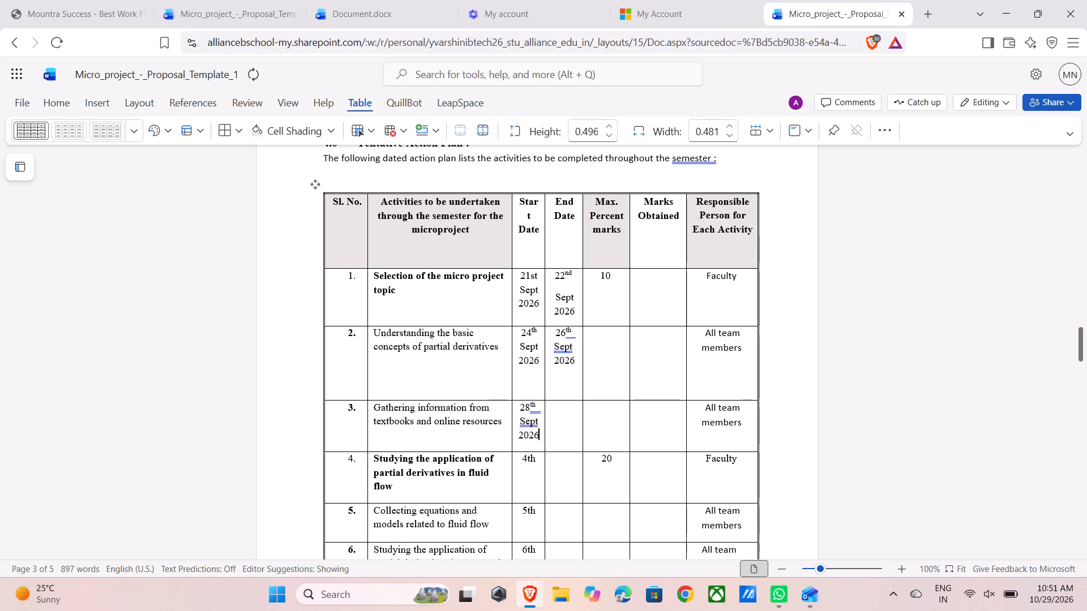
Enter "30th Sept 2026" as activity 3's End Date.
{"action": "left_click", "coordinate": [560, 407]}
{"action": "type", "text": "30"}
{"action": "type", "text": "th"}
{"action": "key", "text": "space"}
{"action": "key", "text": "space"}
{"action": "type", "text": "Sept 2026"}
Replace activity 4's Start Date with "1st Oct 2026".
{"action": "left_click", "coordinate": [538, 466]}
{"action": "key", "text": "BackSpace"}
{"action": "key", "text": "BackSpace"}
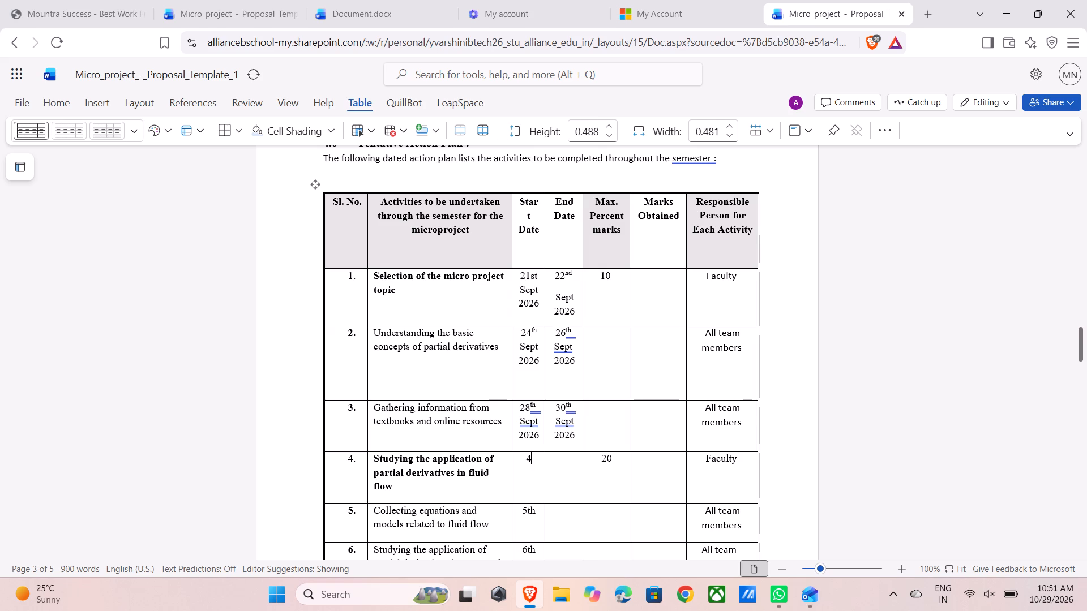
{"action": "key", "text": "BackSpace"}
{"action": "key", "text": "1"}
{"action": "type", "text": "st"}
{"action": "key", "text": "space"}
{"action": "key", "text": "space"}
{"action": "type", "text": "Ct"}
{"action": "key", "text": "BackSpace"}
{"action": "key", "text": "BackSpace"}
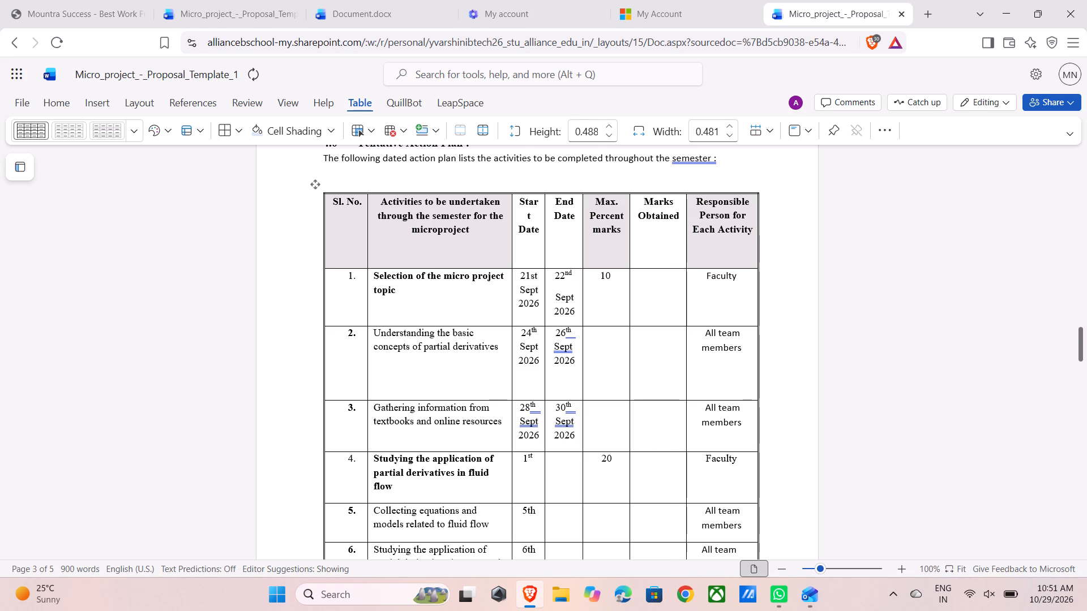
{"action": "type", "text": "OC"}
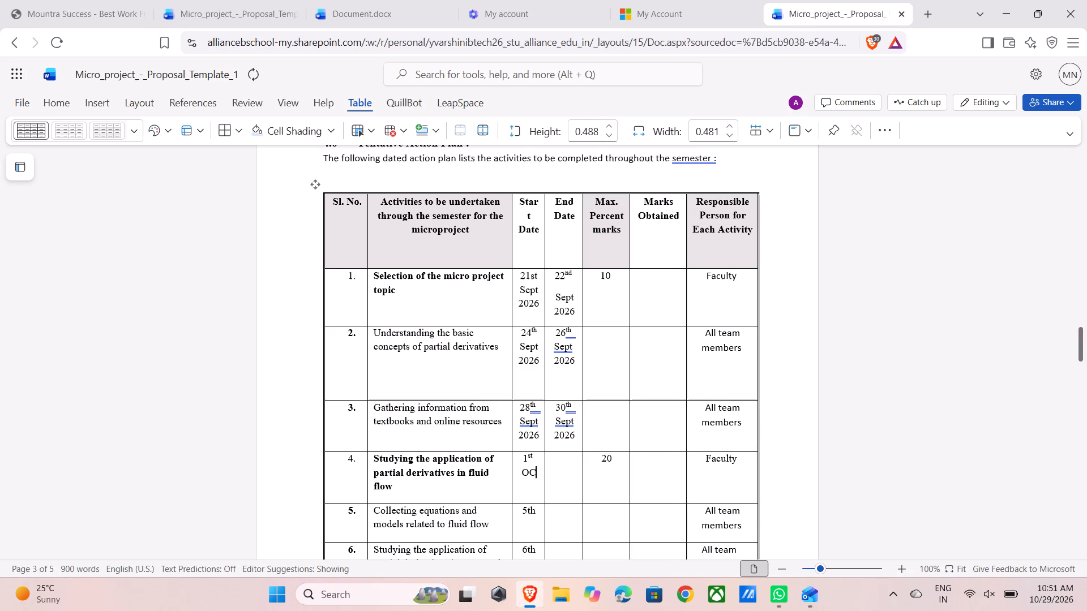
{"action": "key", "text": "shift+BackSpace"}
{"action": "type", "text": "ct"}
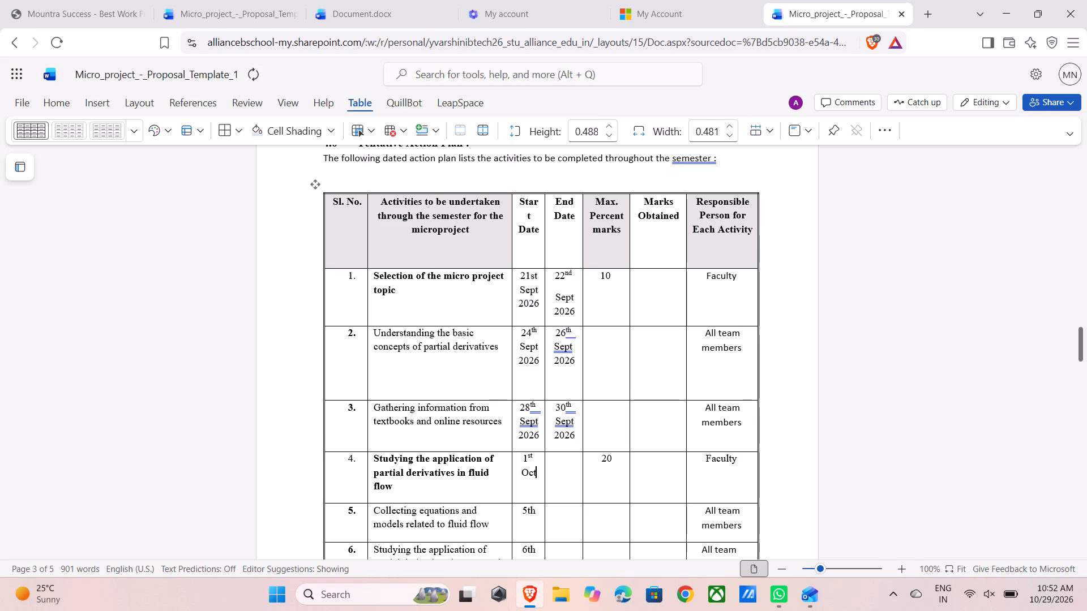
{"action": "key", "text": "space"}
{"action": "key", "text": "space"}
{"action": "type", "text": "2026"}
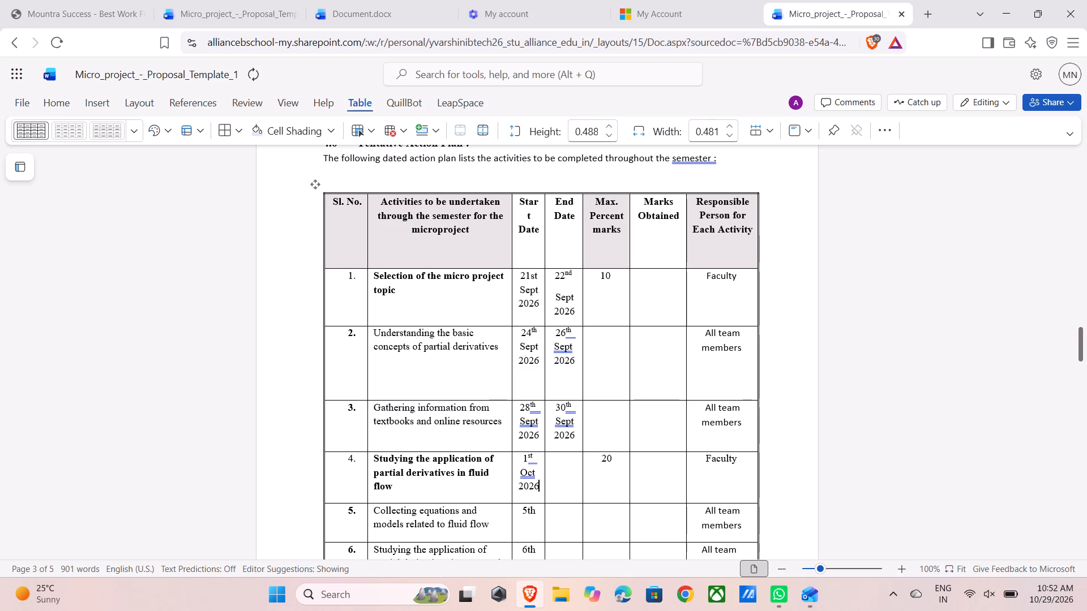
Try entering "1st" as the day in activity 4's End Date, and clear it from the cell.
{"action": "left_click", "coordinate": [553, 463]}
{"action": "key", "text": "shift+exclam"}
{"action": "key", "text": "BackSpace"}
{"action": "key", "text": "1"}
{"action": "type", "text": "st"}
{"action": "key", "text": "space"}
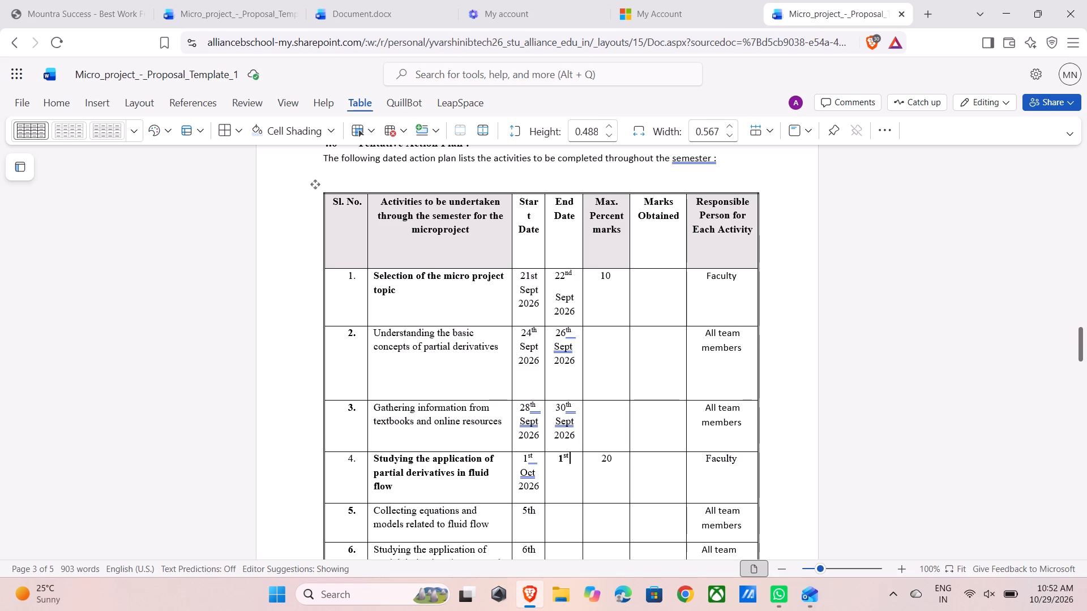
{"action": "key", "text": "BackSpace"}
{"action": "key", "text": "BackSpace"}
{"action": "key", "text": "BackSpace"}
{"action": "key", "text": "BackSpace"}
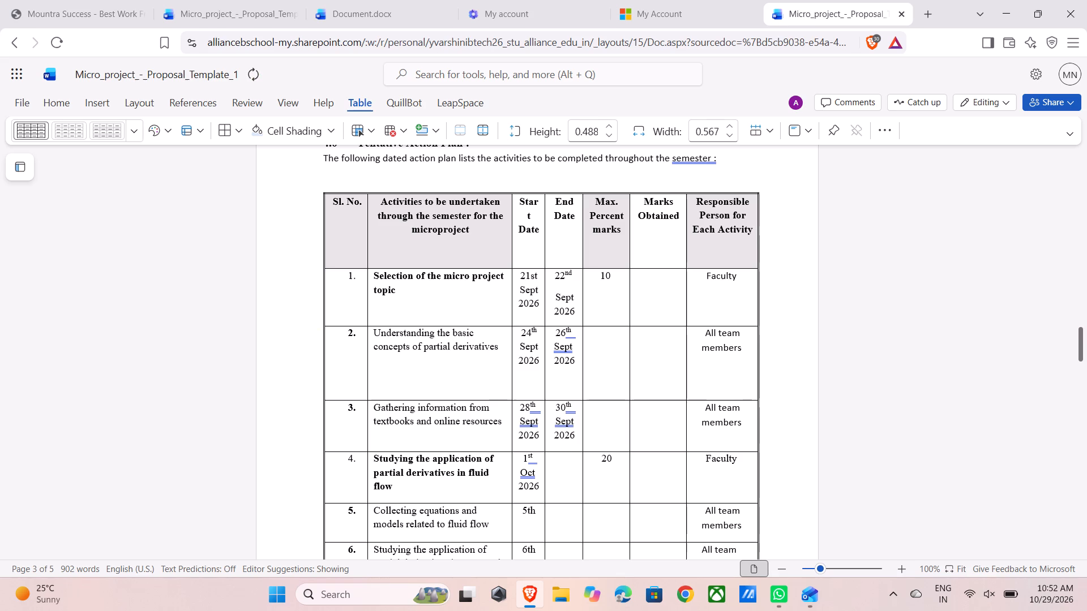
Turn off bold formatting in activity 4's empty End Date cell.
{"action": "left_click", "coordinate": [46, 101]}
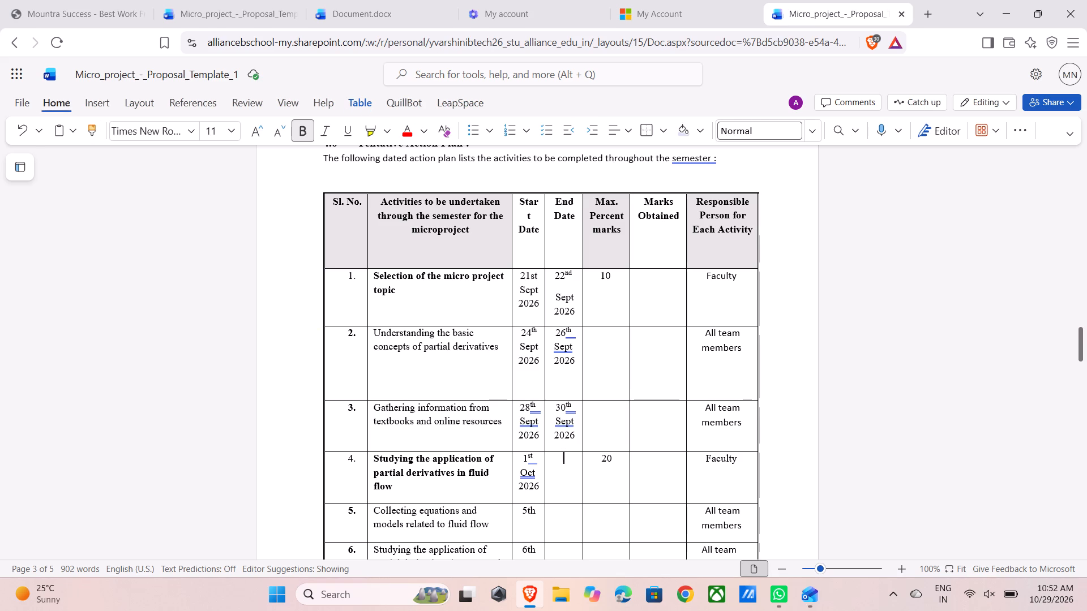
{"action": "left_click", "coordinate": [305, 136]}
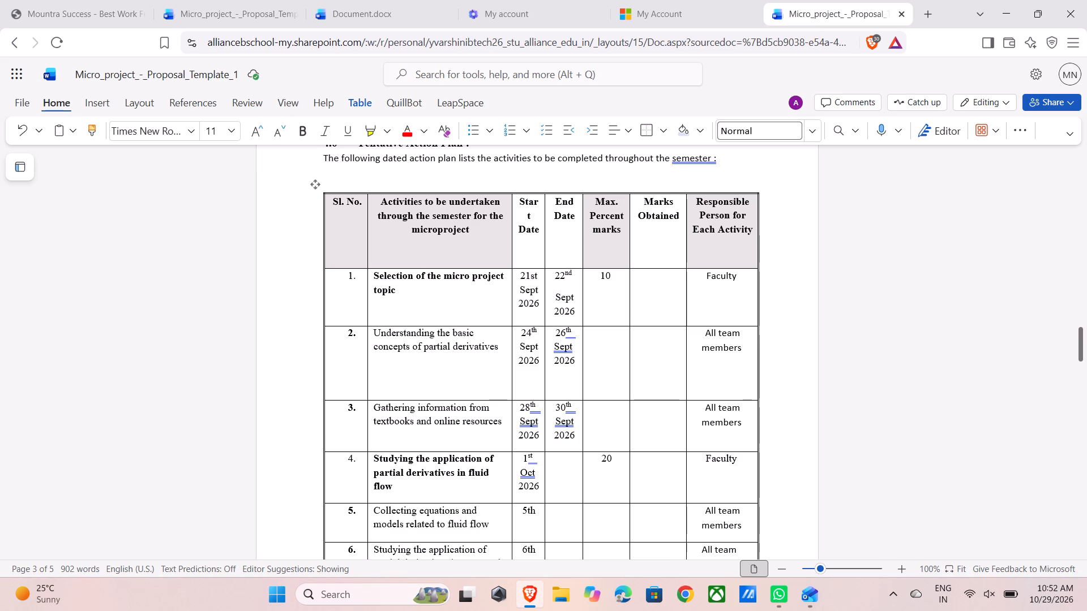
Enter "1st Oct 2026" as activity 4's End Date.
{"action": "key", "text": "1"}
{"action": "type", "text": "st"}
{"action": "key", "text": "space"}
{"action": "key", "text": "space"}
{"action": "key", "text": "shift+c"}
{"action": "key", "text": "BackSpace"}
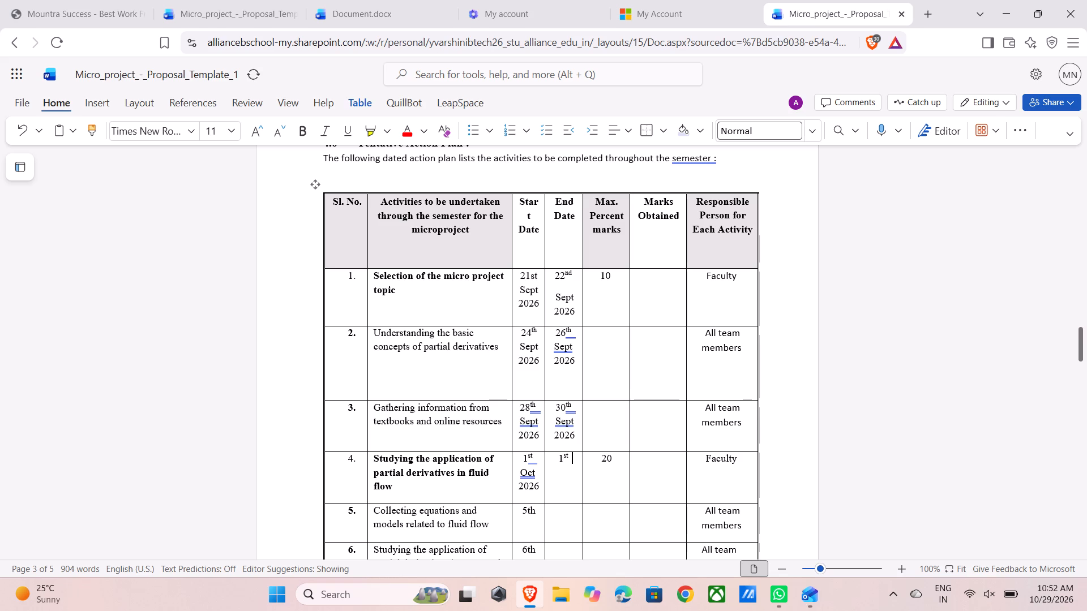
{"action": "type", "text": "Oct"}
{"action": "key", "text": "space"}
{"action": "key", "text": "space"}
{"action": "type", "text": "2026"}
Replace activity 5's Start Date with "3rd Oct 2026".
{"action": "scroll", "coordinate": [542, 473], "scroll_direction": "down", "scroll_amount": 1}
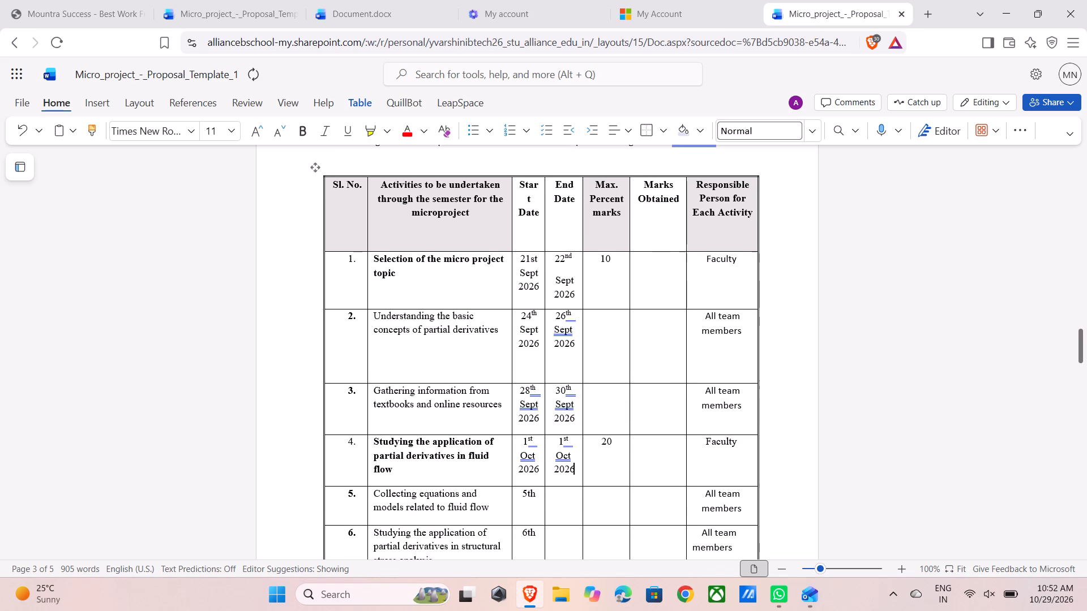
{"action": "scroll", "coordinate": [542, 473], "scroll_direction": "down", "scroll_amount": 1}
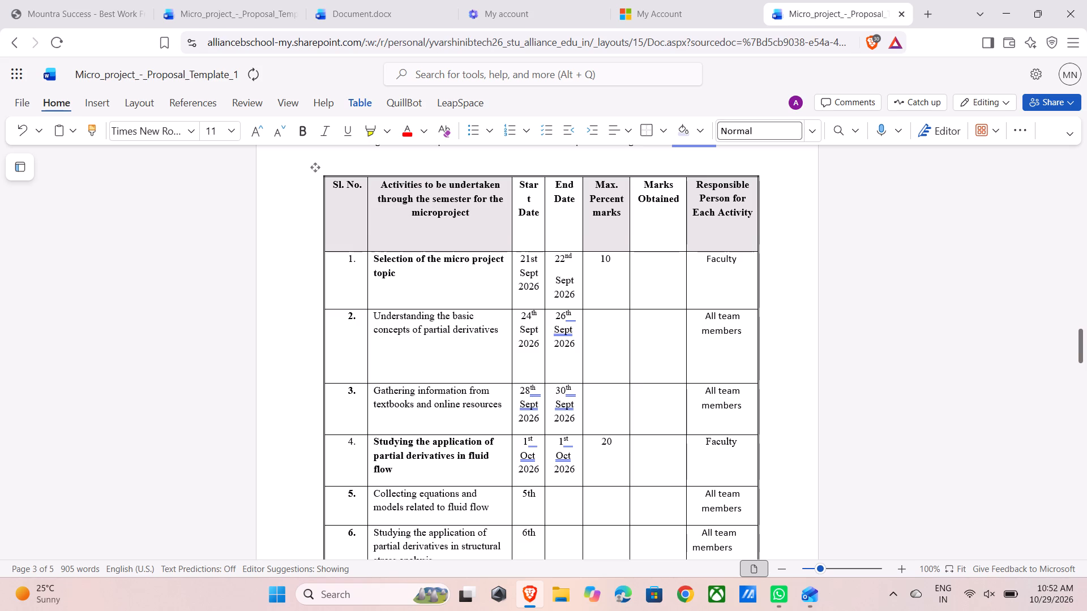
{"action": "left_click", "coordinate": [538, 490]}
{"action": "key", "text": "BackSpace"}
{"action": "key", "text": "BackSpace"}
{"action": "key", "text": "BackSpace"}
{"action": "key", "text": "3"}
{"action": "type", "text": "rd"}
{"action": "key", "text": "space"}
{"action": "key", "text": "space"}
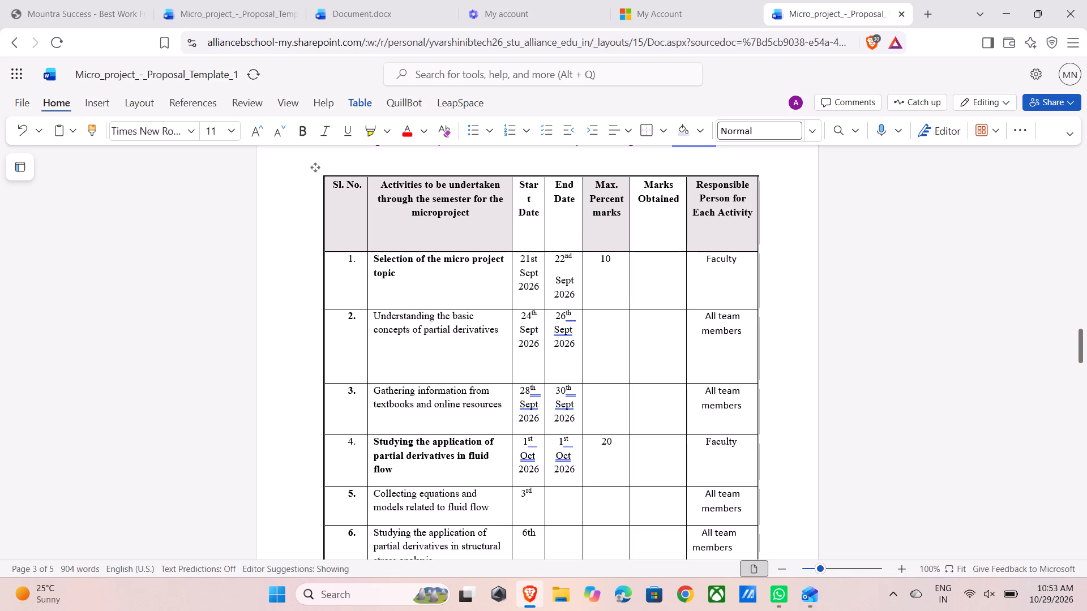
{"action": "type", "text": "Oct 2026"}
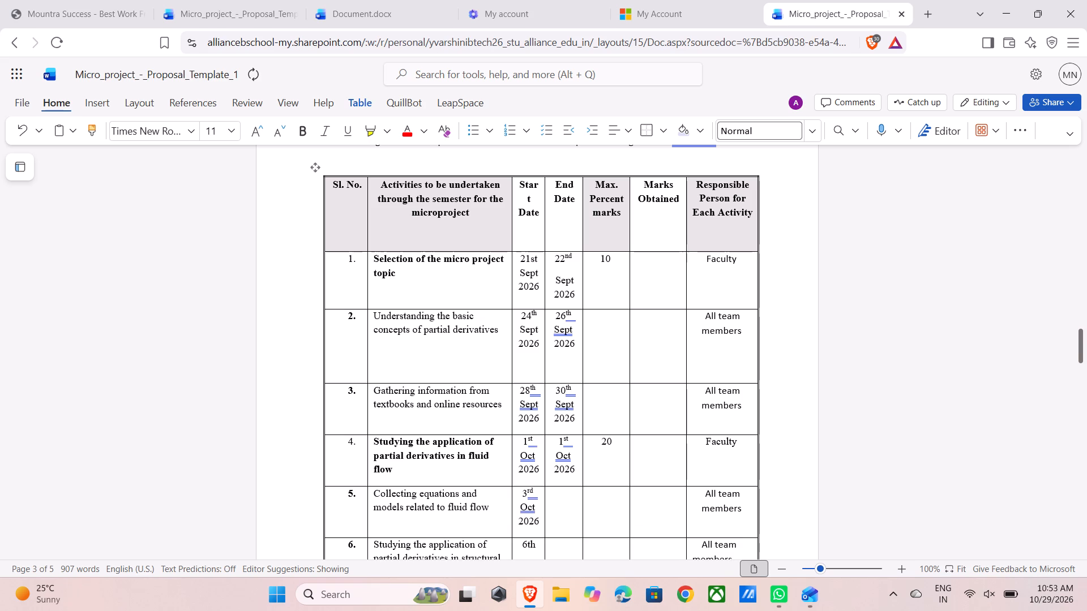
Enter "5th Oct 2026" as activity 5's End Date.
{"action": "left_click", "coordinate": [555, 494]}
{"action": "type", "text": "5th"}
{"action": "key", "text": "space"}
{"action": "type", "text": "Oct"}
{"action": "key", "text": "BackSpace"}
{"action": "key", "text": "BackSpace"}
{"action": "key", "text": "BackSpace"}
{"action": "key", "text": "space"}
{"action": "type", "text": "Oc"}
{"action": "type", "text": "t"}
{"action": "key", "text": "space"}
{"action": "key", "text": "space"}
{"action": "type", "text": "2026"}
Replace activity 6's Start Date with "6th Oct 2026".
{"action": "scroll", "coordinate": [555, 494], "scroll_direction": "down", "scroll_amount": 2}
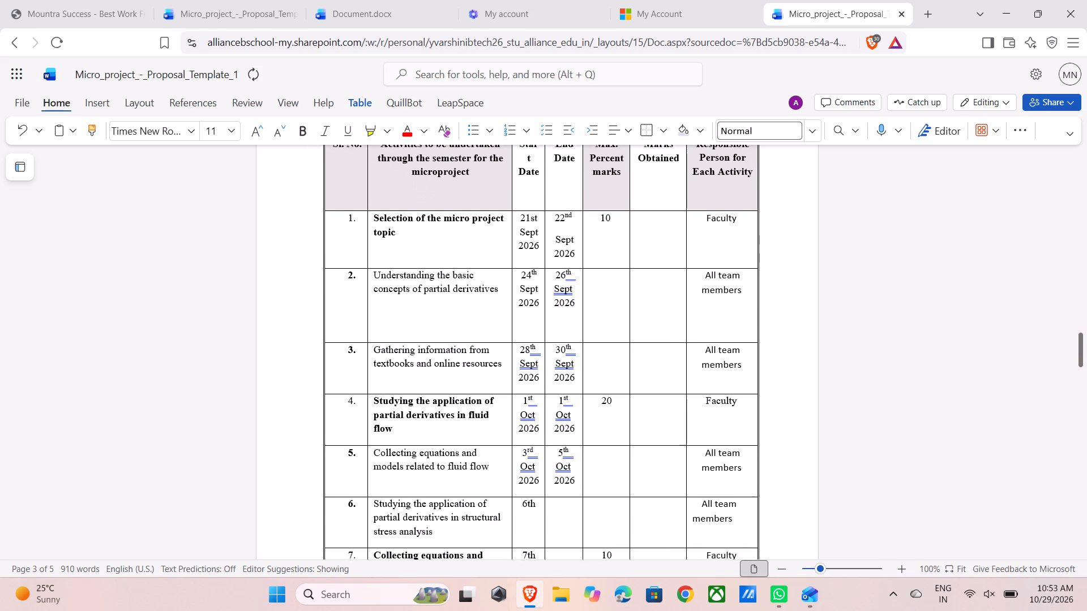
{"action": "scroll", "coordinate": [555, 494], "scroll_direction": "down", "scroll_amount": 3}
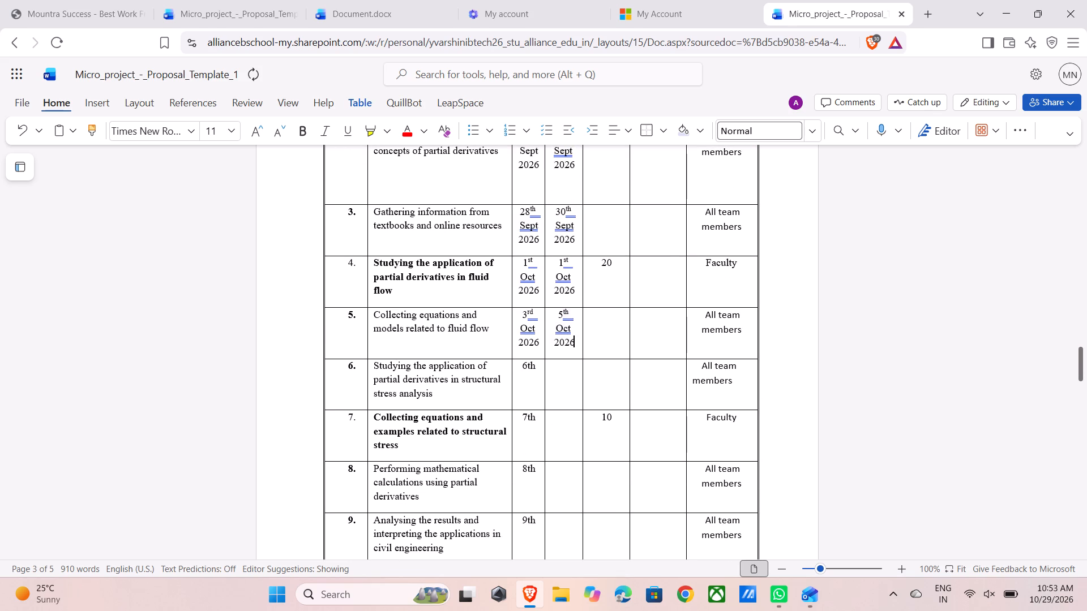
{"action": "left_click", "coordinate": [537, 367]}
{"action": "key", "text": "BackSpace"}
{"action": "key", "text": "BackSpace"}
{"action": "key", "text": "BackSpace"}
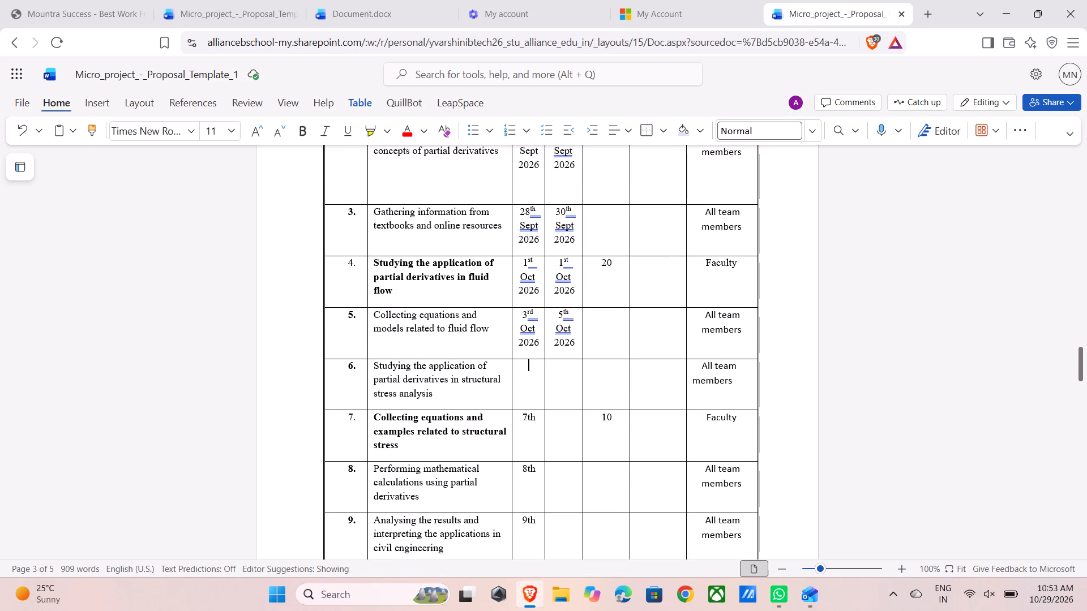
{"action": "type", "text": "6th"}
{"action": "key", "text": "space"}
{"action": "key", "text": "space"}
{"action": "type", "text": "Oct"}
{"action": "key", "text": "space"}
{"action": "key", "text": "space"}
{"action": "type", "text": "2026"}
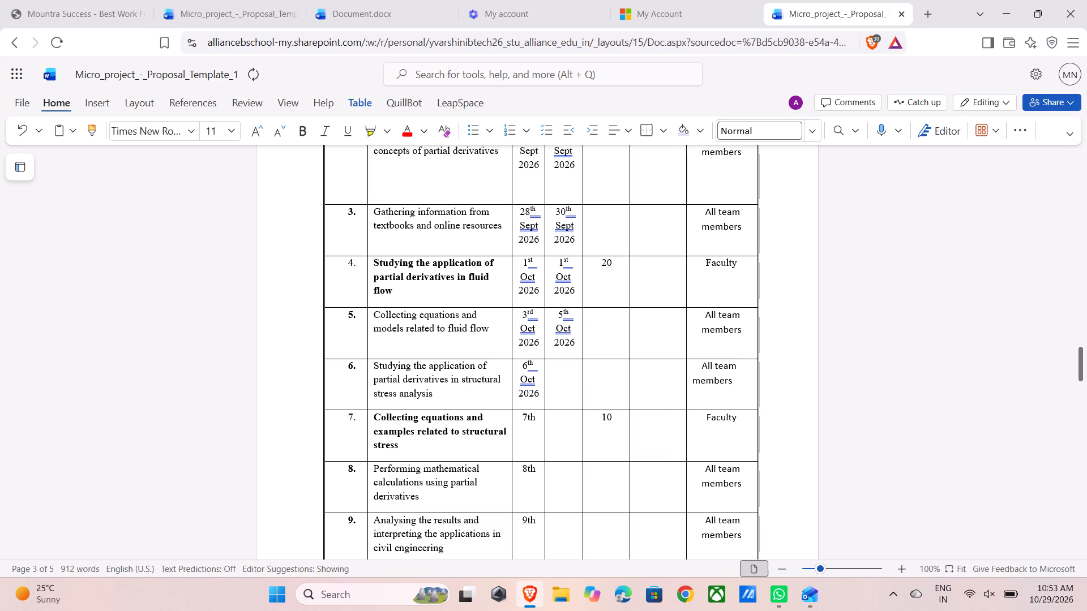
Enter "8th Oct 2026" as activity 6's End Date.
{"action": "left_click_drag", "start_coordinate": [549, 380], "coordinate": [557, 389]}
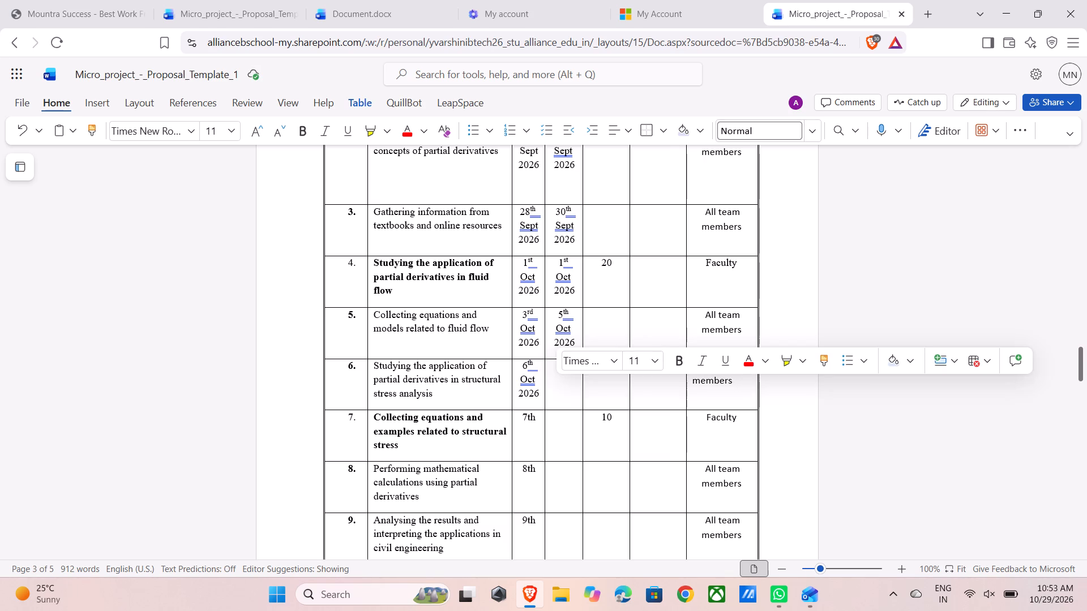
{"action": "left_click", "coordinate": [554, 376]}
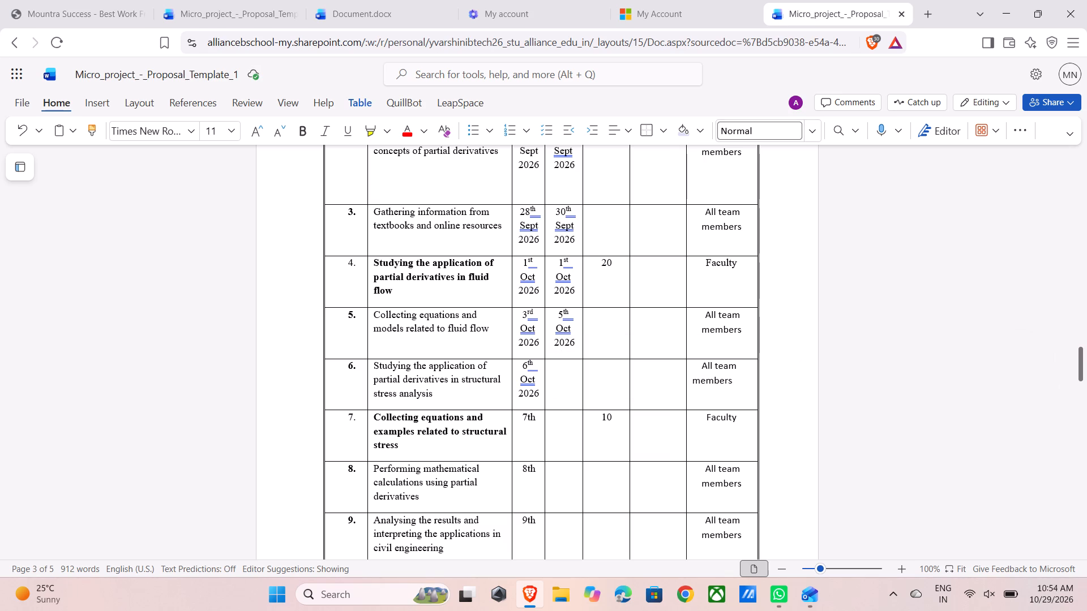
{"action": "type", "text": "8th"}
{"action": "key", "text": "space"}
{"action": "key", "text": "space"}
{"action": "type", "text": "Oct"}
{"action": "key", "text": "space"}
{"action": "key", "text": "space"}
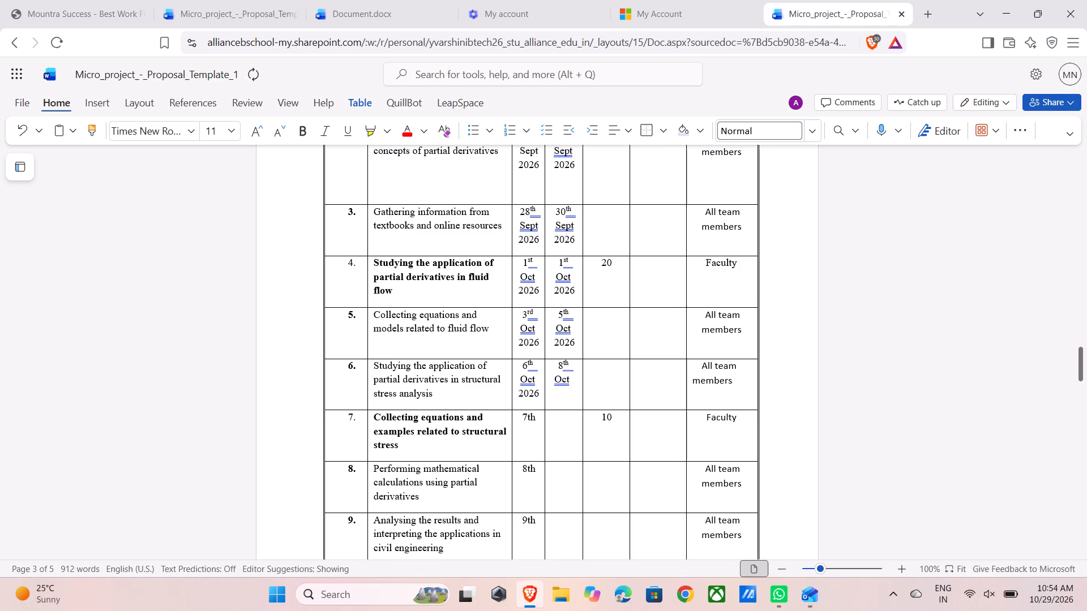
{"action": "type", "text": "2026"}
Review the remaining rows of the Tentative Action Plan table, from activity 7 through activity 27, and their date cells.
{"action": "scroll", "coordinate": [553, 426], "scroll_direction": "down", "scroll_amount": 4}
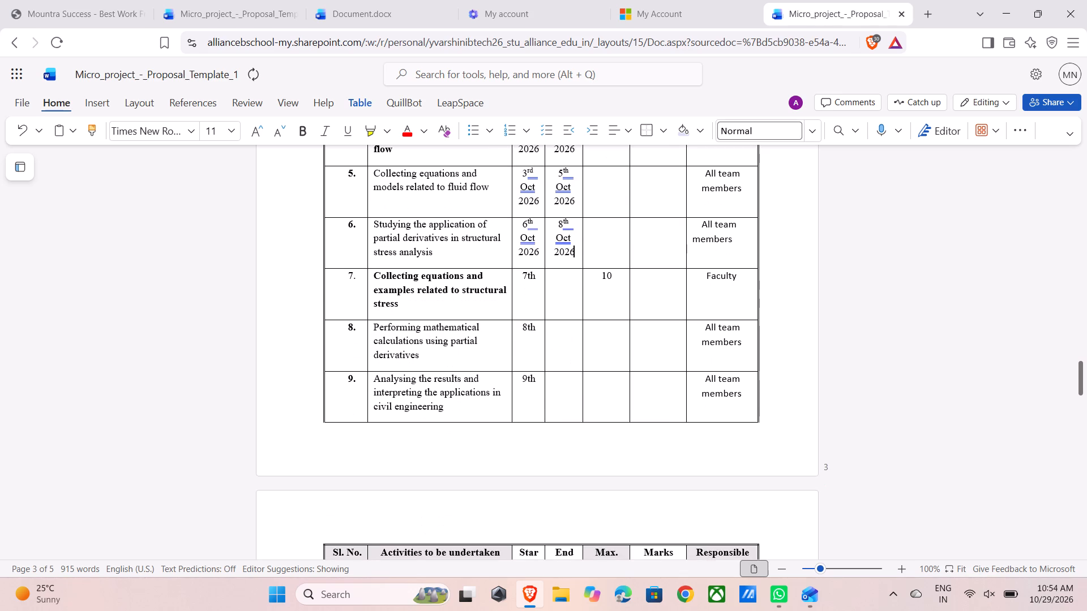
{"action": "scroll", "coordinate": [553, 426], "scroll_direction": "down", "scroll_amount": 5}
{"action": "scroll", "coordinate": [553, 426], "scroll_direction": "up", "scroll_amount": 3}
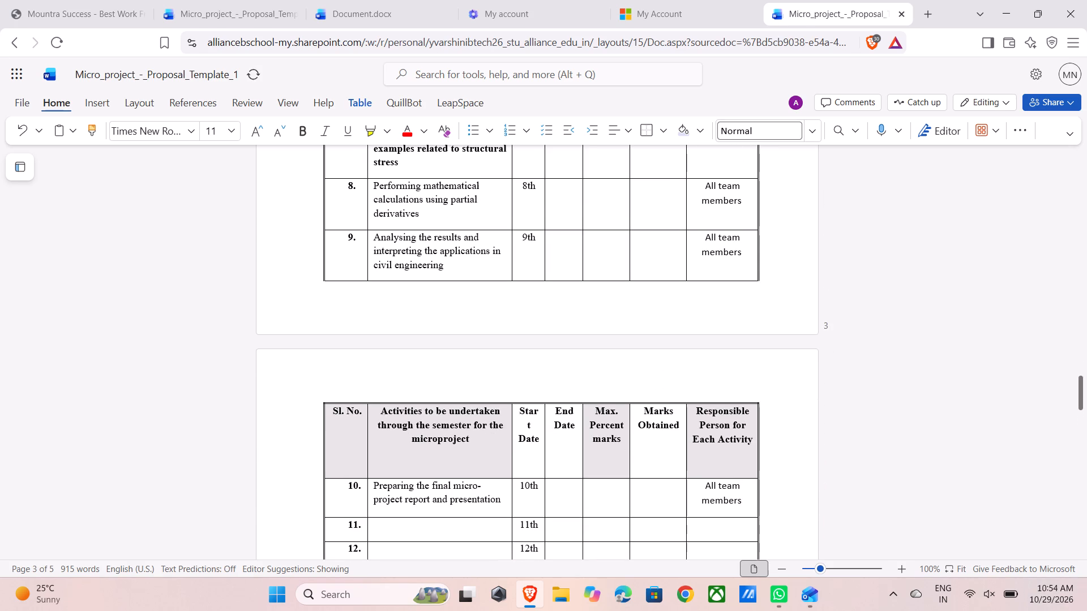
{"action": "scroll", "coordinate": [765, 344], "scroll_direction": "up", "scroll_amount": 3}
{"action": "scroll", "coordinate": [709, 354], "scroll_direction": "down", "scroll_amount": 4}
{"action": "scroll", "coordinate": [597, 362], "scroll_direction": "down", "scroll_amount": 2}
{"action": "scroll", "coordinate": [592, 356], "scroll_direction": "up", "scroll_amount": 6}
{"action": "scroll", "coordinate": [592, 355], "scroll_direction": "down", "scroll_amount": 8}
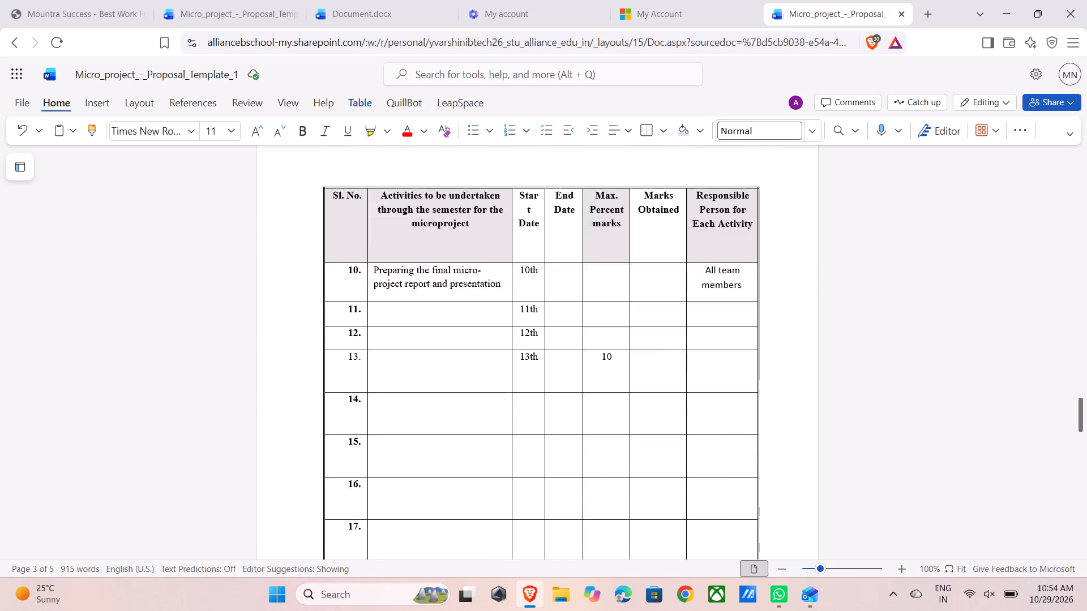
{"action": "scroll", "coordinate": [611, 343], "scroll_direction": "down", "scroll_amount": 4}
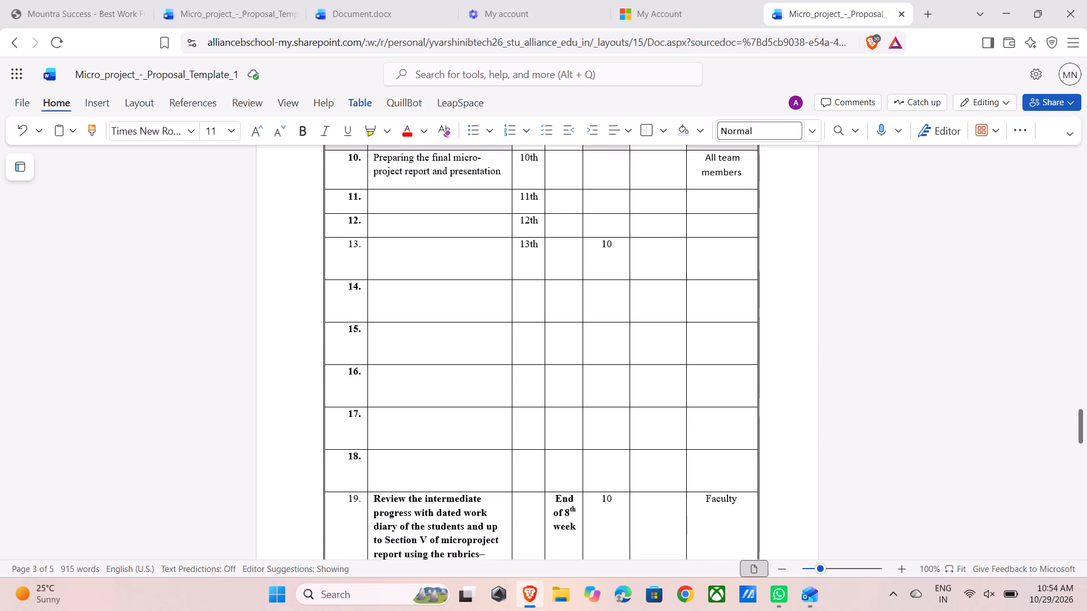
{"action": "scroll", "coordinate": [615, 338], "scroll_direction": "down", "scroll_amount": 3}
{"action": "scroll", "coordinate": [580, 448], "scroll_direction": "down", "scroll_amount": 5}
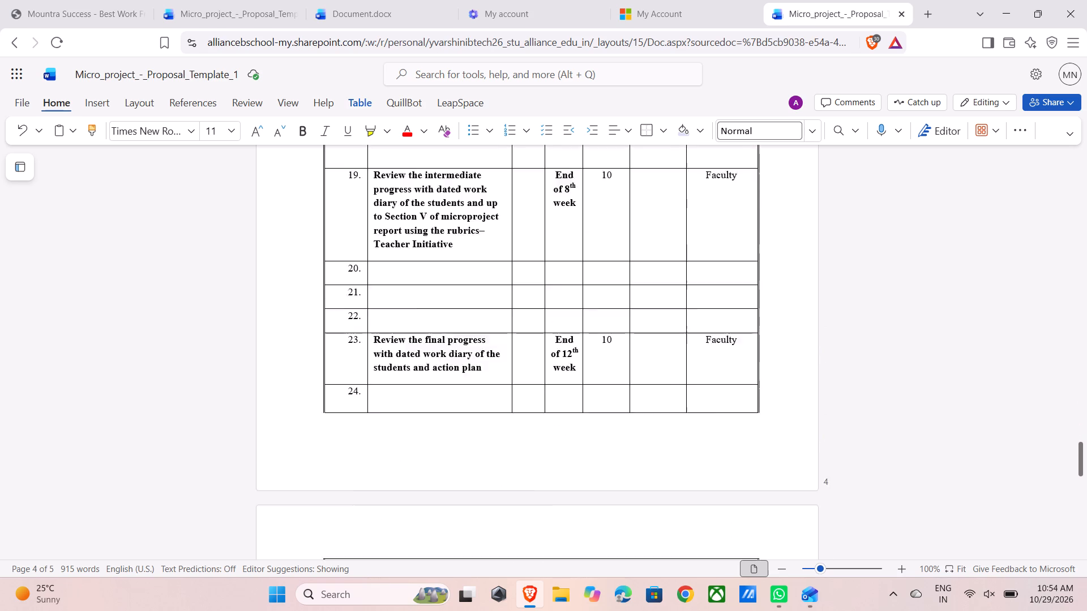
{"action": "scroll", "coordinate": [598, 419], "scroll_direction": "down", "scroll_amount": 4}
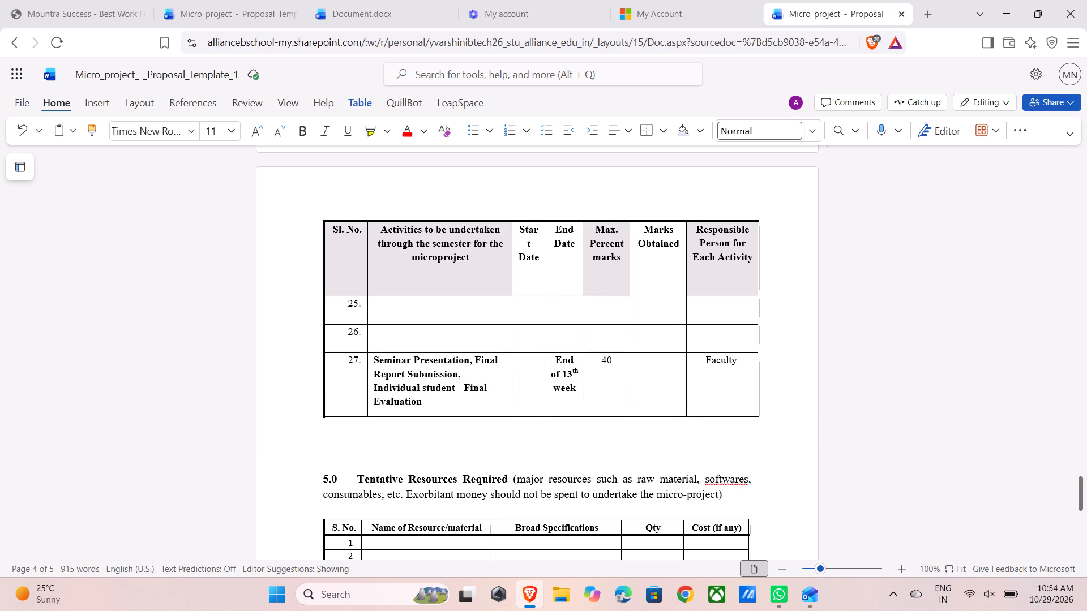
Replace activity 7's Start Date with "10th Oct 2026".
{"action": "scroll", "coordinate": [630, 352], "scroll_direction": "down", "scroll_amount": 3}
{"action": "scroll", "coordinate": [630, 352], "scroll_direction": "up", "scroll_amount": 2}
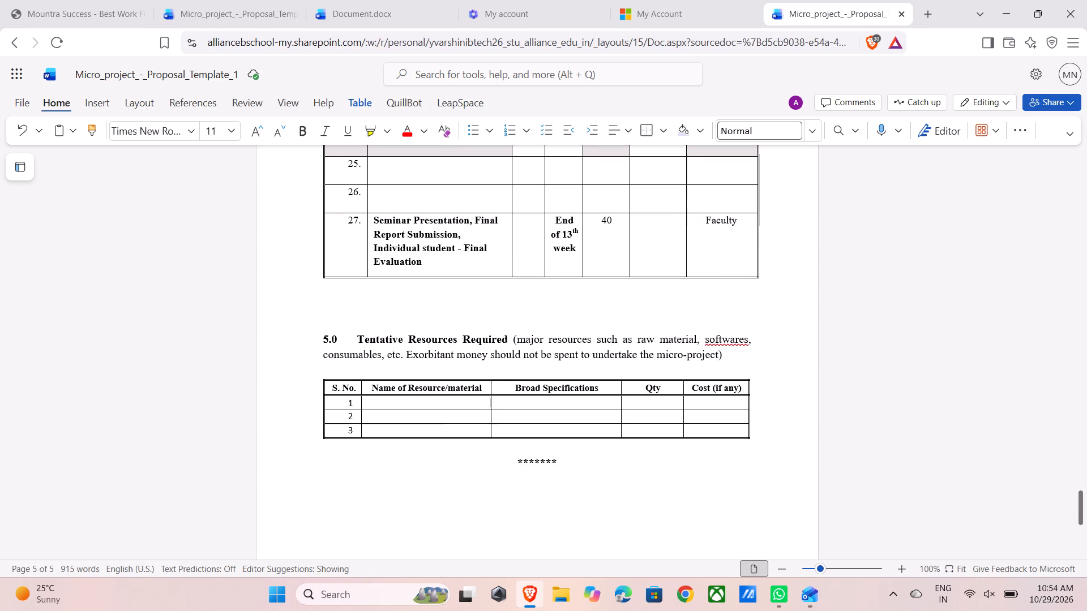
{"action": "scroll", "coordinate": [630, 352], "scroll_direction": "up", "scroll_amount": 6}
{"action": "scroll", "coordinate": [638, 325], "scroll_direction": "up", "scroll_amount": 15}
{"action": "scroll", "coordinate": [638, 325], "scroll_direction": "up", "scroll_amount": 6}
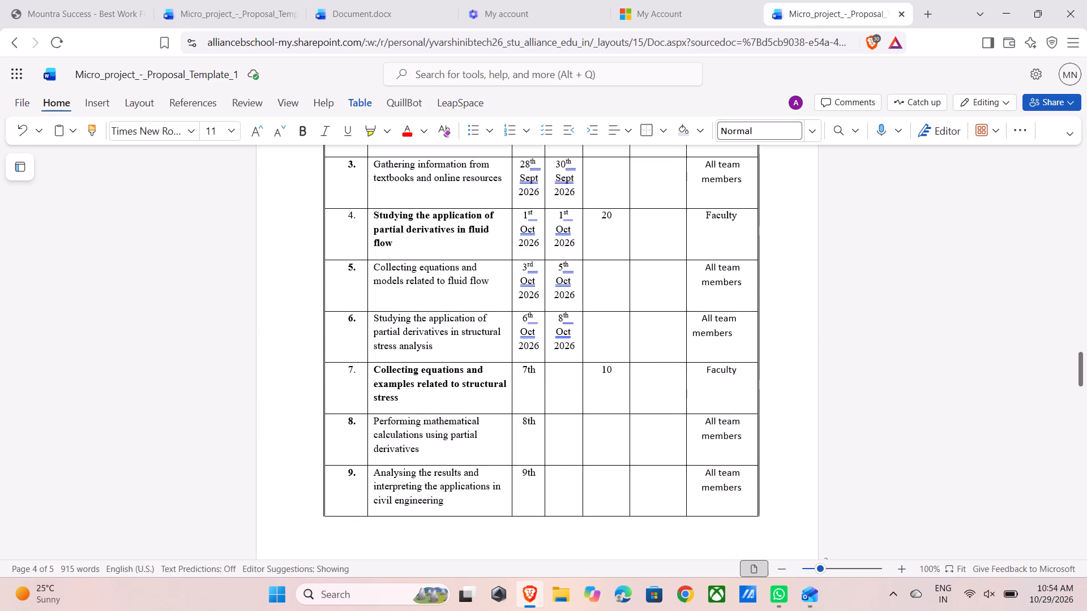
{"action": "scroll", "coordinate": [637, 325], "scroll_direction": "up", "scroll_amount": 2}
{"action": "left_click", "coordinate": [539, 468]}
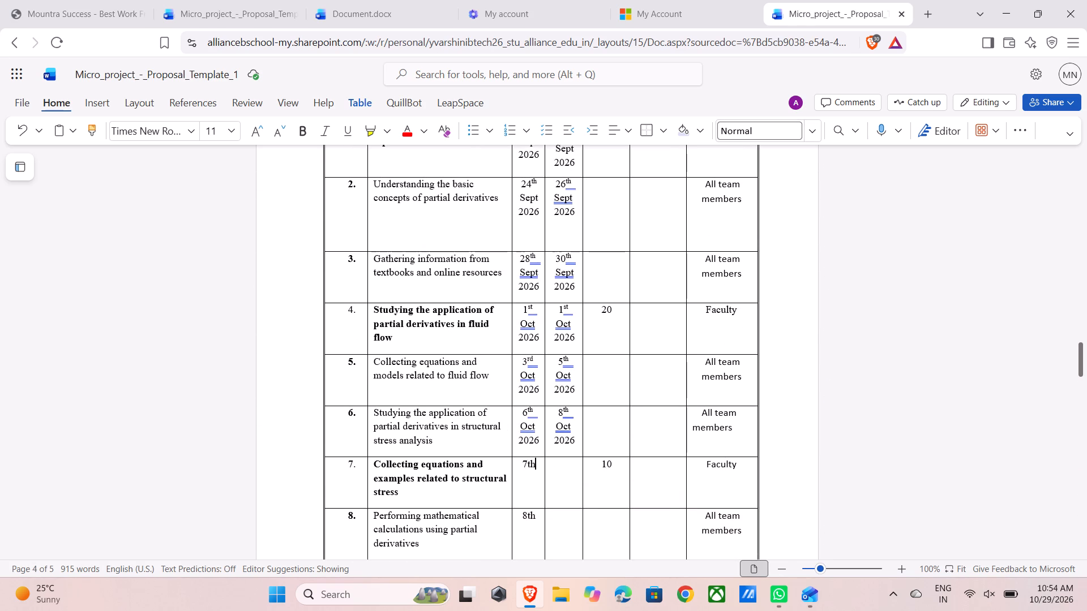
{"action": "key", "text": "BackSpace"}
{"action": "key", "text": "BackSpace"}
{"action": "key", "text": "BackSpace"}
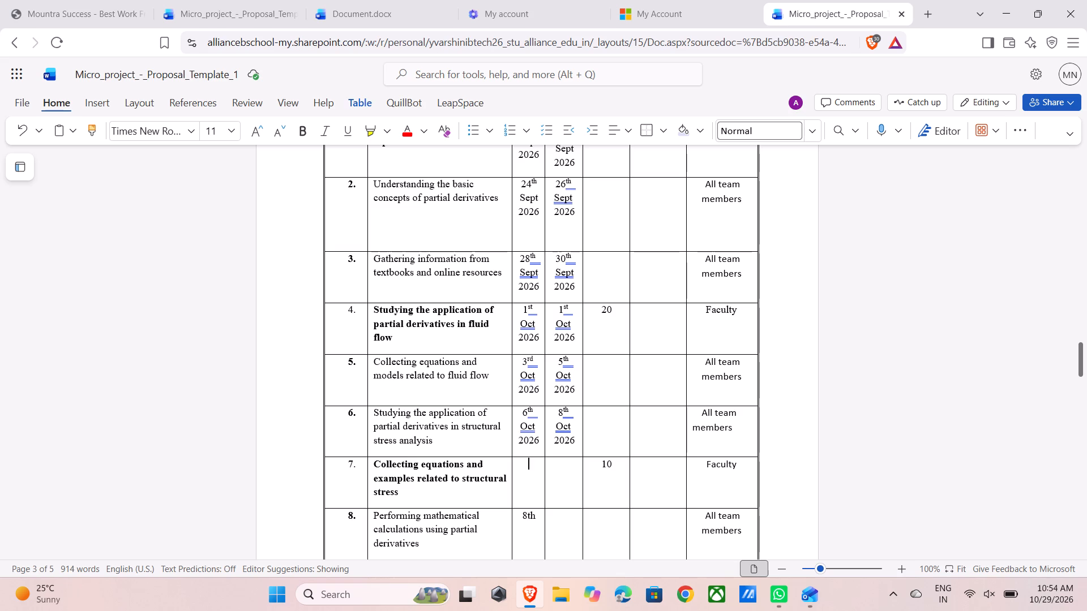
{"action": "type", "text": "10th"}
{"action": "key", "text": "space"}
{"action": "key", "text": "space"}
{"action": "key", "text": "shift+p"}
{"action": "key", "text": "shift+BackSpace"}
{"action": "type", "text": "Oct"}
{"action": "key", "text": "space"}
{"action": "key", "text": "space"}
{"action": "type", "text": "2026"}
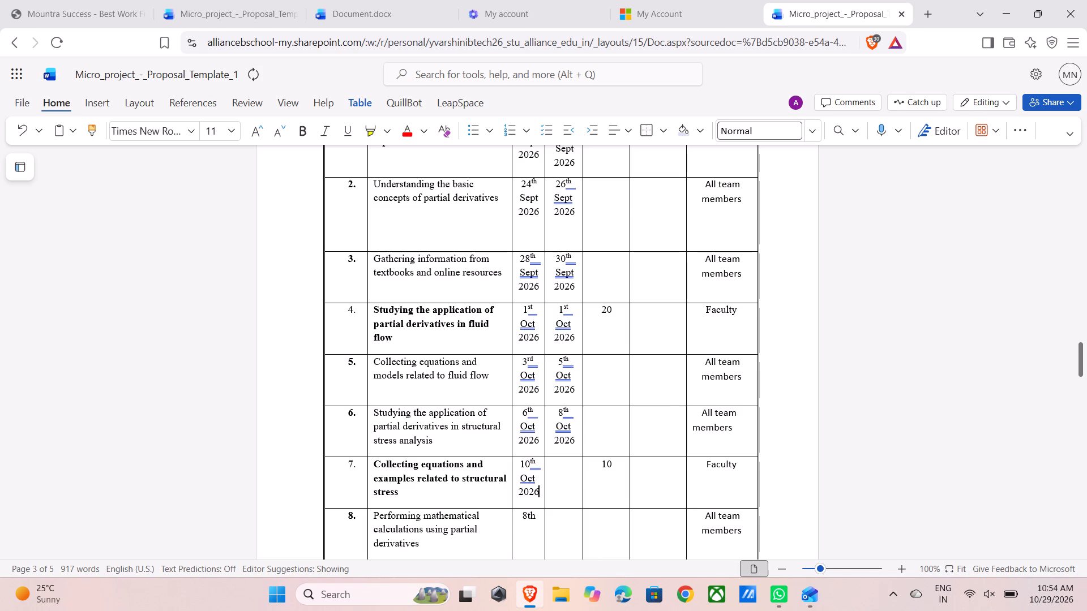
Apply the grammar spacing suggestion to activity 6's End Date and re-enter "Oct" between "8th" and "2026" in regular, non-superscript text.
{"action": "left_click", "coordinate": [550, 474]}
{"action": "left_click", "coordinate": [566, 429]}
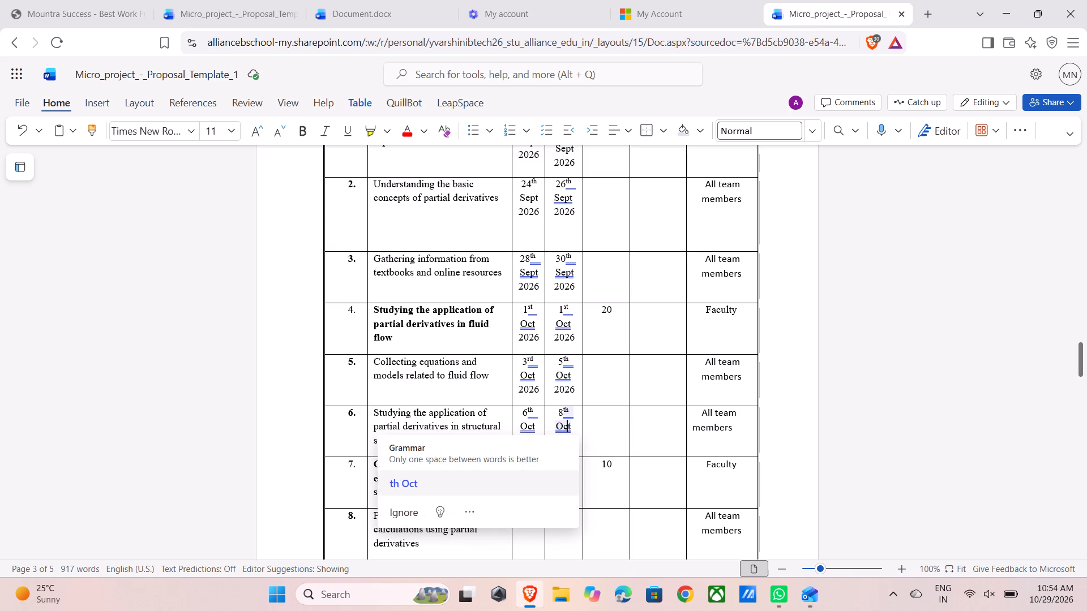
{"action": "left_click", "coordinate": [419, 477]}
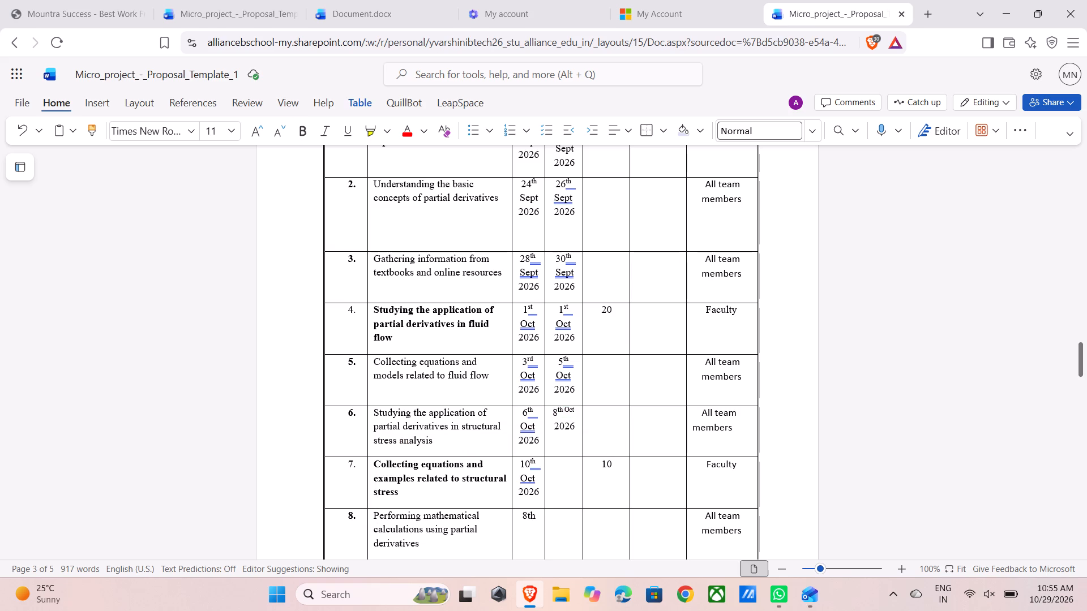
{"action": "key", "text": "BackSpace"}
{"action": "key", "text": "BackSpace"}
{"action": "key", "text": "BackSpace"}
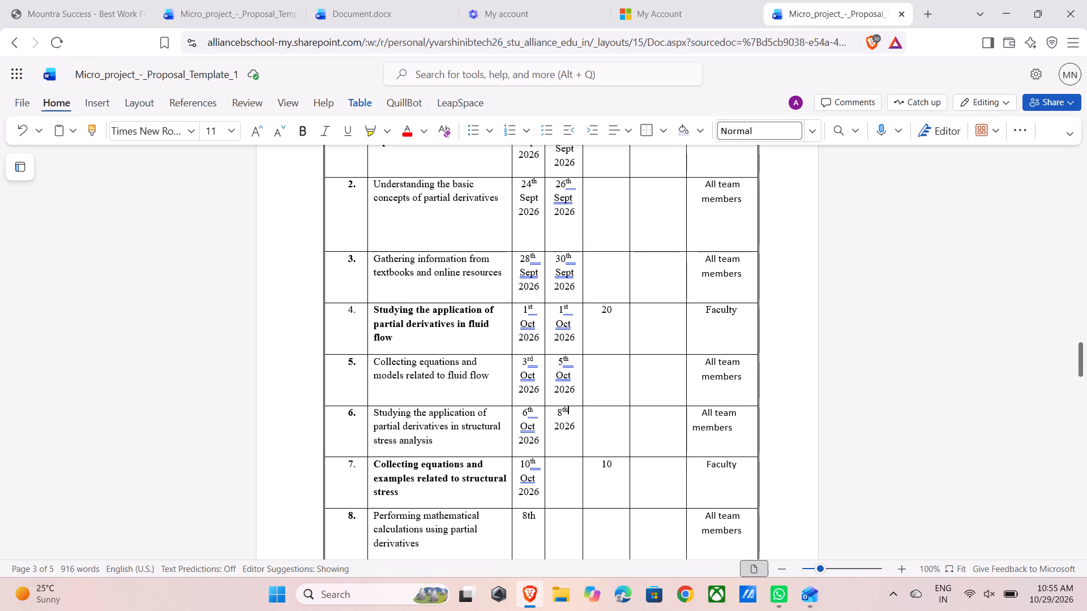
{"action": "key", "text": "Return"}
{"action": "type", "text": "Oct"}
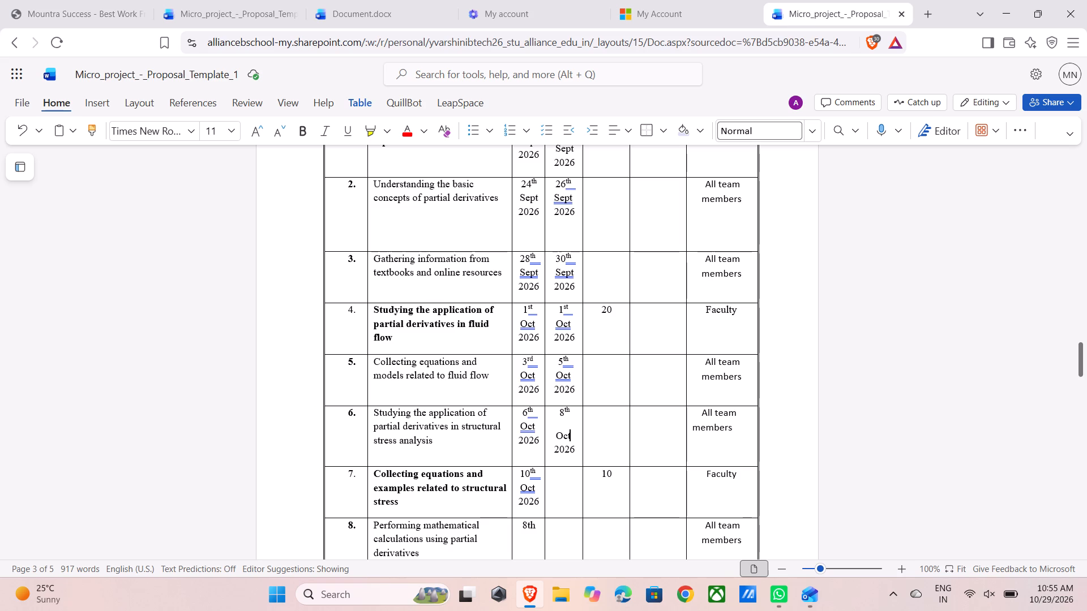
{"action": "left_click", "coordinate": [555, 435]}
{"action": "key", "text": "BackSpace"}
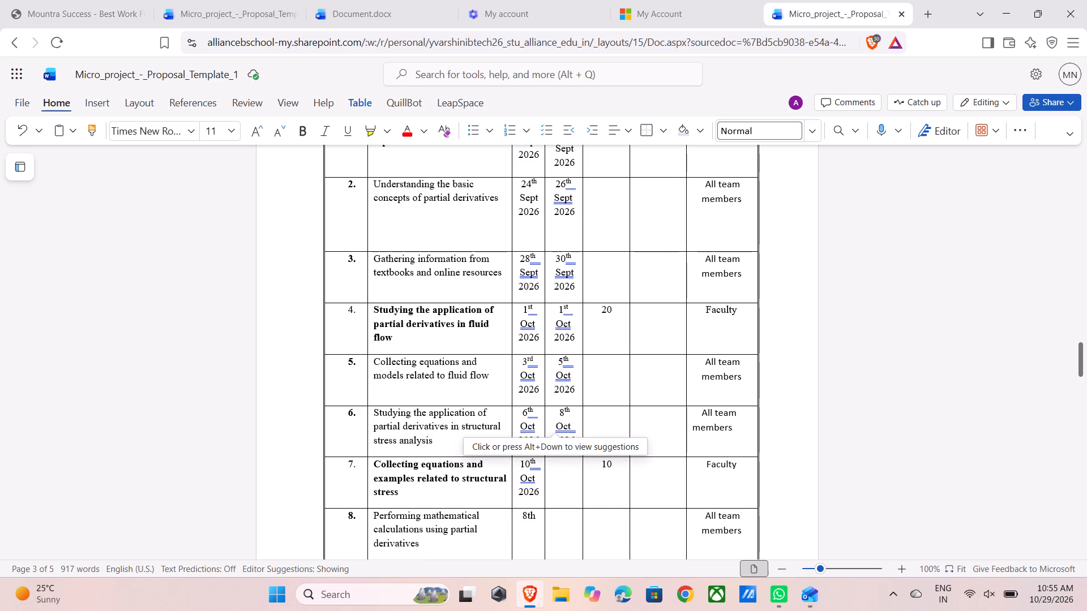
Enter "10th Oct 2026" in non-bold text as activity 7's End Date.
{"action": "left_click", "coordinate": [557, 471]}
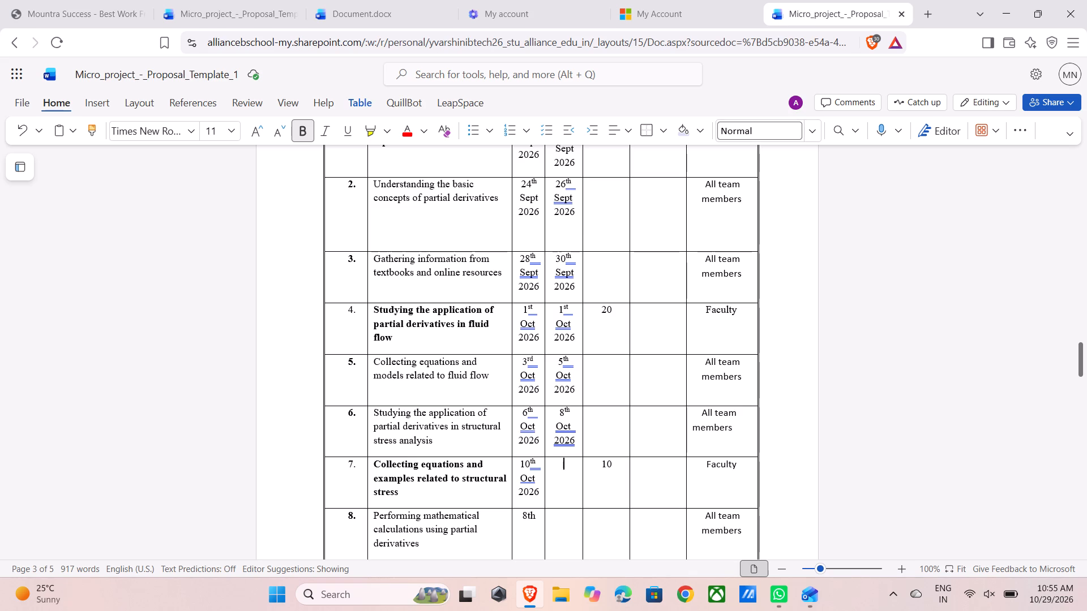
{"action": "type", "text": "10"}
{"action": "key", "text": "BackSpace"}
{"action": "key", "text": "BackSpace"}
{"action": "left_click", "coordinate": [300, 129]}
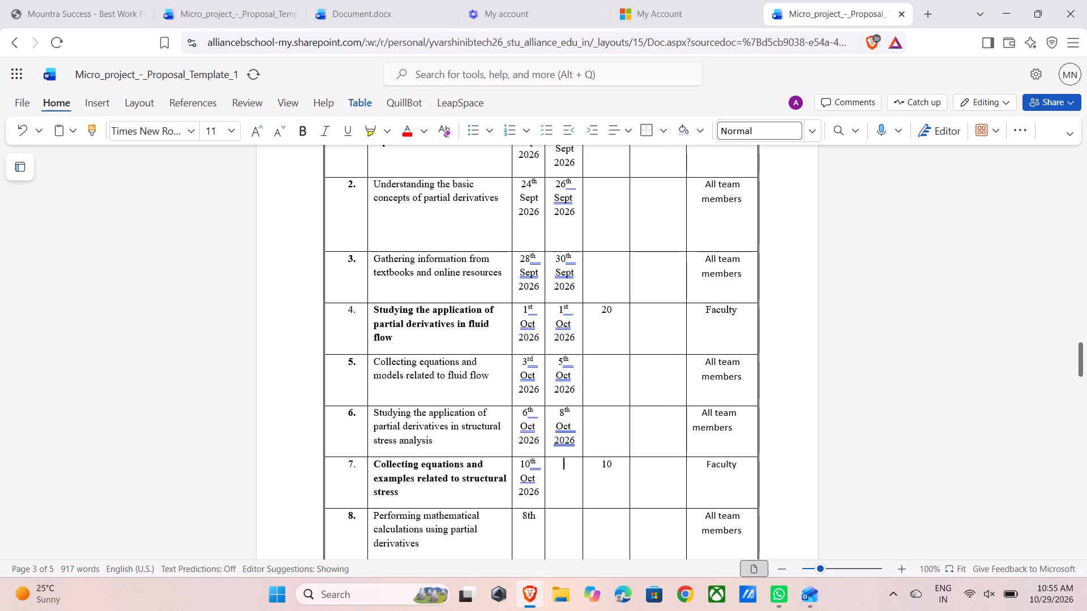
{"action": "left_click", "coordinate": [564, 463]}
{"action": "type", "text": "10th"}
{"action": "key", "text": "space"}
{"action": "key", "text": "space"}
{"action": "type", "text": "Ov"}
{"action": "key", "text": "BackSpace"}
{"action": "type", "text": "ct 2026"}
Replace activity 8's Start Date with "15th Oct 2026".
{"action": "left_click", "coordinate": [540, 517]}
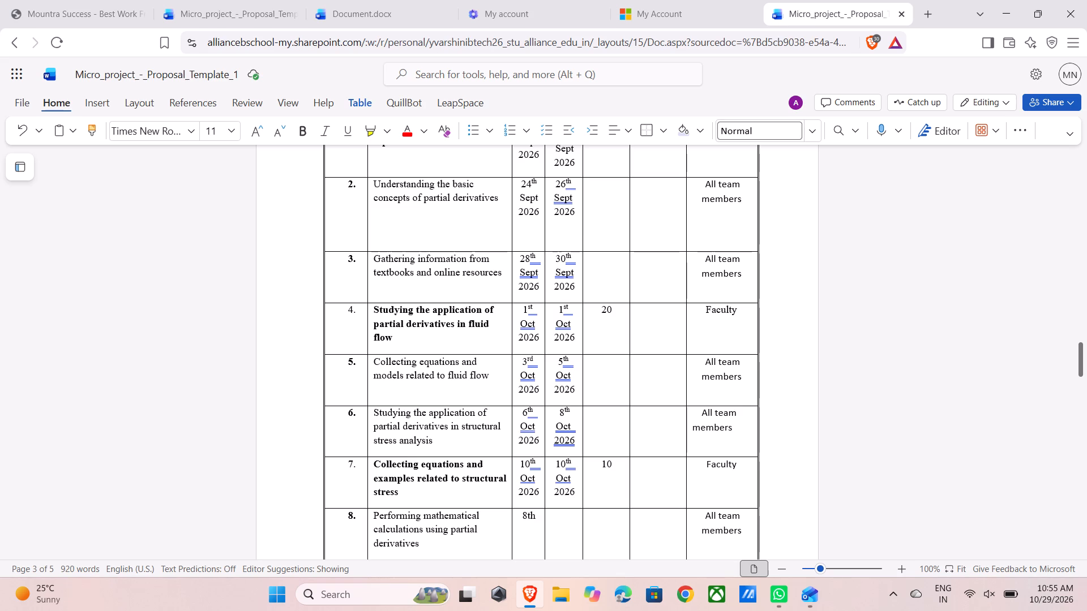
{"action": "key", "text": "BackSpace"}
{"action": "key", "text": "BackSpace"}
{"action": "key", "text": "BackSpace"}
{"action": "type", "text": "15th"}
{"action": "key", "text": "space"}
{"action": "key", "text": "space"}
{"action": "type", "text": "Oct"}
{"action": "key", "text": "space"}
{"action": "key", "text": "space"}
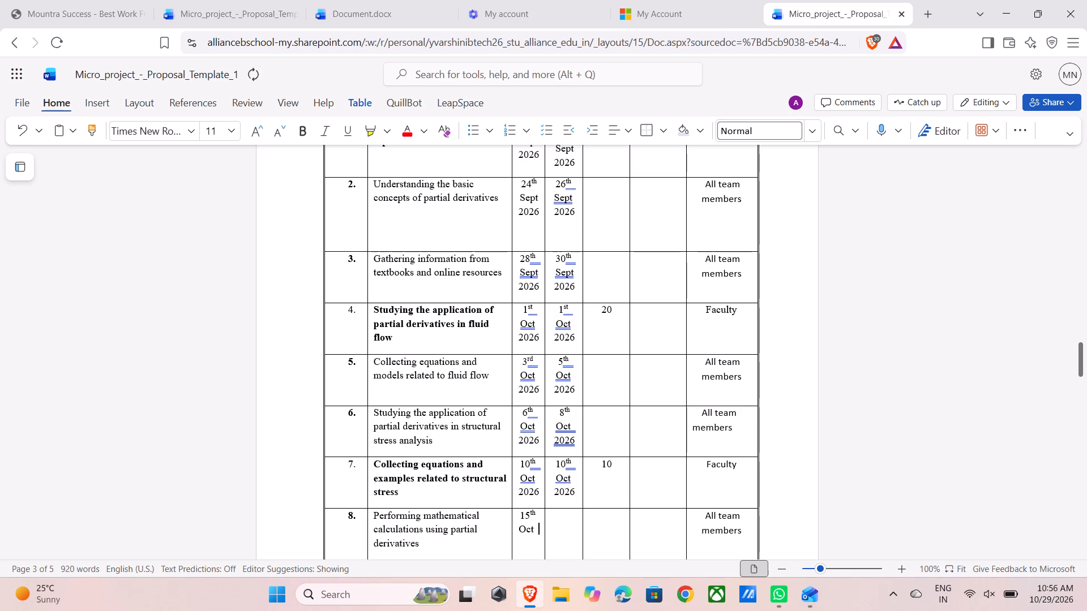
{"action": "type", "text": "2026"}
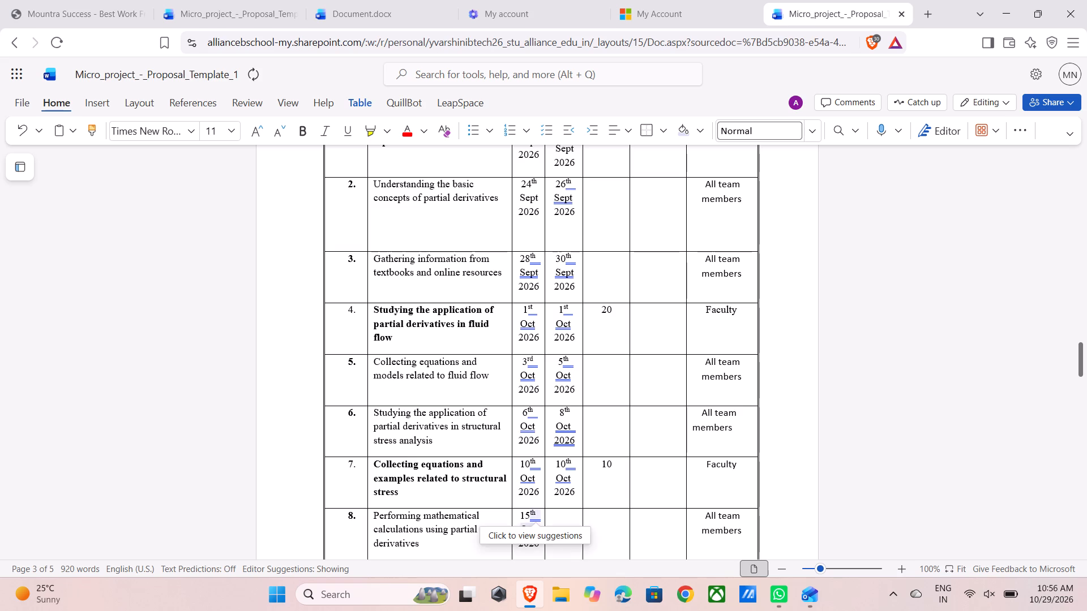
Start on activity 8's empty End Date cell, checking the rows that follow it in the action plan table.
{"action": "left_click", "coordinate": [551, 526]}
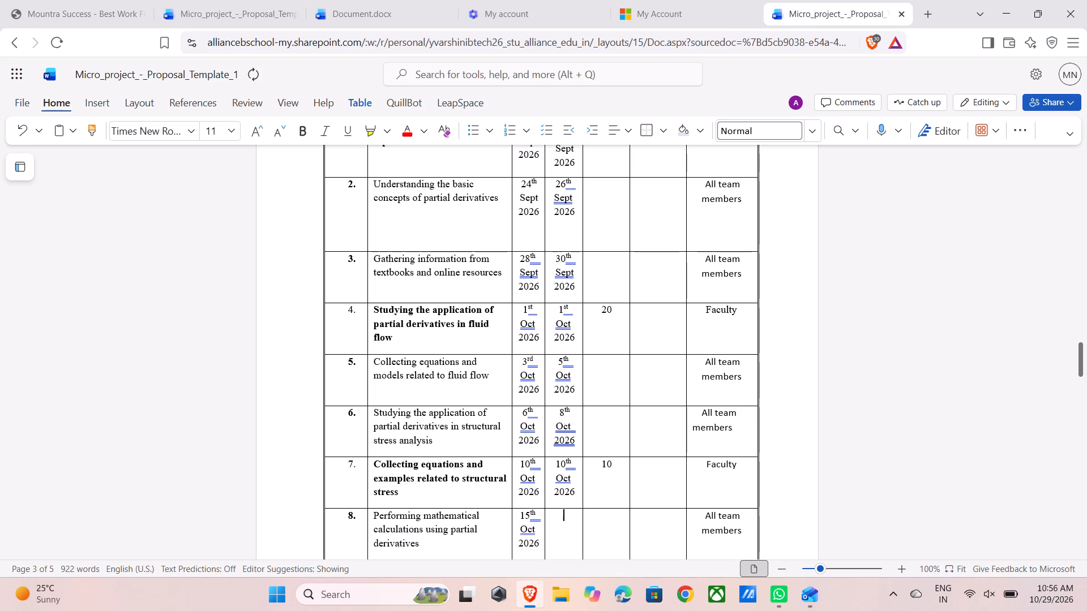
{"action": "scroll", "coordinate": [551, 526], "scroll_direction": "down", "scroll_amount": 2}
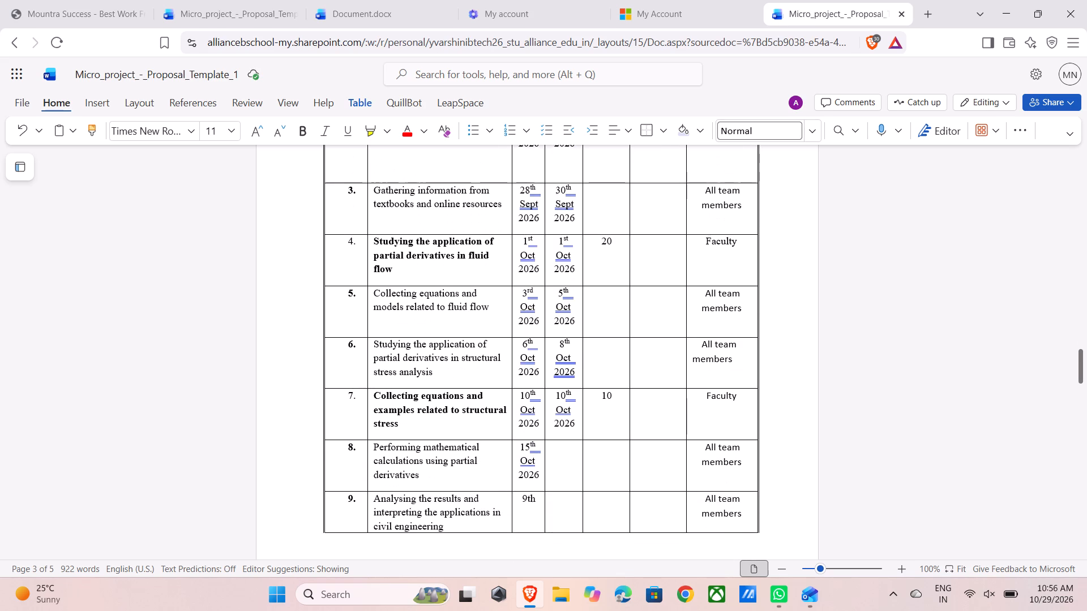
{"action": "scroll", "coordinate": [557, 518], "scroll_direction": "down", "scroll_amount": 2}
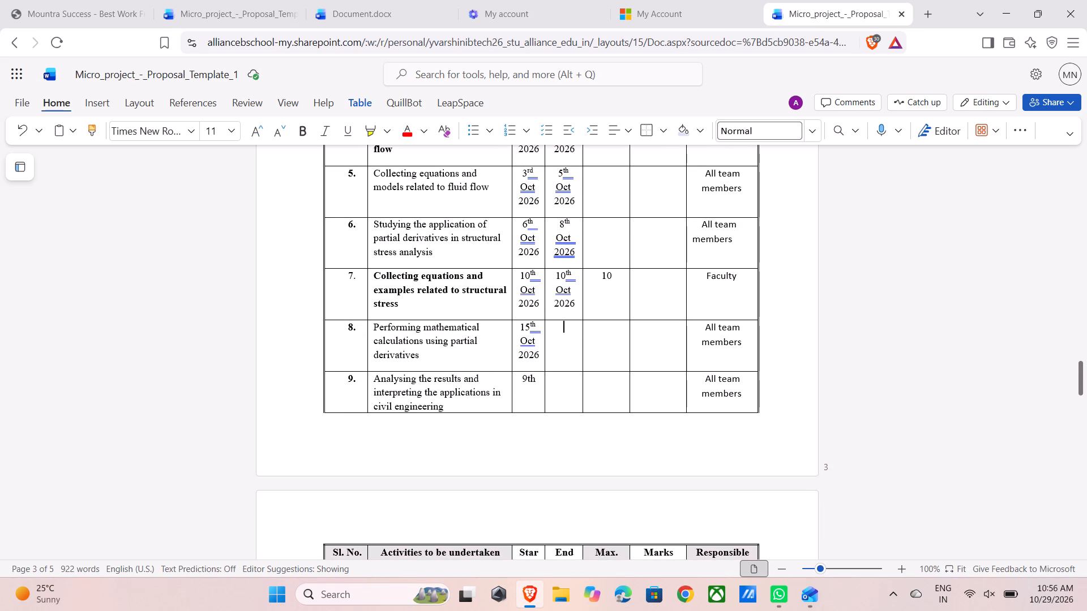
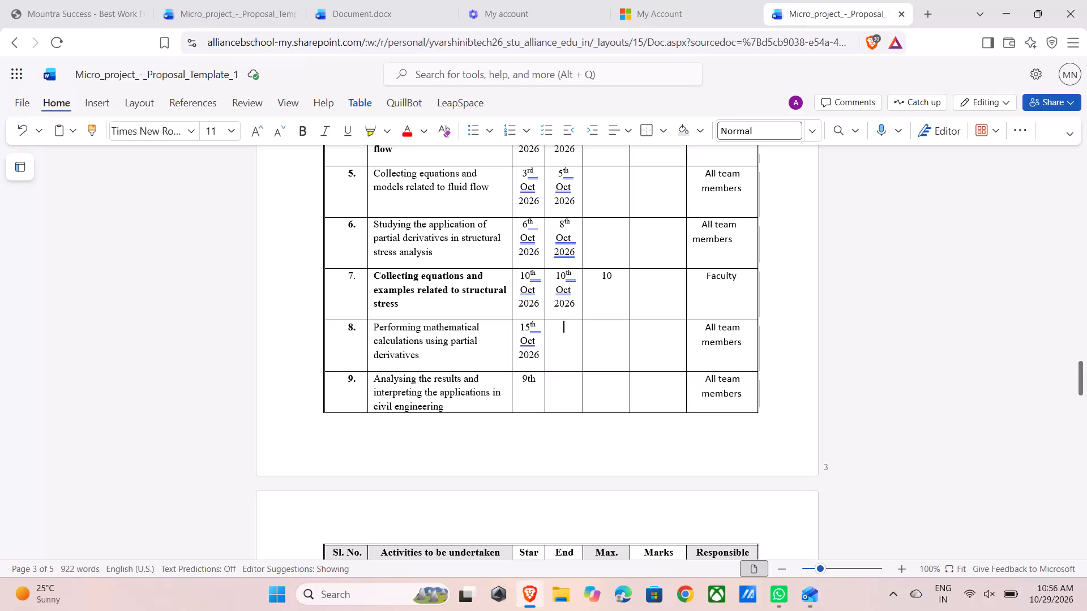
Enter "20th Oct 2026" as activity 8's End Date.
{"action": "type", "text": "20"}
{"action": "type", "text": "th"}
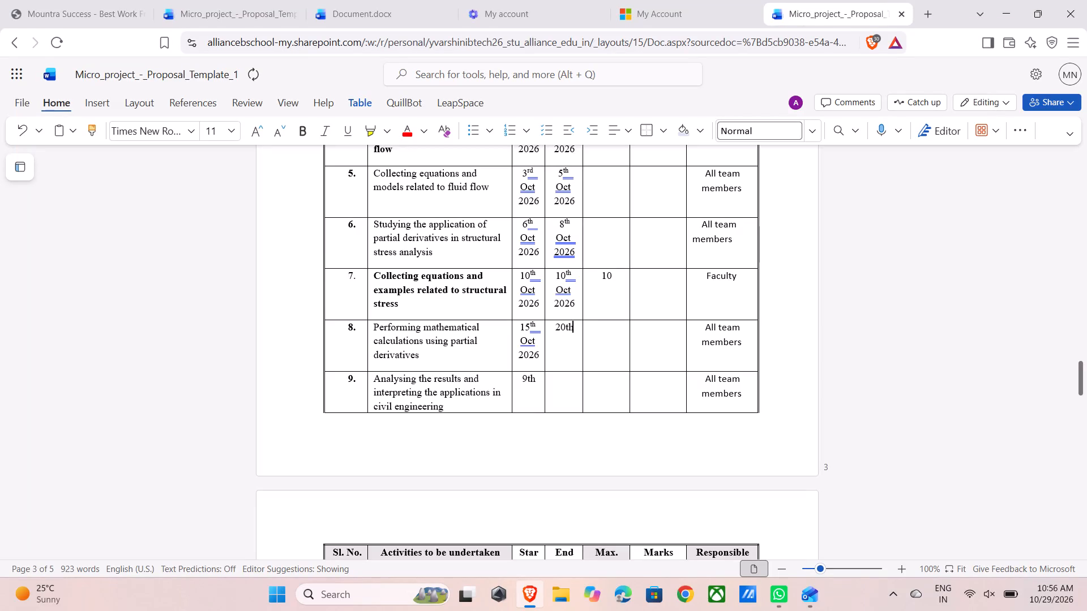
{"action": "key", "text": "space"}
{"action": "key", "text": "space"}
{"action": "type", "text": "Oct"}
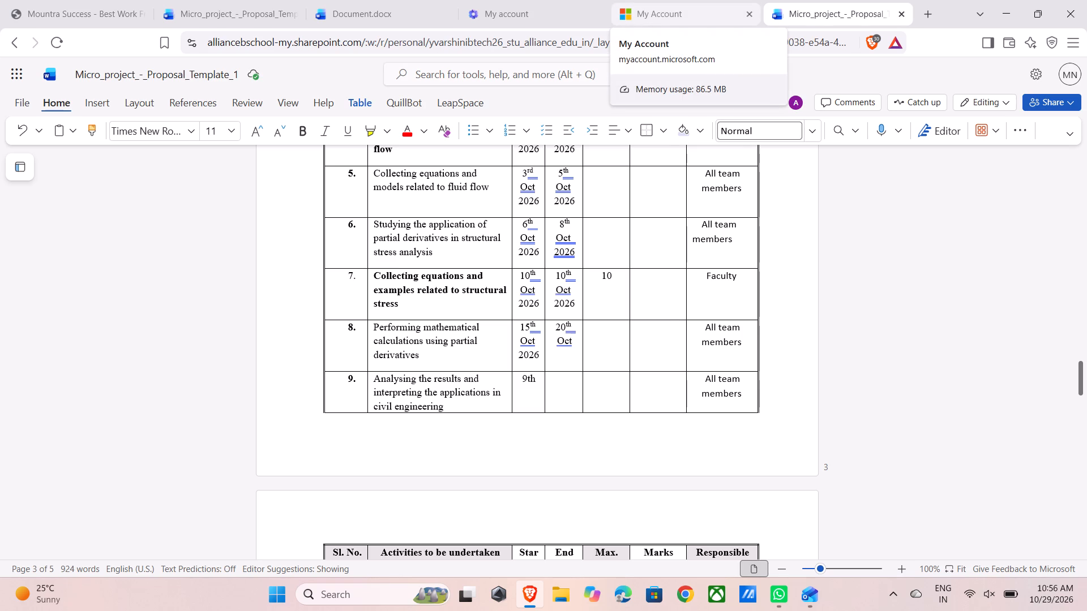
{"action": "key", "text": "space"}
{"action": "key", "text": "space"}
{"action": "type", "text": "2026"}
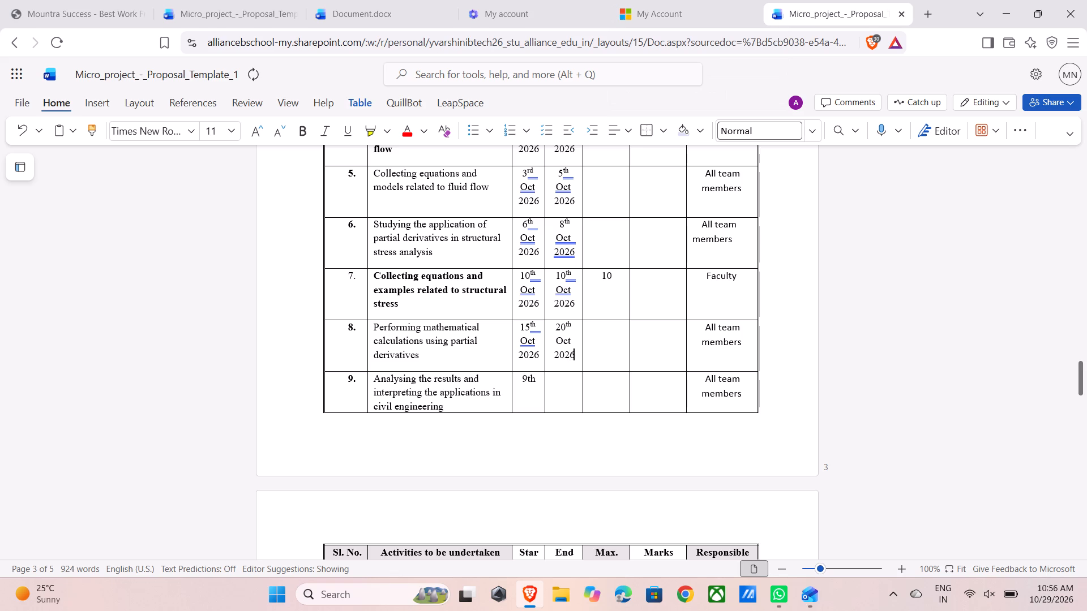
Replace activity 9's Start Date with "21st Oct 2026".
{"action": "left_click", "coordinate": [540, 379]}
{"action": "key", "text": "BackSpace"}
{"action": "key", "text": "BackSpace"}
{"action": "key", "text": "BackSpace"}
{"action": "type", "text": "21st"}
{"action": "key", "text": "space"}
{"action": "key", "text": "space"}
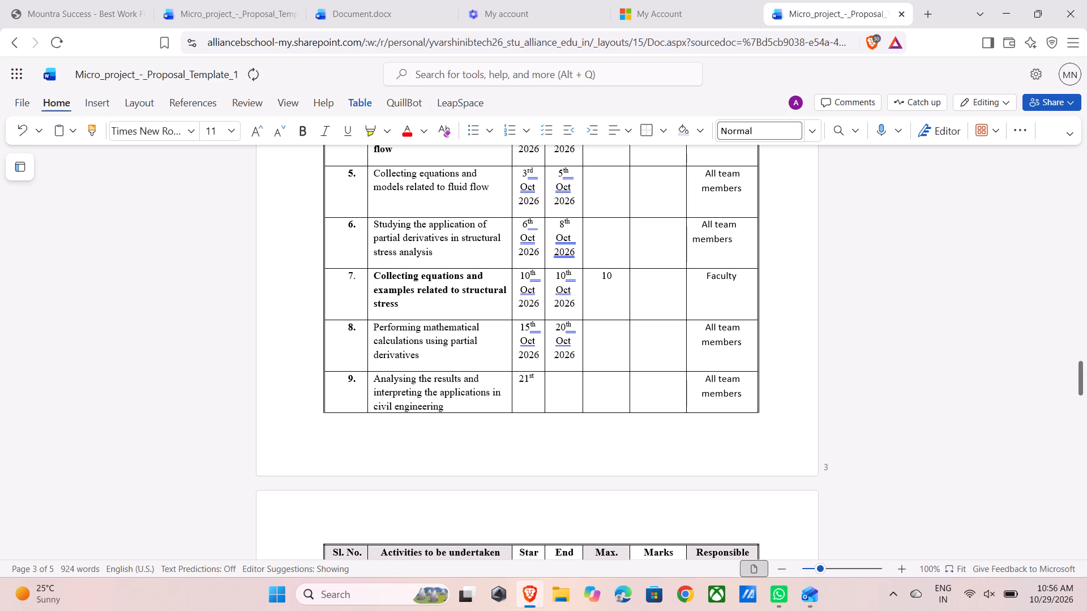
{"action": "type", "text": "Oct 2025"}
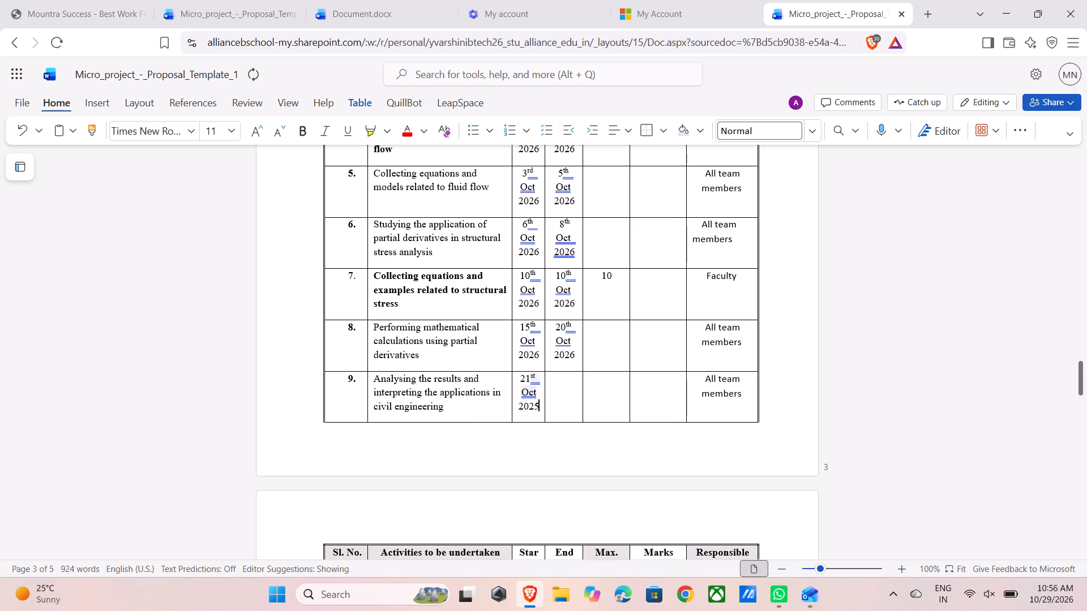
{"action": "key", "text": "BackSpace"}
{"action": "key", "text": "6"}
Enter "25th Oct 2026" as activity 9's End Date.
{"action": "left_click", "coordinate": [551, 380]}
{"action": "type", "text": "26"}
{"action": "key", "text": "BackSpace"}
{"action": "type", "text": "5th OC"}
{"action": "key", "text": "BackSpace"}
{"action": "type", "text": "ct 2026"}
{"action": "scroll", "coordinate": [558, 414], "scroll_direction": "down", "scroll_amount": 3}
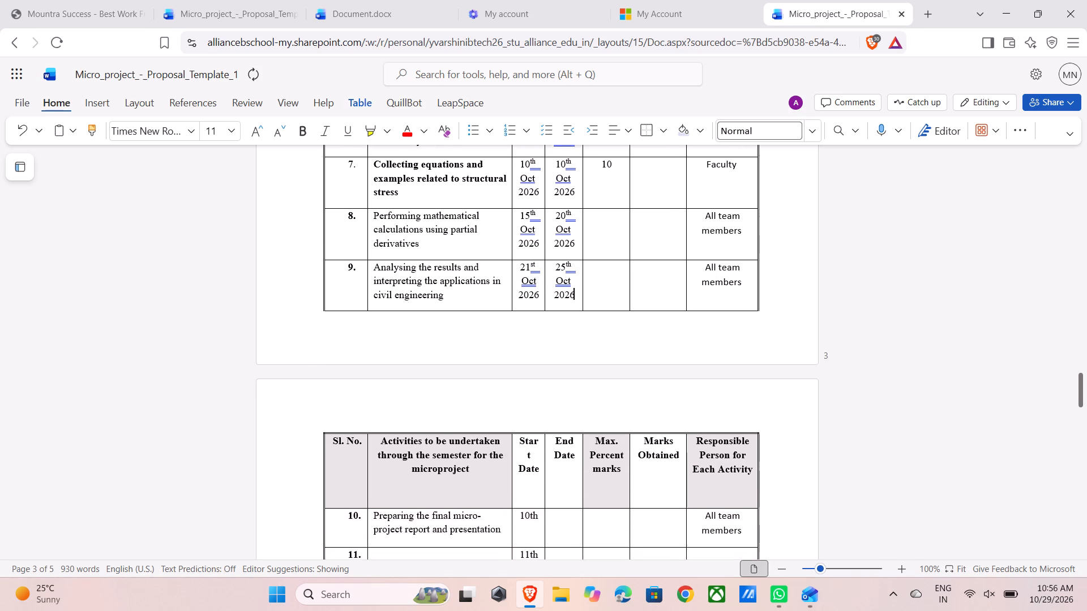
{"action": "scroll", "coordinate": [558, 414], "scroll_direction": "down", "scroll_amount": 3}
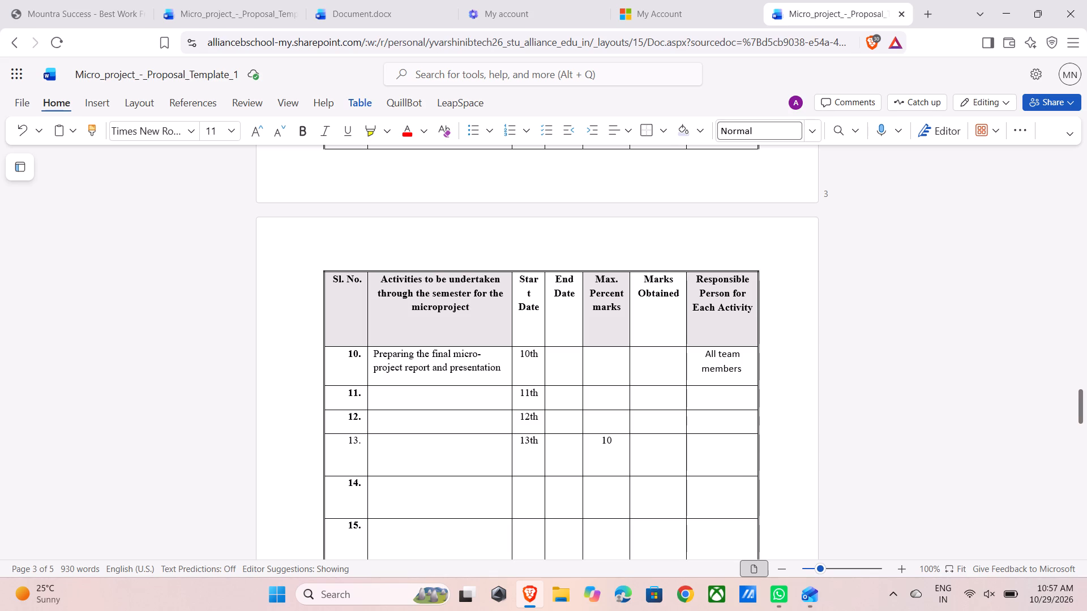
{"action": "key", "text": "BackSpace"}
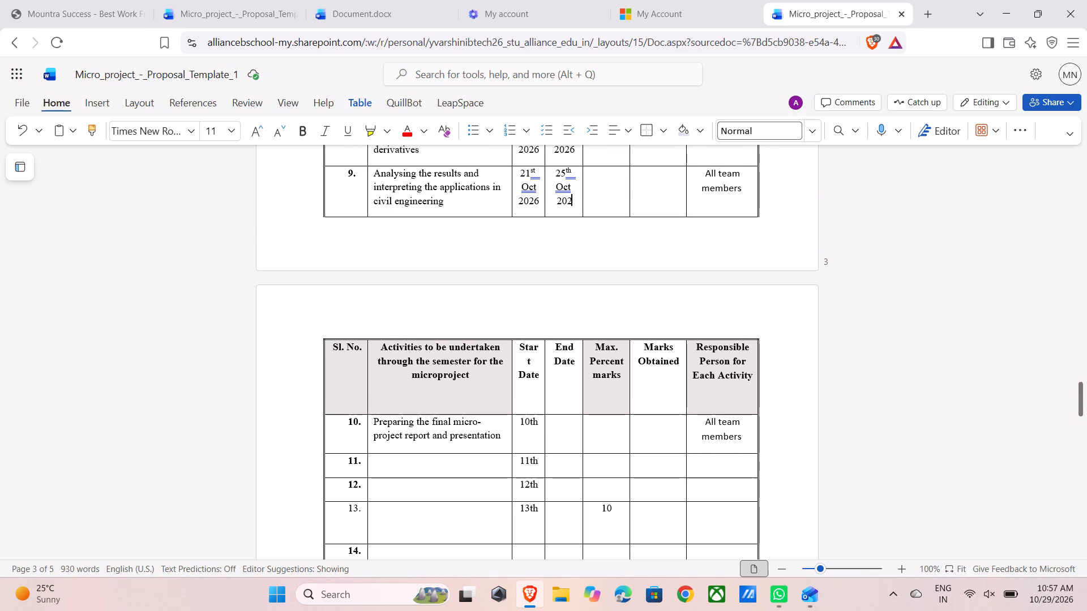
{"action": "key", "text": "6"}
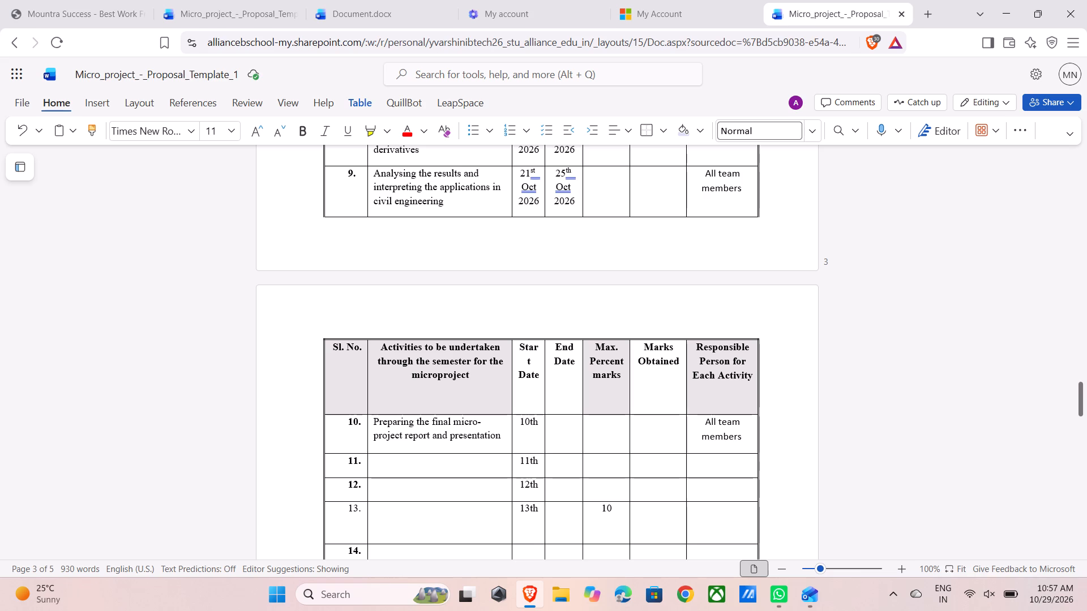
Replace activity 10's Start Date with "26th Oct 2026".
{"action": "left_click", "coordinate": [542, 423]}
{"action": "key", "text": "BackSpace"}
{"action": "key", "text": "BackSpace"}
{"action": "key", "text": "BackSpace"}
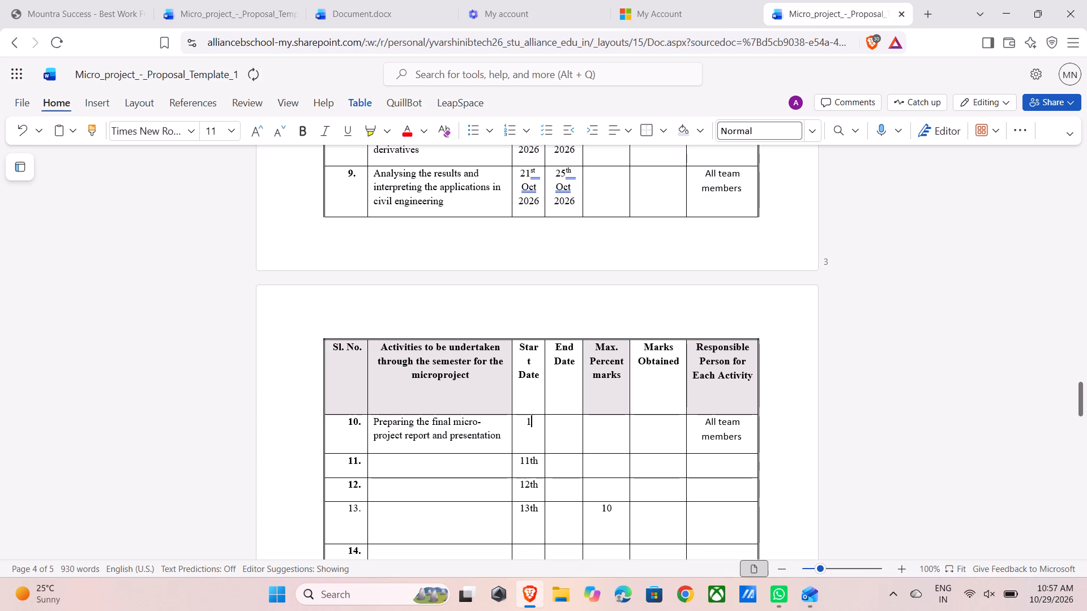
{"action": "key", "text": "BackSpace"}
{"action": "type", "text": "26th"}
{"action": "key", "text": "space"}
{"action": "key", "text": "space"}
{"action": "type", "text": "Oct 2026"}
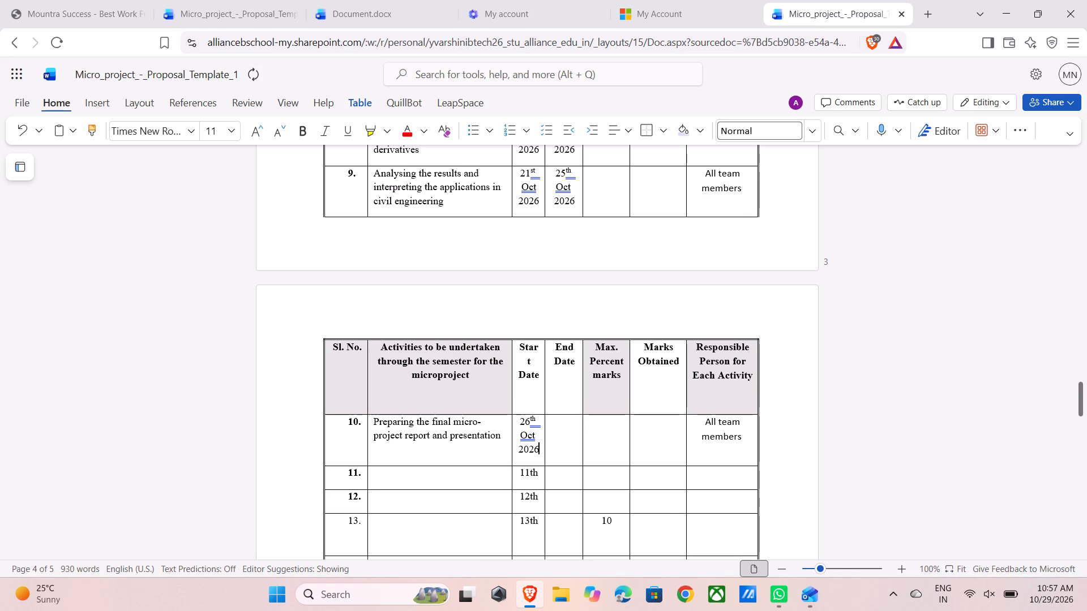
Enter "28th Oct 2026" as activity 10's End Date.
{"action": "left_click", "coordinate": [559, 428]}
{"action": "type", "text": "28"}
{"action": "type", "text": "th Oct 2026"}
Check the action plan's dates and marks in the rows before and after activity 10.
{"action": "scroll", "coordinate": [559, 428], "scroll_direction": "down", "scroll_amount": 2}
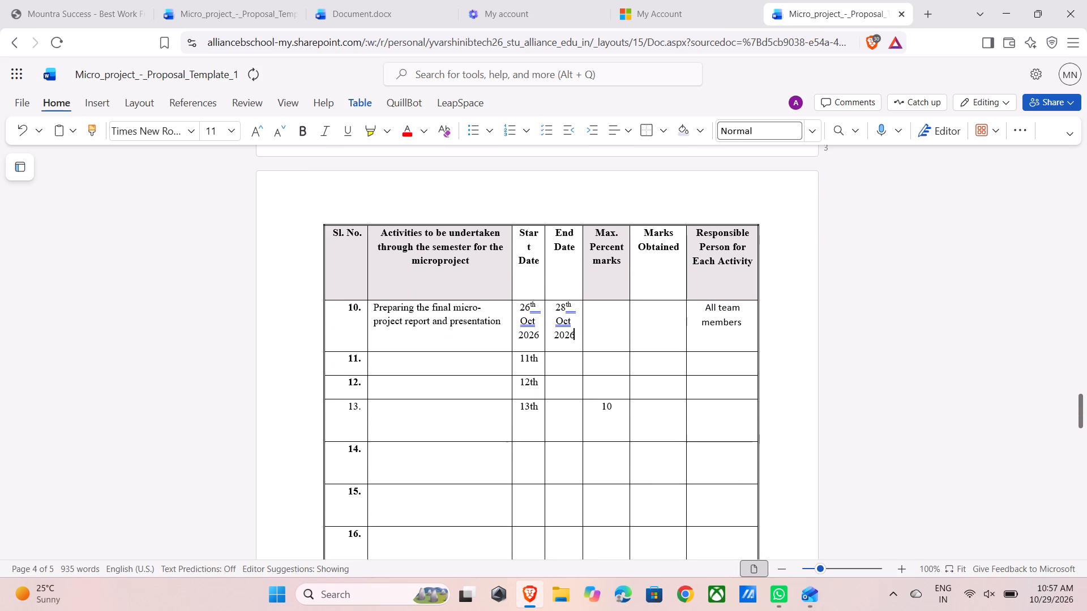
{"action": "scroll", "coordinate": [559, 428], "scroll_direction": "down", "scroll_amount": 1}
{"action": "scroll", "coordinate": [559, 428], "scroll_direction": "up", "scroll_amount": 1}
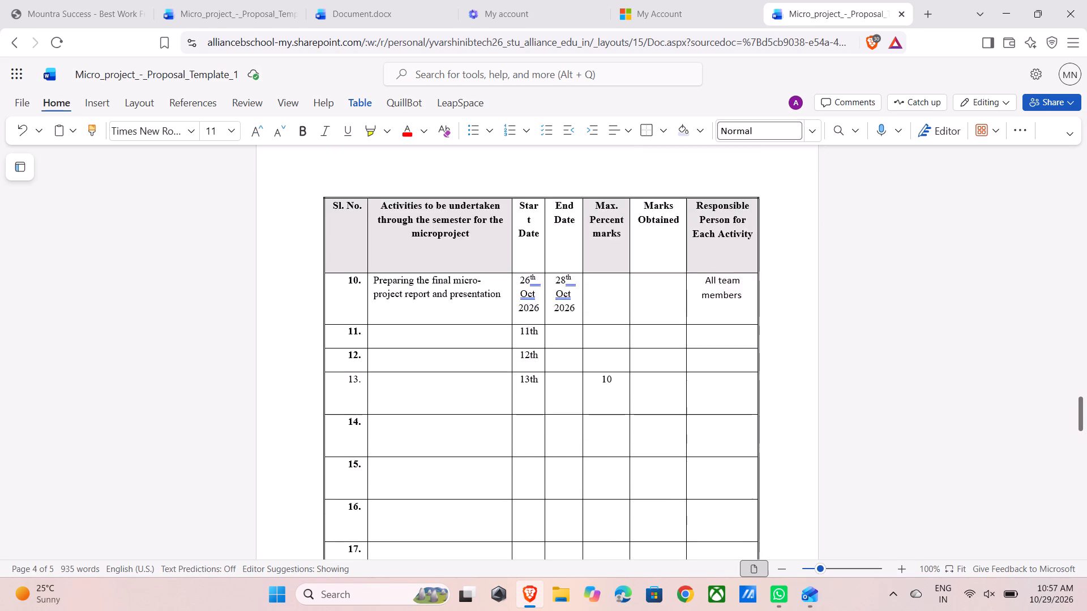
{"action": "scroll", "coordinate": [559, 428], "scroll_direction": "up", "scroll_amount": 3}
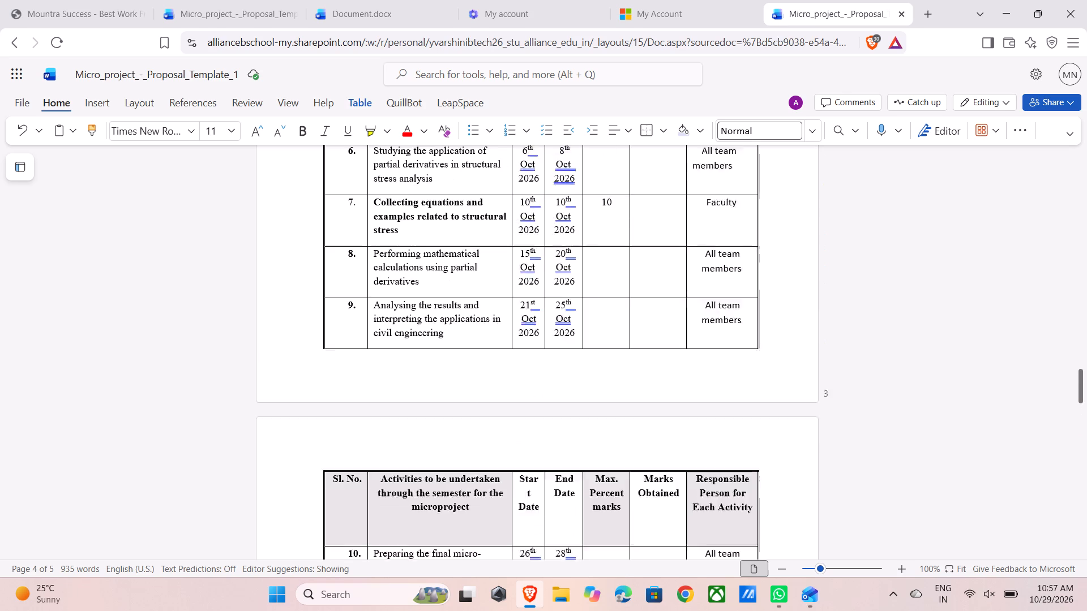
{"action": "scroll", "coordinate": [559, 428], "scroll_direction": "up", "scroll_amount": 1}
{"action": "scroll", "coordinate": [559, 428], "scroll_direction": "down", "scroll_amount": 3}
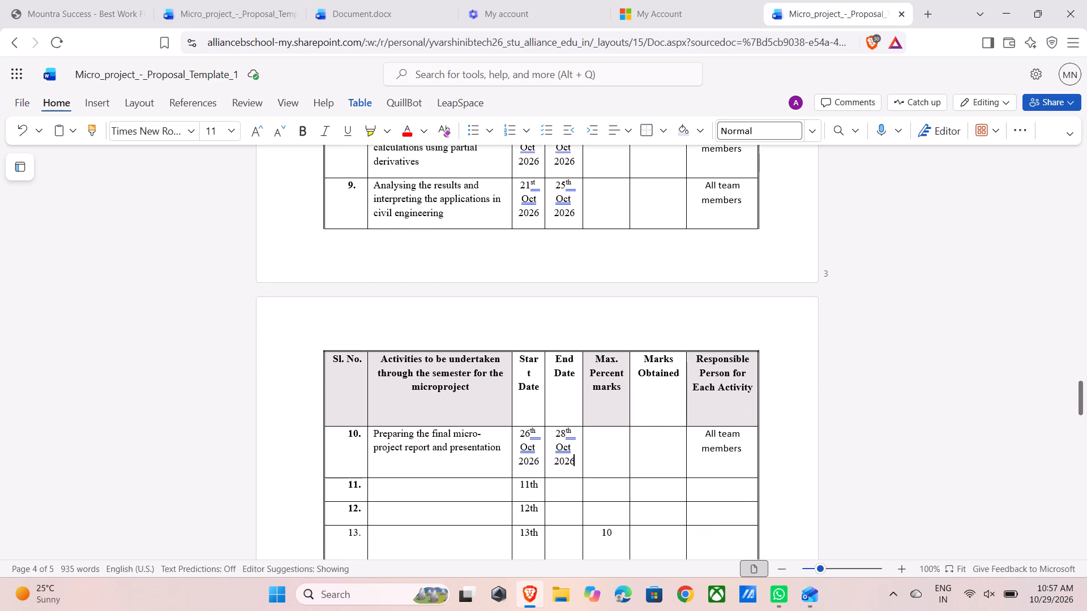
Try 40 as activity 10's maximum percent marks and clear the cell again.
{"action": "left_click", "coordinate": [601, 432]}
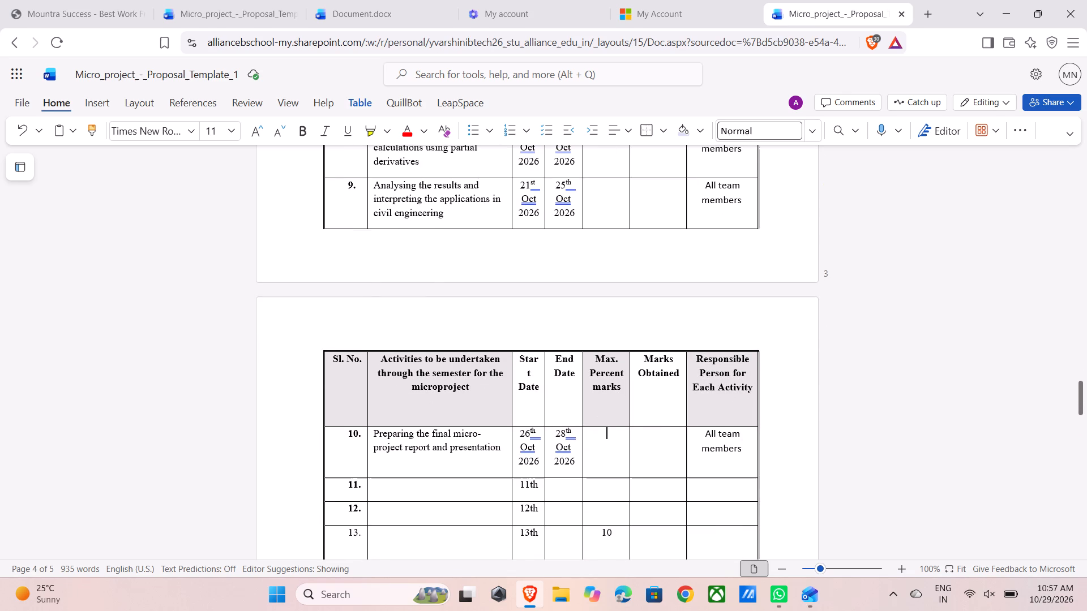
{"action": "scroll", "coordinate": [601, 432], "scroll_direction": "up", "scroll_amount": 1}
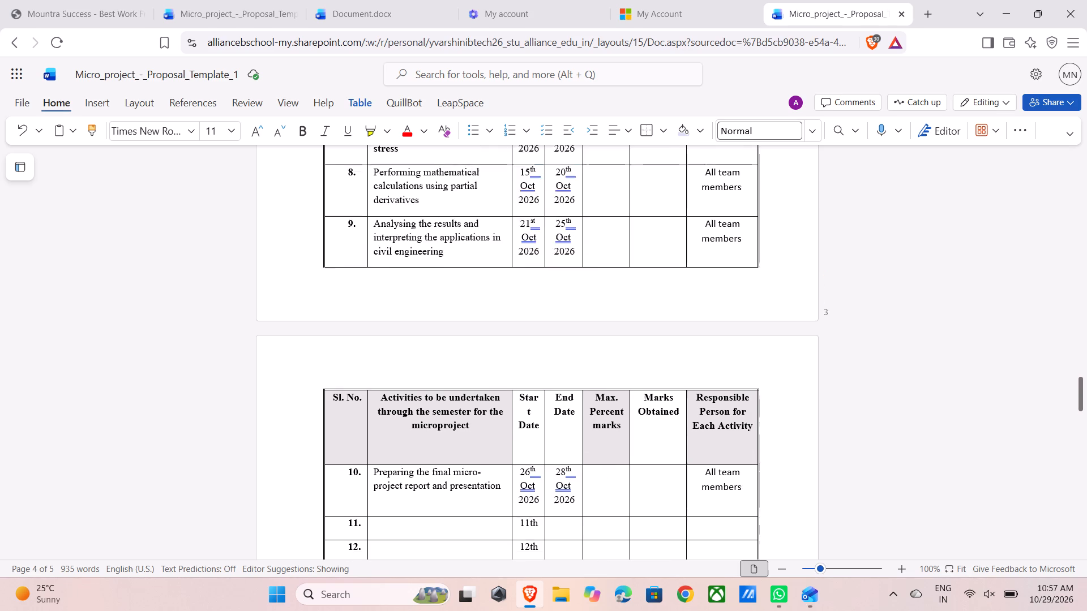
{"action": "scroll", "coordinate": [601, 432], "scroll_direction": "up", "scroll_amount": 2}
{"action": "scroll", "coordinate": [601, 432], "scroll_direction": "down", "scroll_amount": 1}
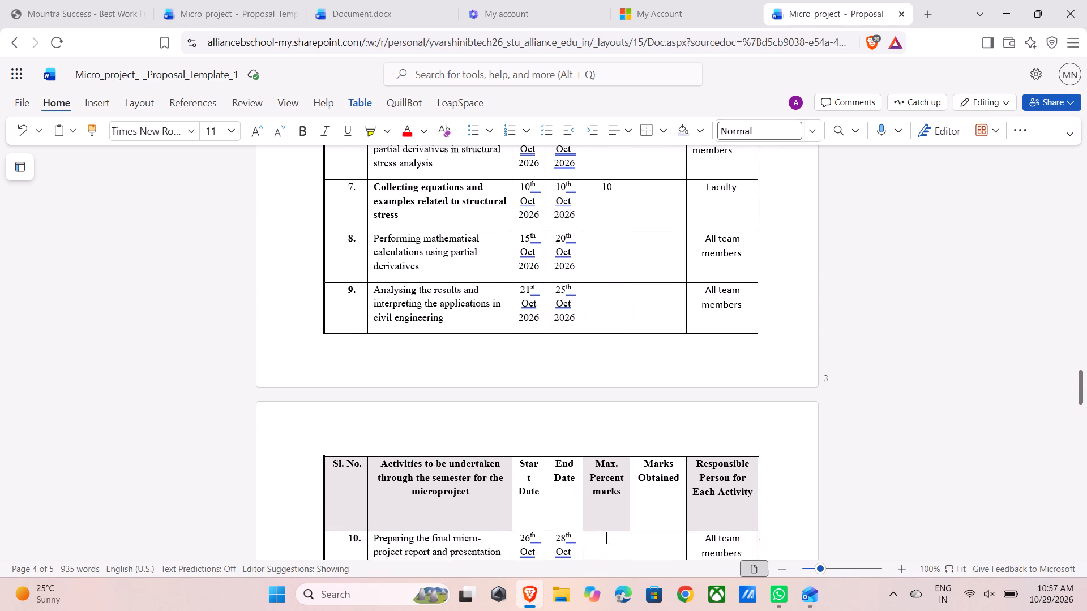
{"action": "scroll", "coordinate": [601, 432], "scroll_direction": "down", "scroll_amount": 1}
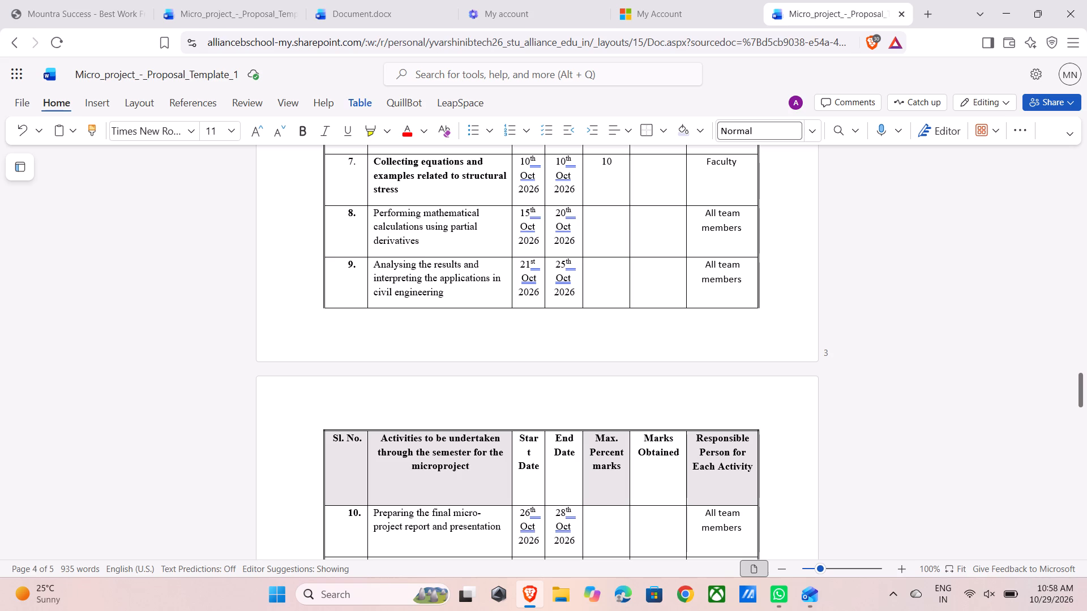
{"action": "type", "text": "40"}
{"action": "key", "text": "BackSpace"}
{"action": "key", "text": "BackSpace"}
Enter activity 11's description in bold: "Seminar presentation, final report submission, and individual student final evaluation".
{"action": "scroll", "coordinate": [601, 432], "scroll_direction": "down", "scroll_amount": 1}
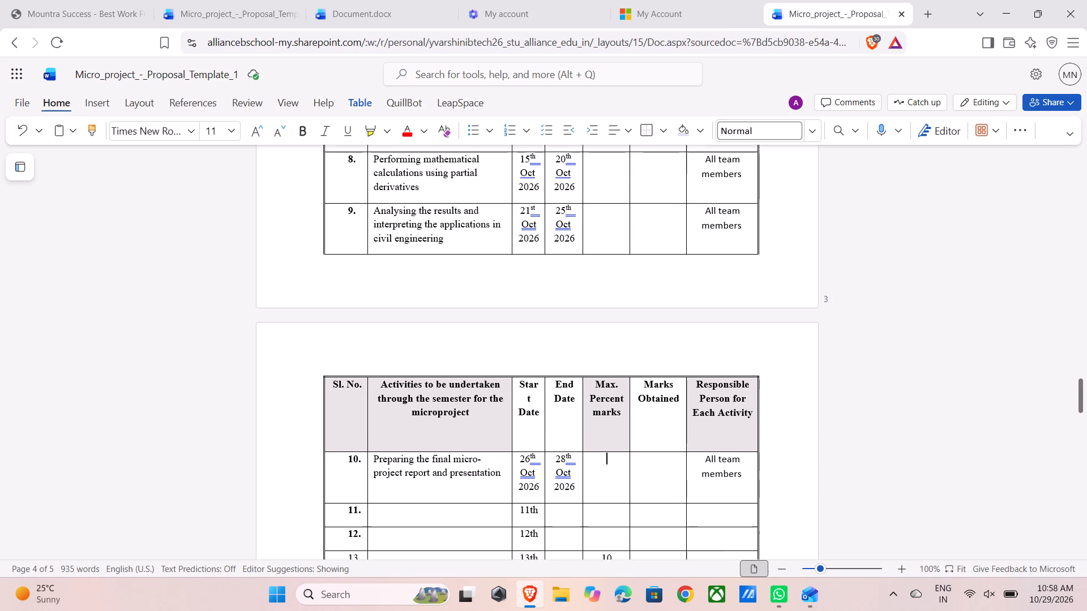
{"action": "scroll", "coordinate": [601, 432], "scroll_direction": "down", "scroll_amount": 1}
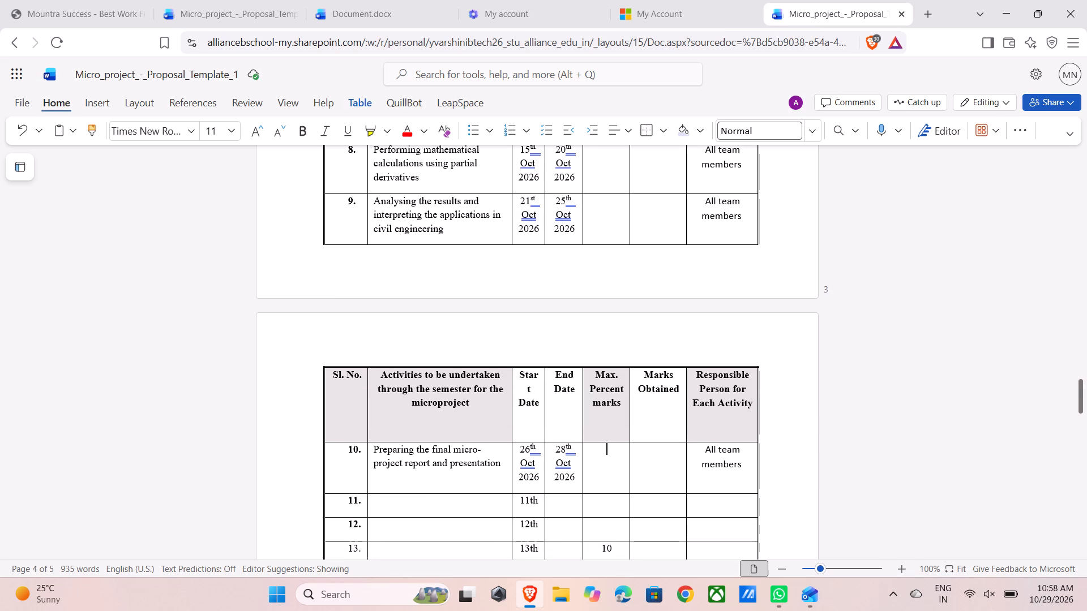
{"action": "left_click", "coordinate": [410, 501]}
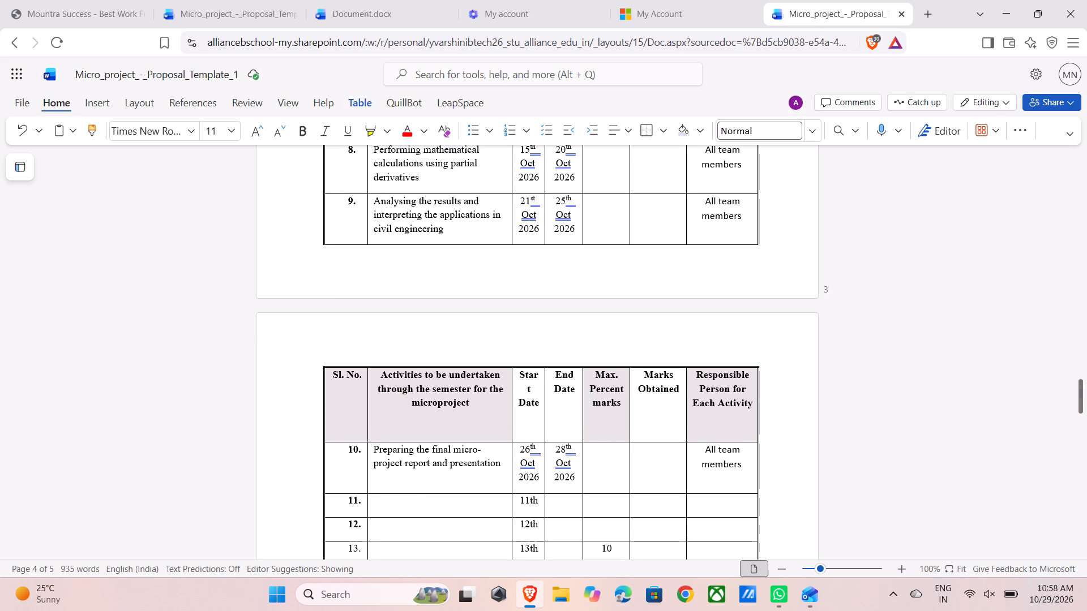
{"action": "left_click", "coordinate": [300, 134]}
{"action": "type", "text": "SEmi"}
{"action": "type", "text": "nar presentation"}
{"action": "key", "text": "space"}
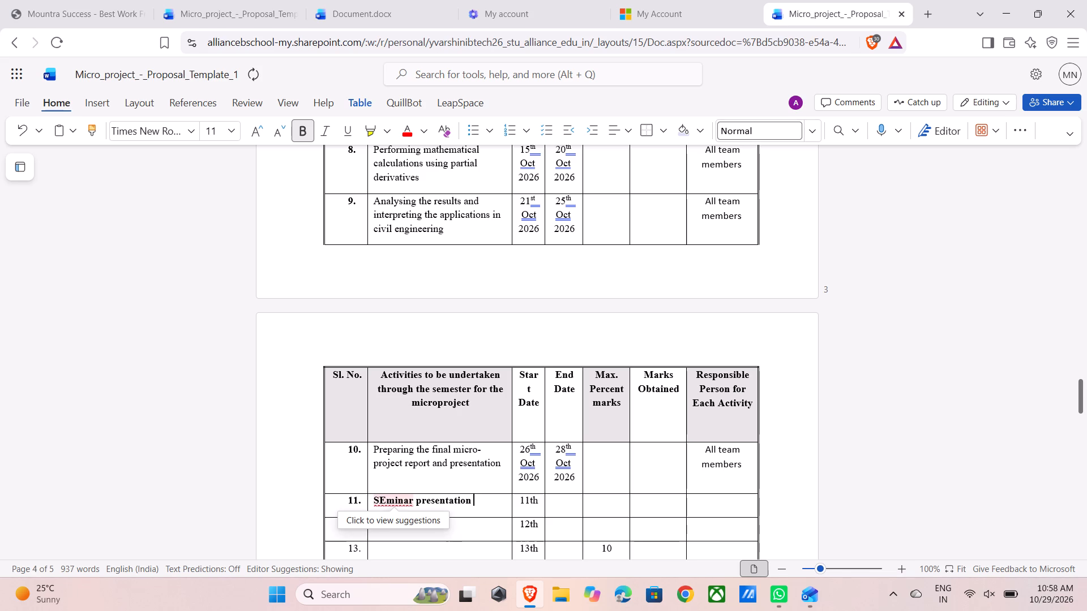
{"action": "key", "text": "BackSpace"}
{"action": "key", "text": "comma"}
{"action": "key", "text": "space"}
{"action": "type", "text": "final repoe"}
{"action": "key", "text": "BackSpace"}
{"action": "type", "text": "rt"}
{"action": "key", "text": "space"}
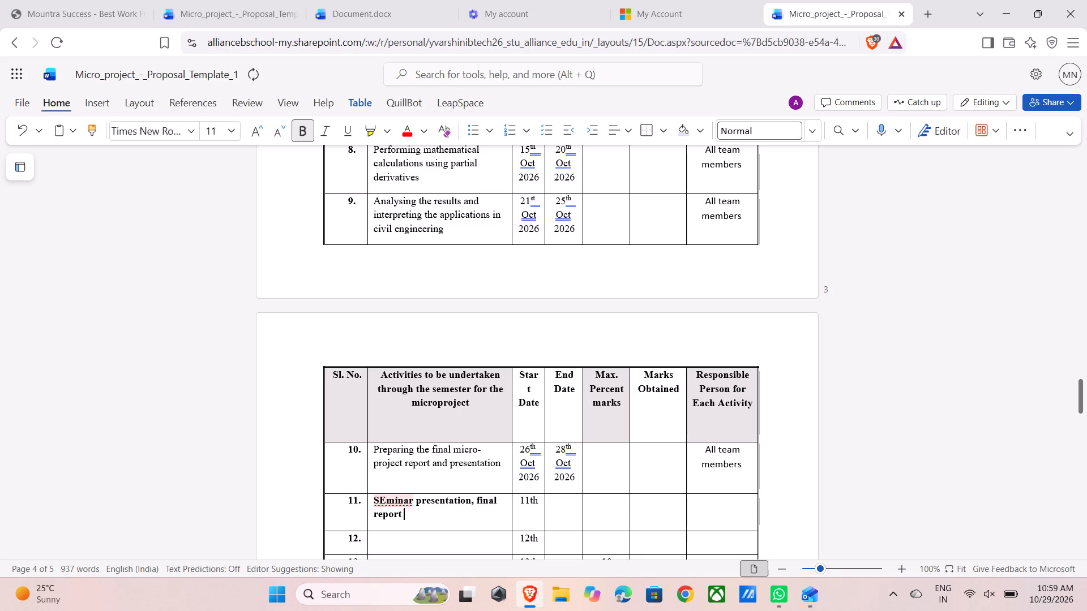
{"action": "type", "text": "submission"}
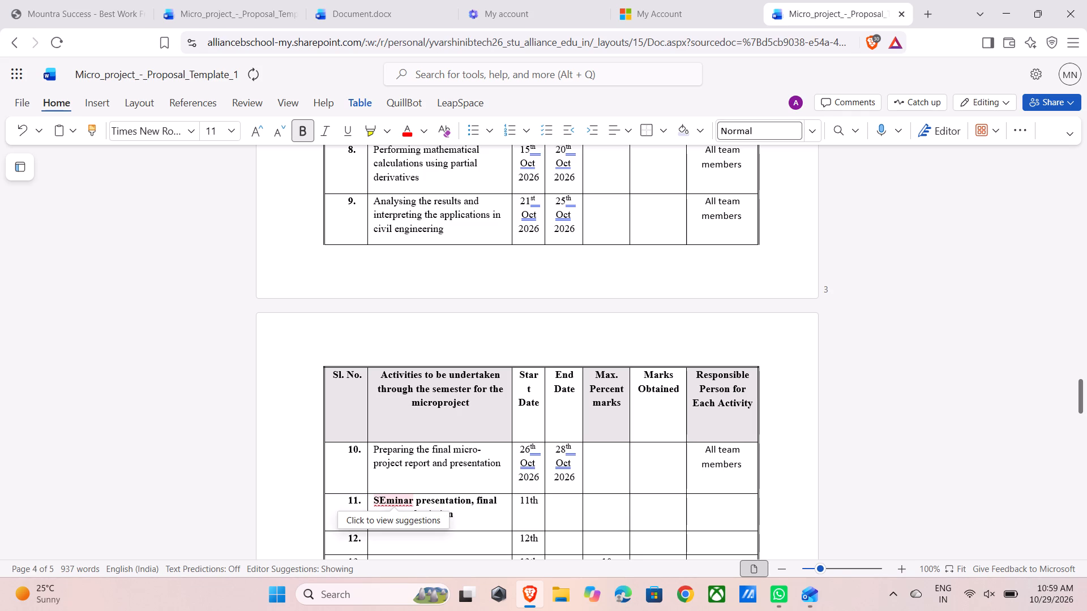
{"action": "type", "text": ","}
{"action": "key", "text": "space"}
{"action": "type", "text": "and"}
{"action": "key", "text": "space"}
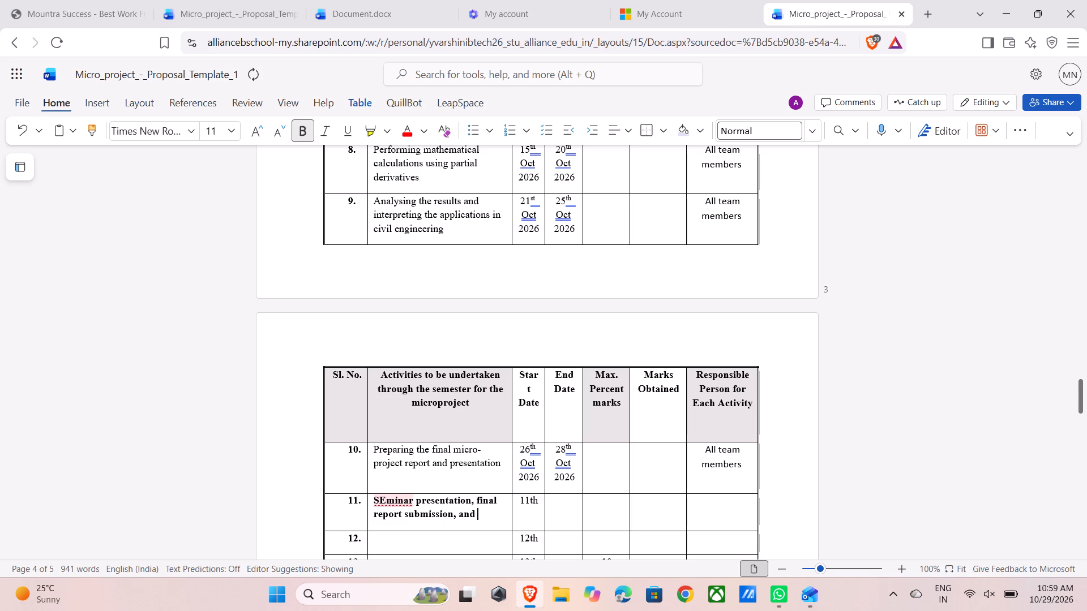
{"action": "type", "text": "individal student"}
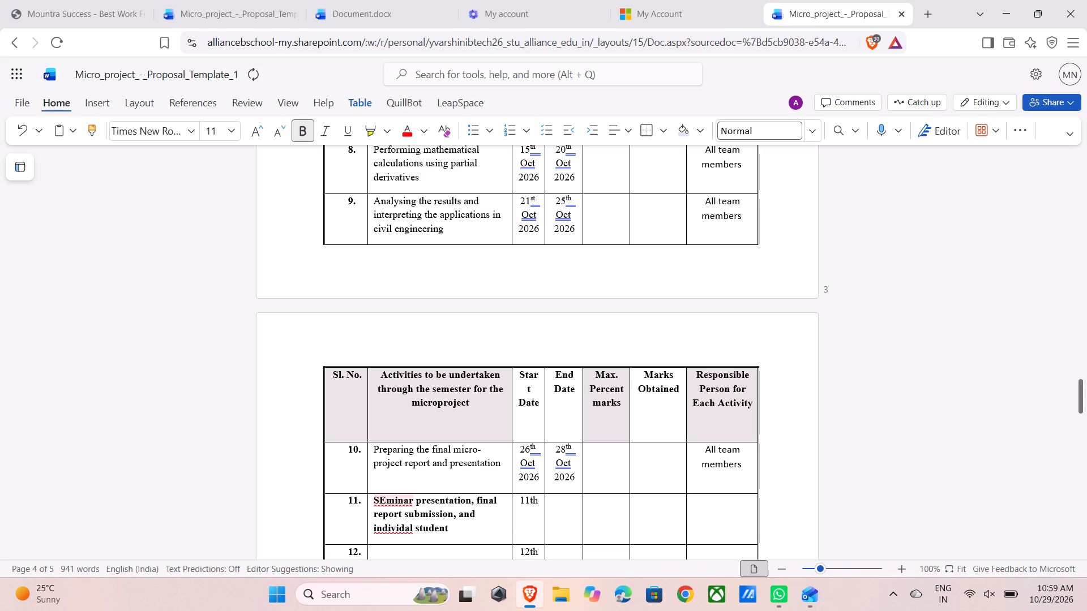
{"action": "key", "text": "space"}
{"action": "type", "text": "final"}
{"action": "key", "text": "space"}
{"action": "type", "text": "eva"}
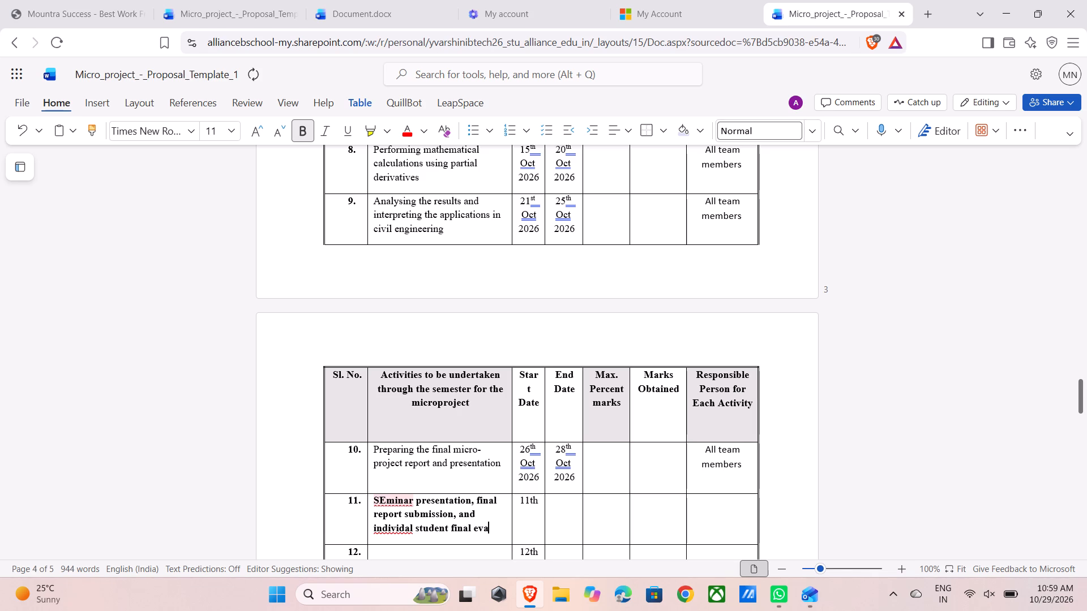
{"action": "type", "text": "luatiob"}
{"action": "key", "text": "BackSpace"}
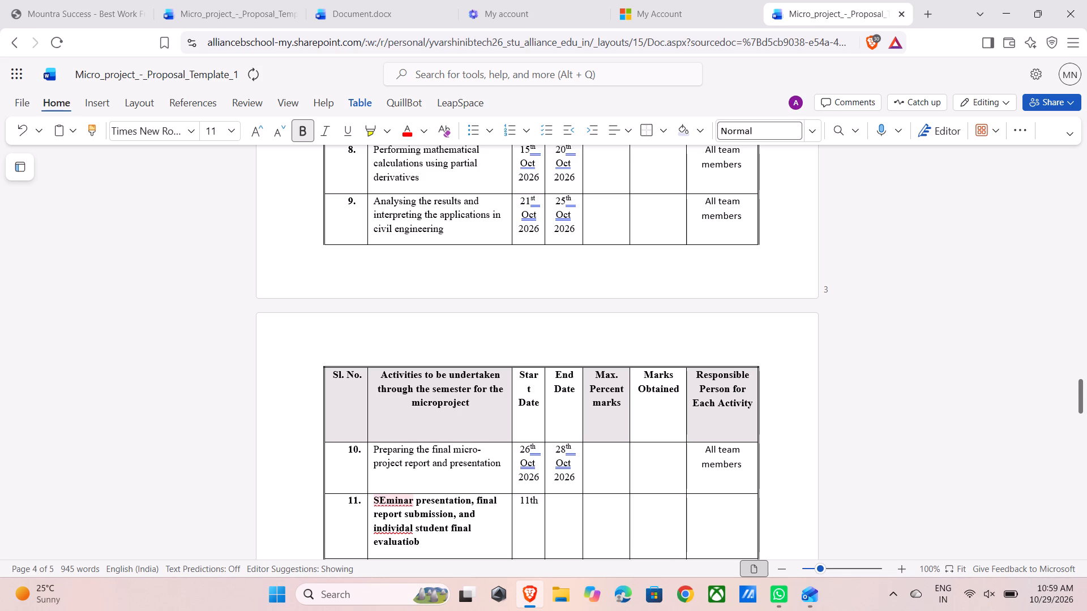
{"action": "key", "text": "n"}
Correct the misspelled words in activity 11's description to "individual" and "Seminar".
{"action": "left_click", "coordinate": [405, 543]}
{"action": "key", "text": "Left"}
{"action": "key", "text": "Left"}
{"action": "key", "text": "Right"}
{"action": "left_click", "coordinate": [408, 529]}
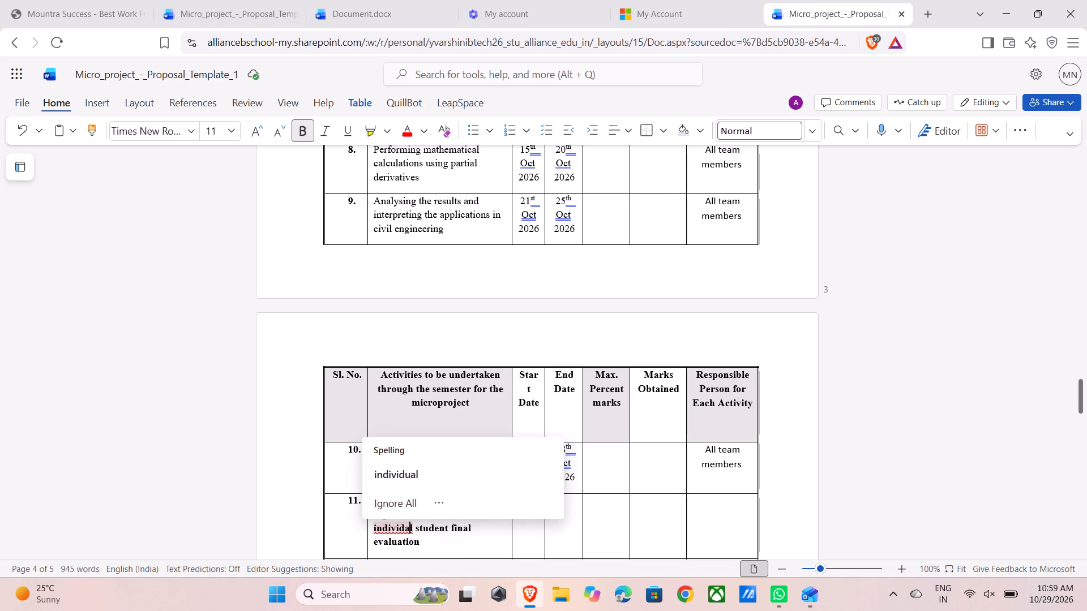
{"action": "left_click", "coordinate": [408, 469]}
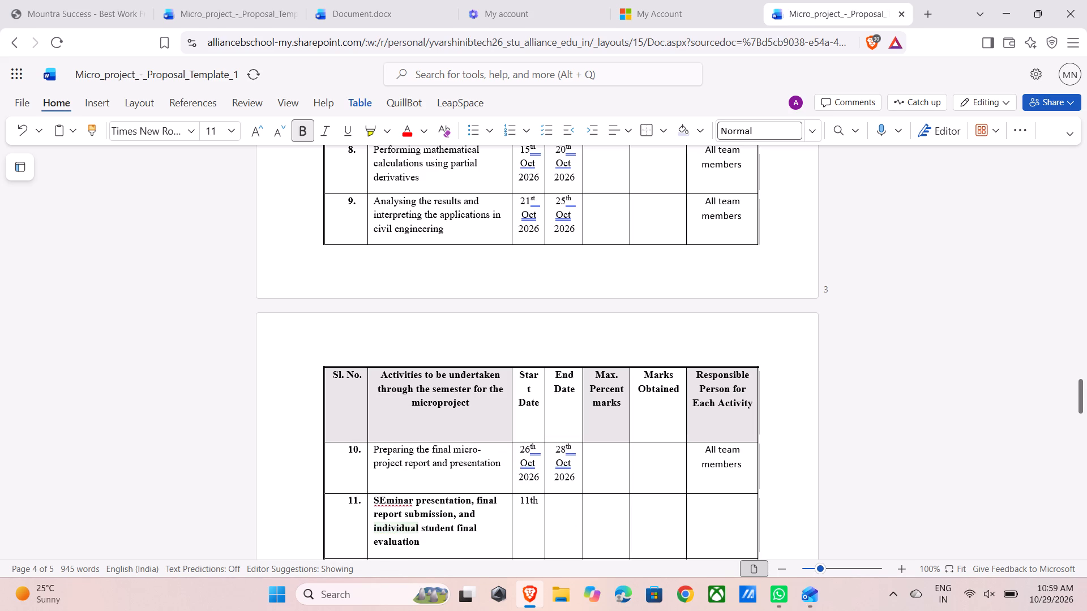
{"action": "left_click", "coordinate": [388, 500]}
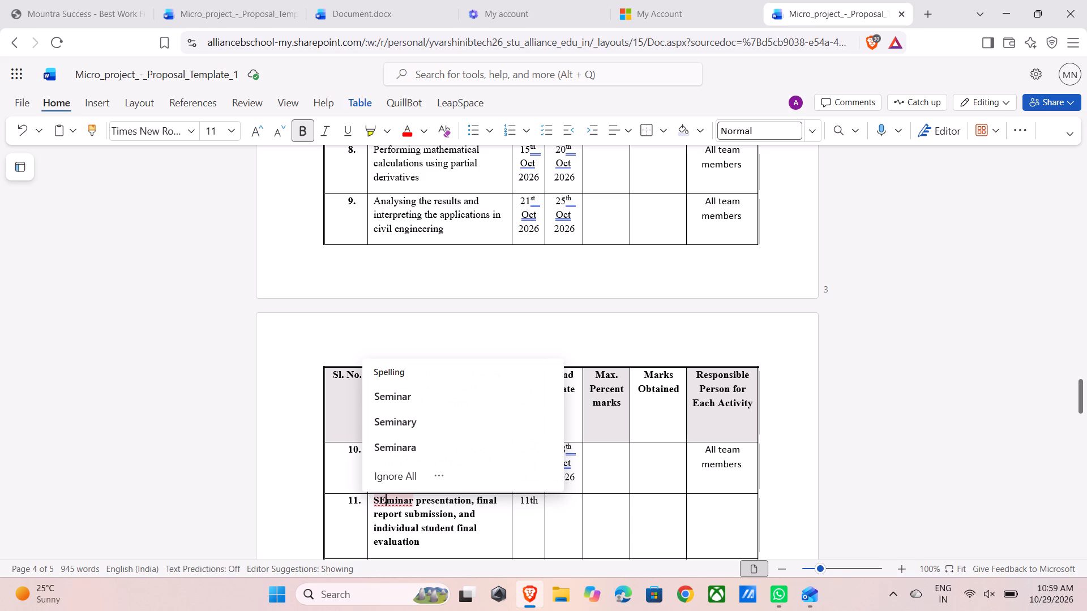
{"action": "key", "text": "BackSpace"}
{"action": "key", "text": "e"}
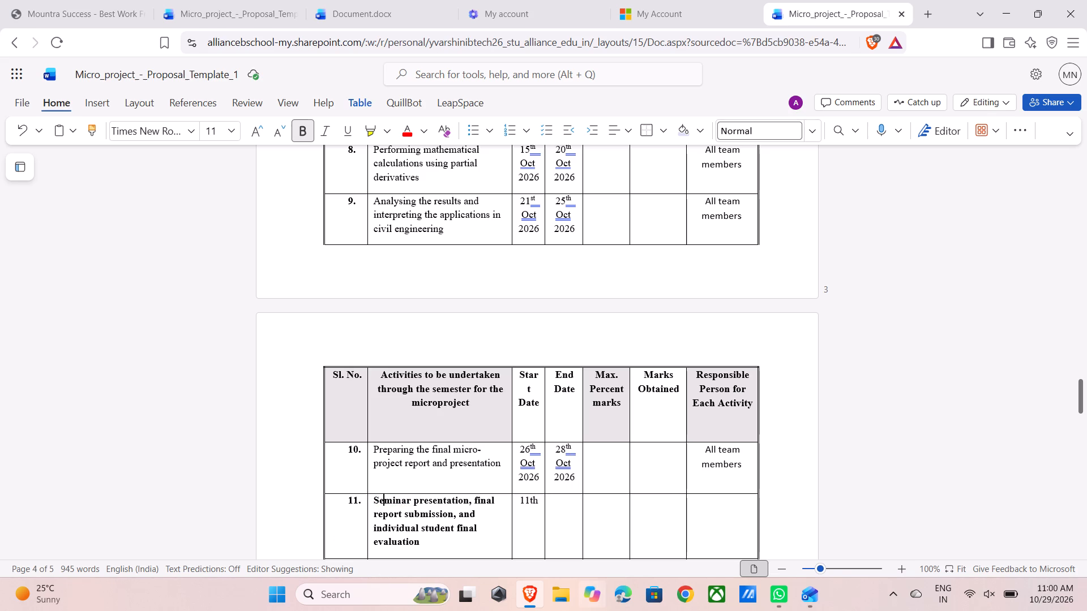
Clear the placeholder text from activity 11's Start Date cell.
{"action": "left_click", "coordinate": [540, 506]}
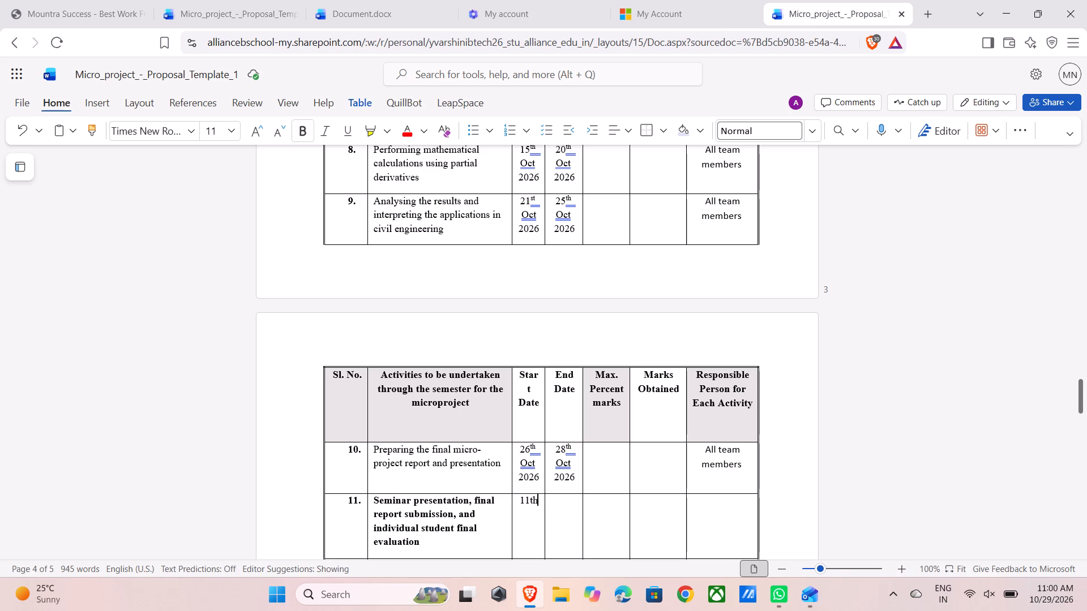
{"action": "key", "text": "BackSpace"}
{"action": "key", "text": "BackSpace"}
{"action": "key", "text": "BackSpace"}
{"action": "key", "text": "BackSpace"}
Review the remaining action plan rows from activity 12 through the final evaluation in row 27, including their dates, marks and responsible persons.
{"action": "scroll", "coordinate": [540, 506], "scroll_direction": "down", "scroll_amount": 2}
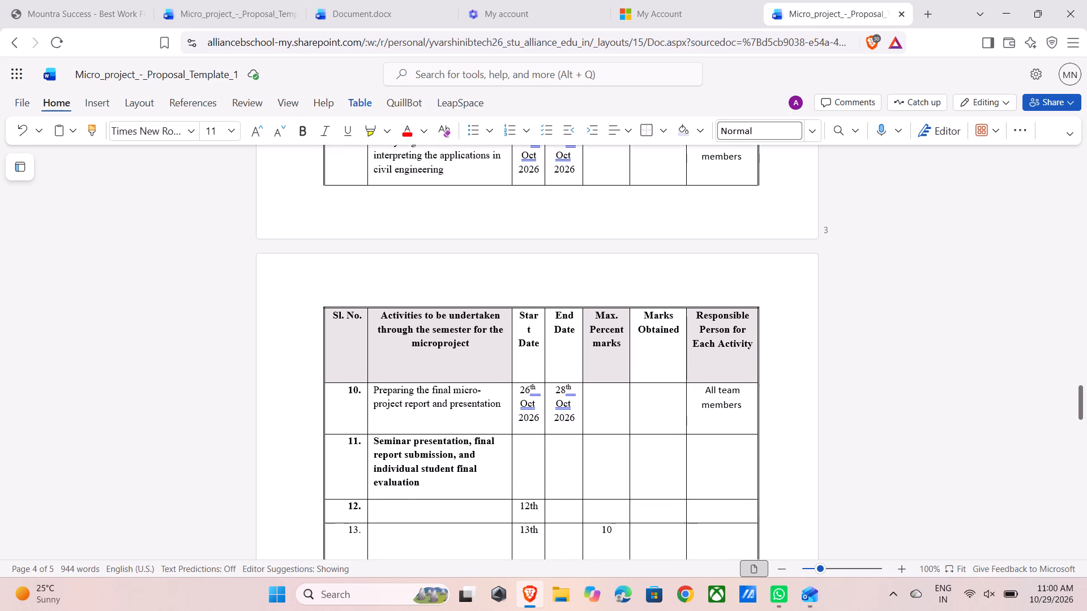
{"action": "scroll", "coordinate": [540, 506], "scroll_direction": "down", "scroll_amount": 3}
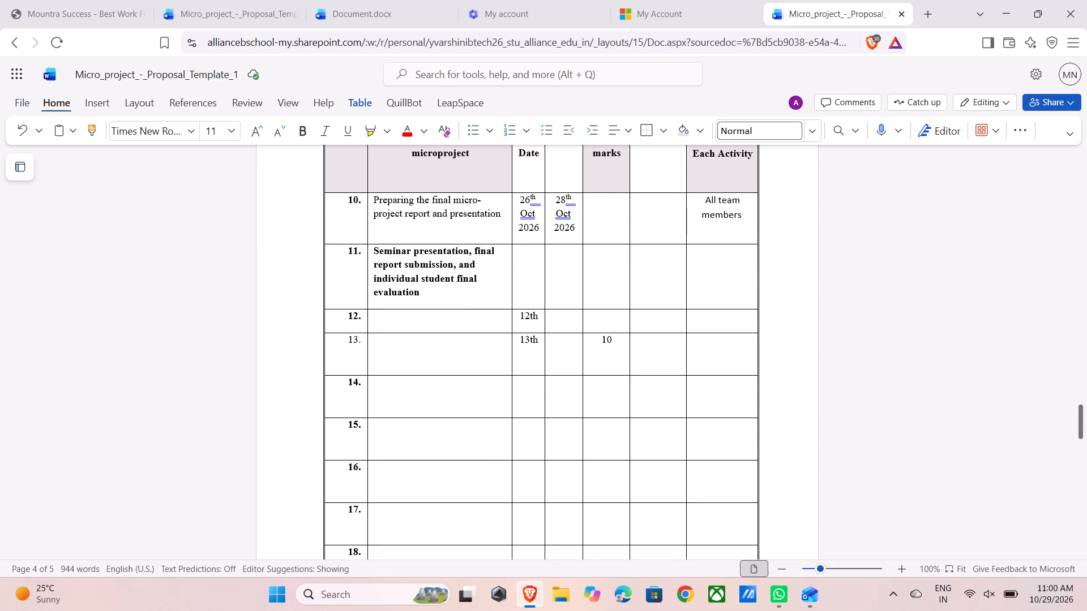
{"action": "scroll", "coordinate": [540, 506], "scroll_direction": "down", "scroll_amount": 2}
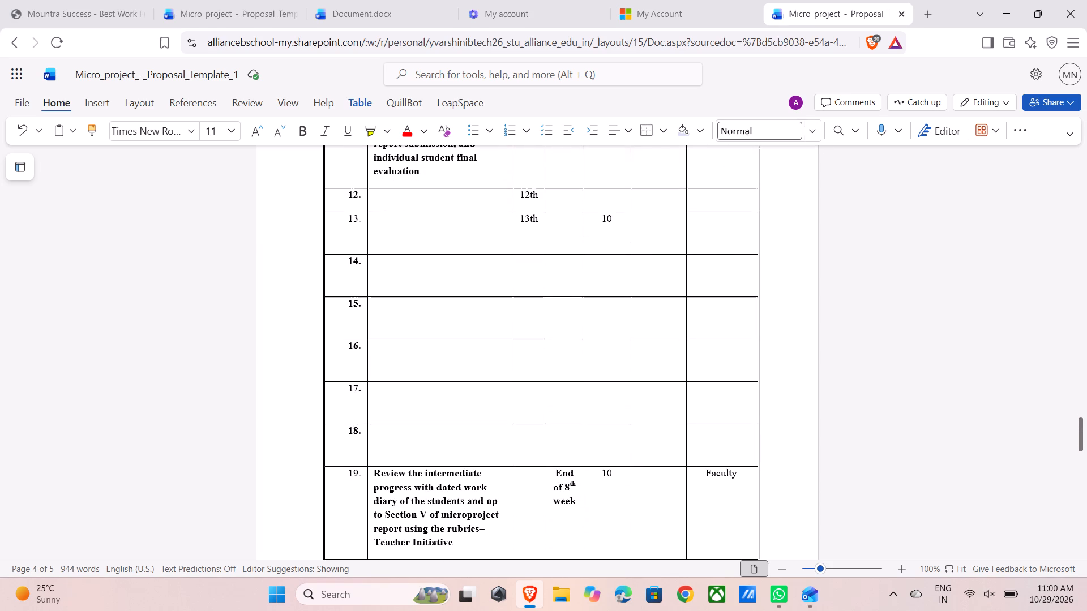
{"action": "scroll", "coordinate": [540, 506], "scroll_direction": "down", "scroll_amount": 1}
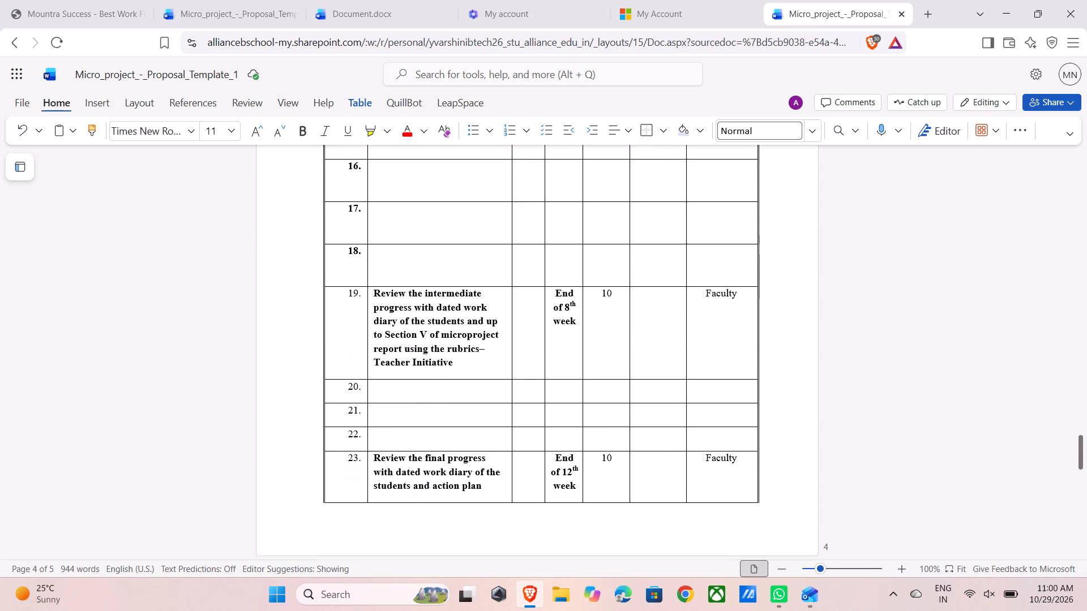
{"action": "scroll", "coordinate": [540, 506], "scroll_direction": "down", "scroll_amount": 1}
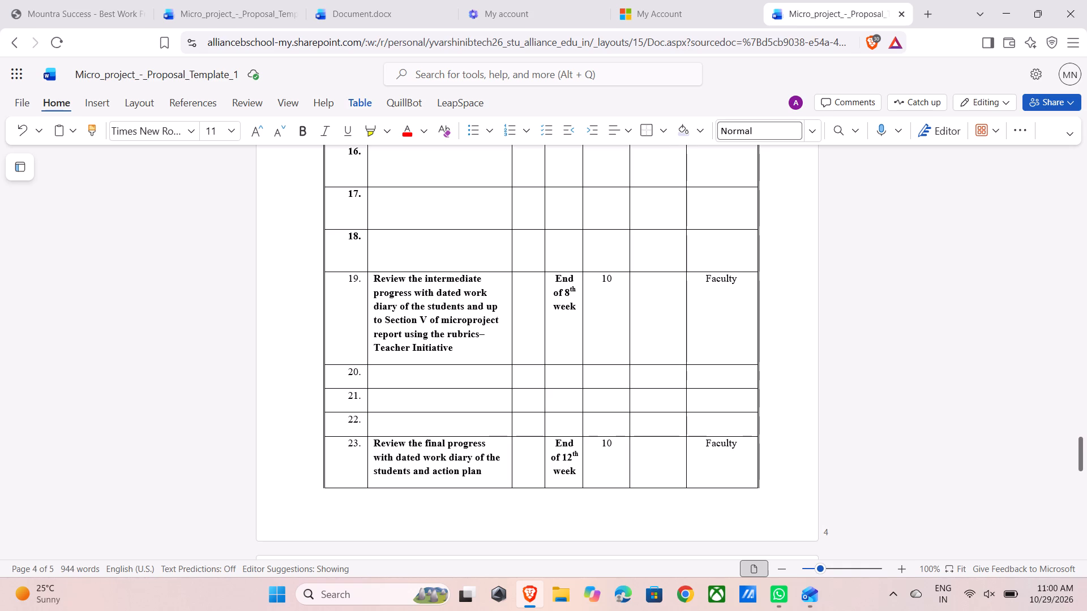
{"action": "scroll", "coordinate": [540, 506], "scroll_direction": "down", "scroll_amount": 4}
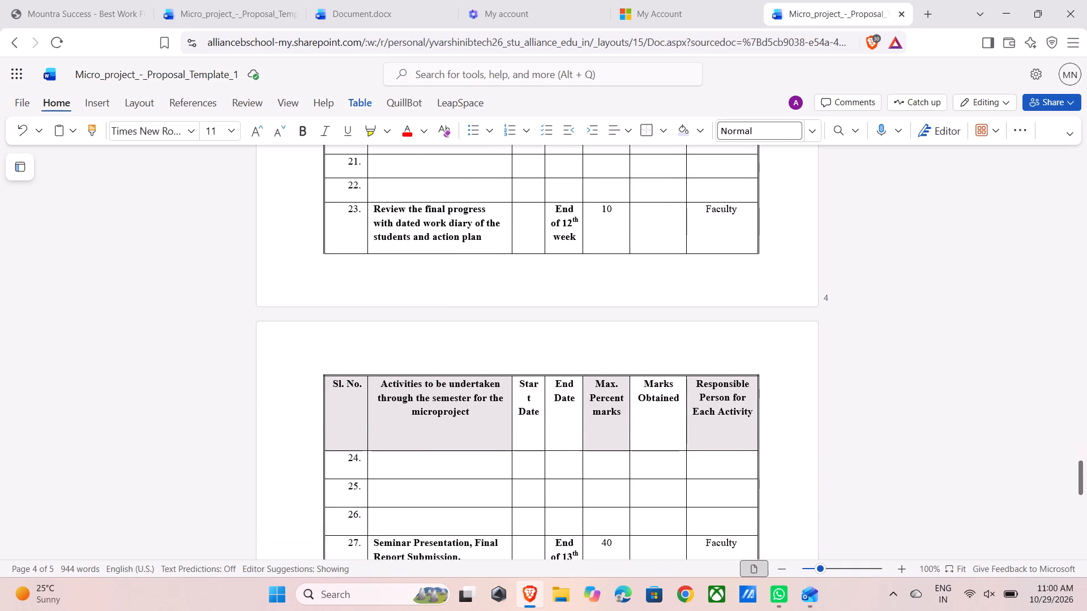
{"action": "scroll", "coordinate": [540, 506], "scroll_direction": "down", "scroll_amount": 2}
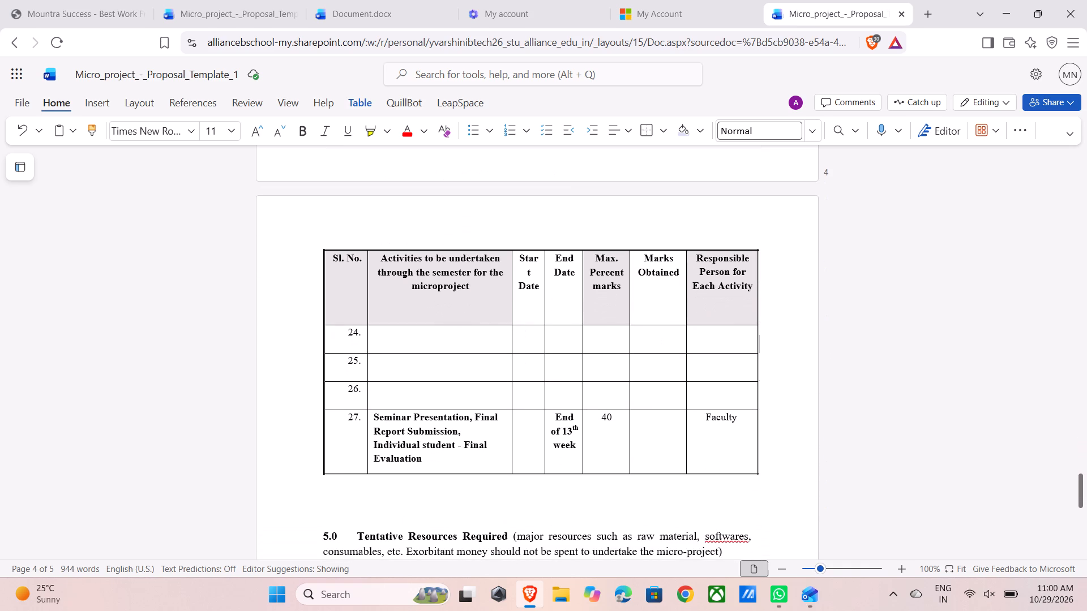
{"action": "scroll", "coordinate": [540, 506], "scroll_direction": "down", "scroll_amount": 3}
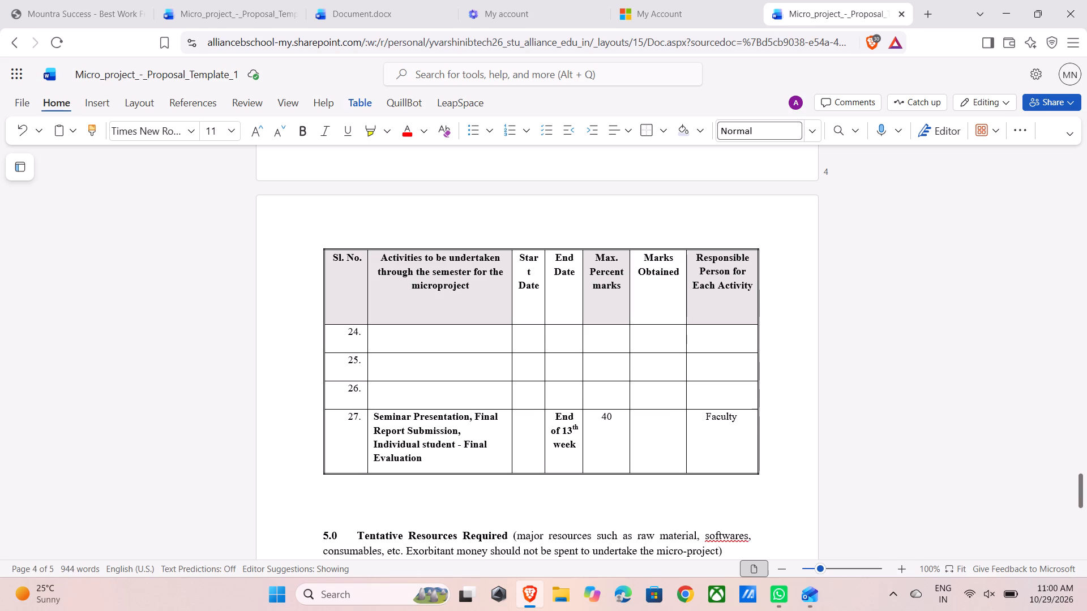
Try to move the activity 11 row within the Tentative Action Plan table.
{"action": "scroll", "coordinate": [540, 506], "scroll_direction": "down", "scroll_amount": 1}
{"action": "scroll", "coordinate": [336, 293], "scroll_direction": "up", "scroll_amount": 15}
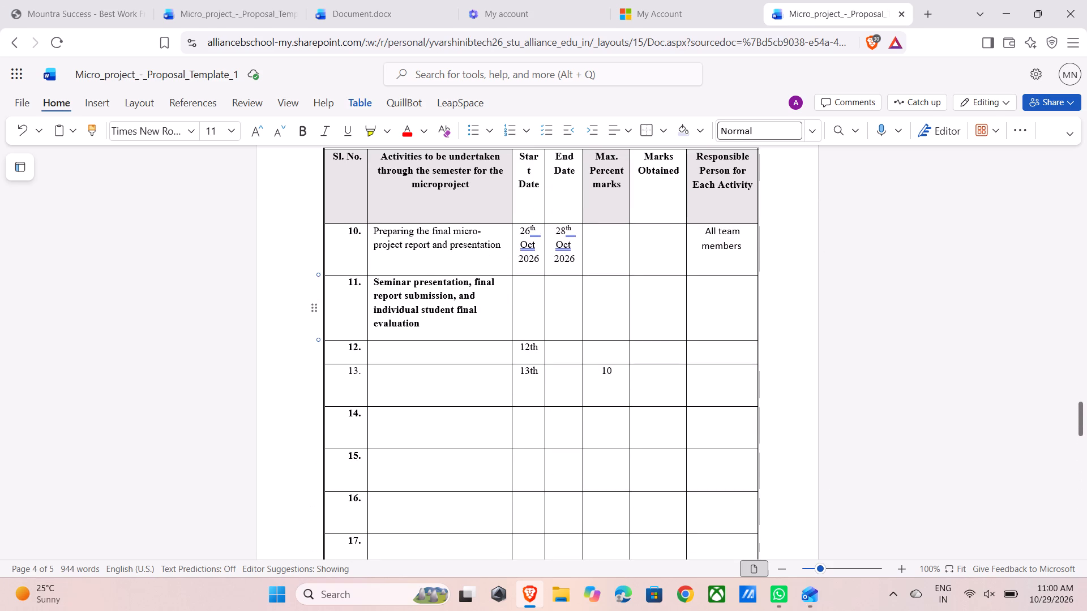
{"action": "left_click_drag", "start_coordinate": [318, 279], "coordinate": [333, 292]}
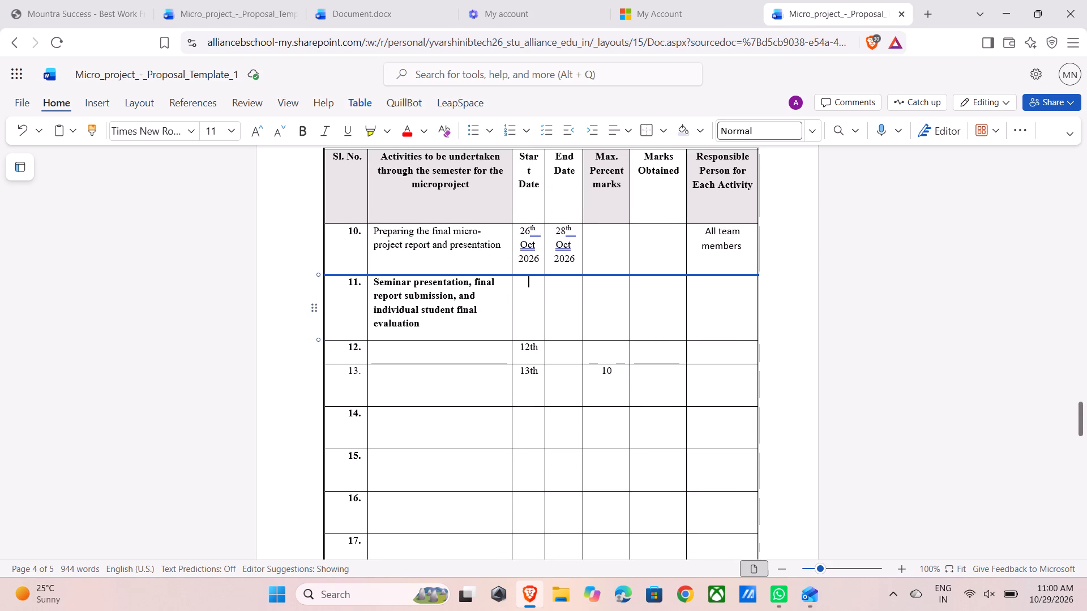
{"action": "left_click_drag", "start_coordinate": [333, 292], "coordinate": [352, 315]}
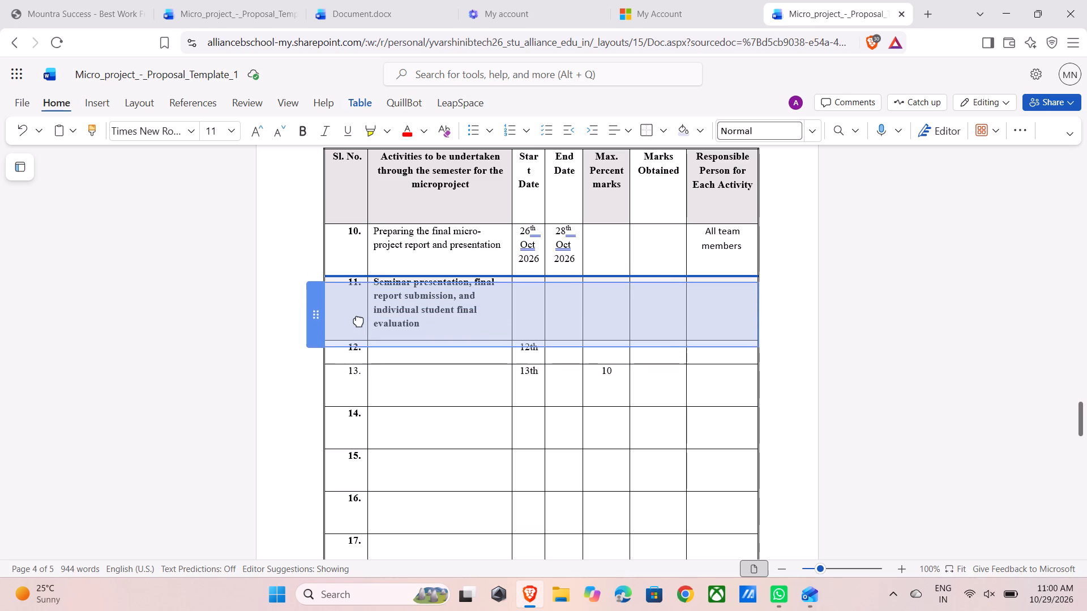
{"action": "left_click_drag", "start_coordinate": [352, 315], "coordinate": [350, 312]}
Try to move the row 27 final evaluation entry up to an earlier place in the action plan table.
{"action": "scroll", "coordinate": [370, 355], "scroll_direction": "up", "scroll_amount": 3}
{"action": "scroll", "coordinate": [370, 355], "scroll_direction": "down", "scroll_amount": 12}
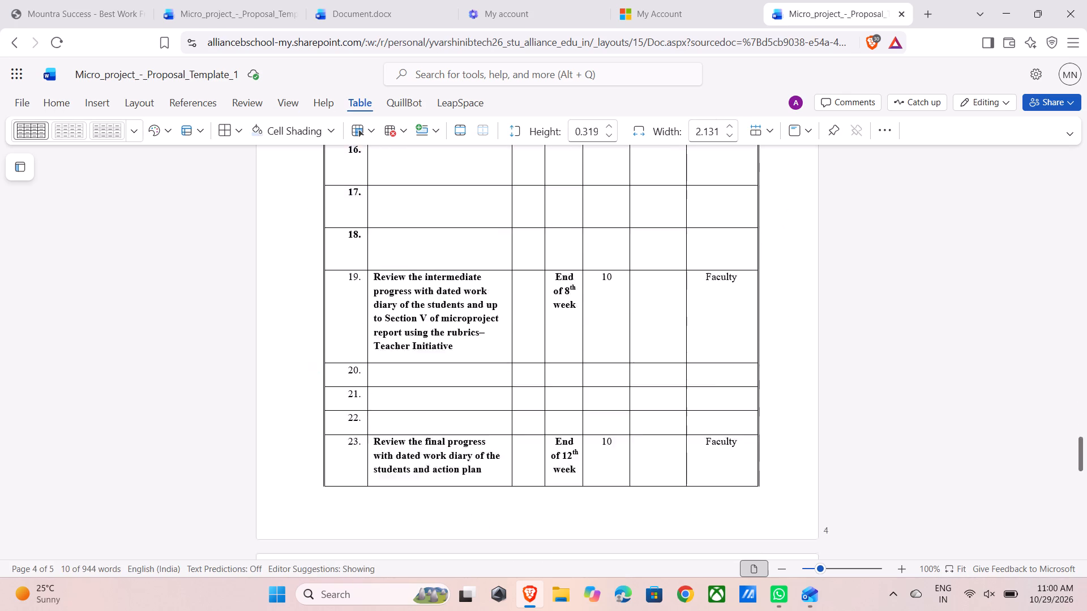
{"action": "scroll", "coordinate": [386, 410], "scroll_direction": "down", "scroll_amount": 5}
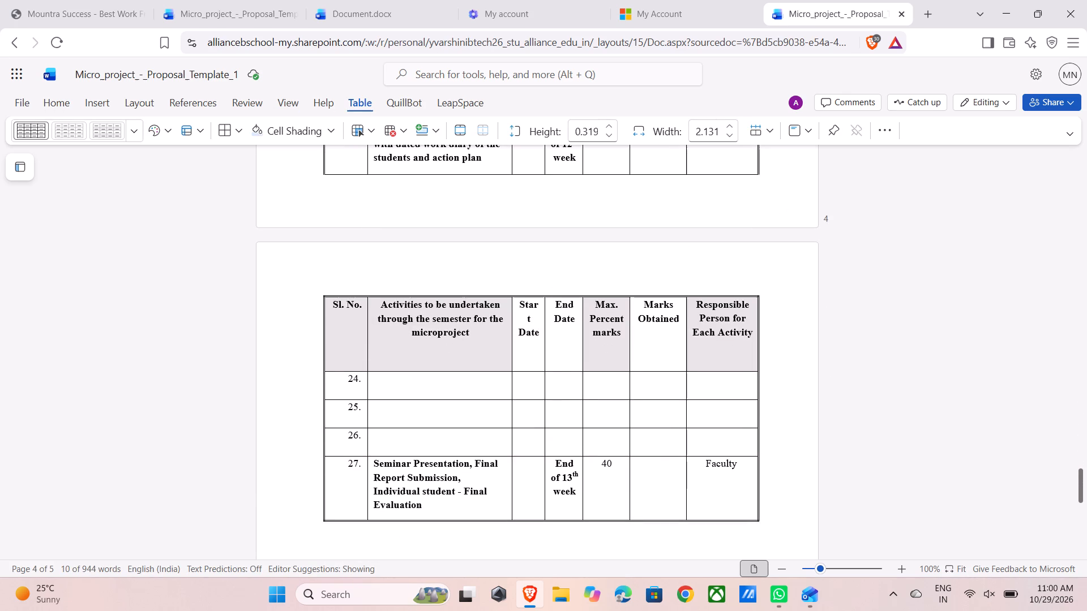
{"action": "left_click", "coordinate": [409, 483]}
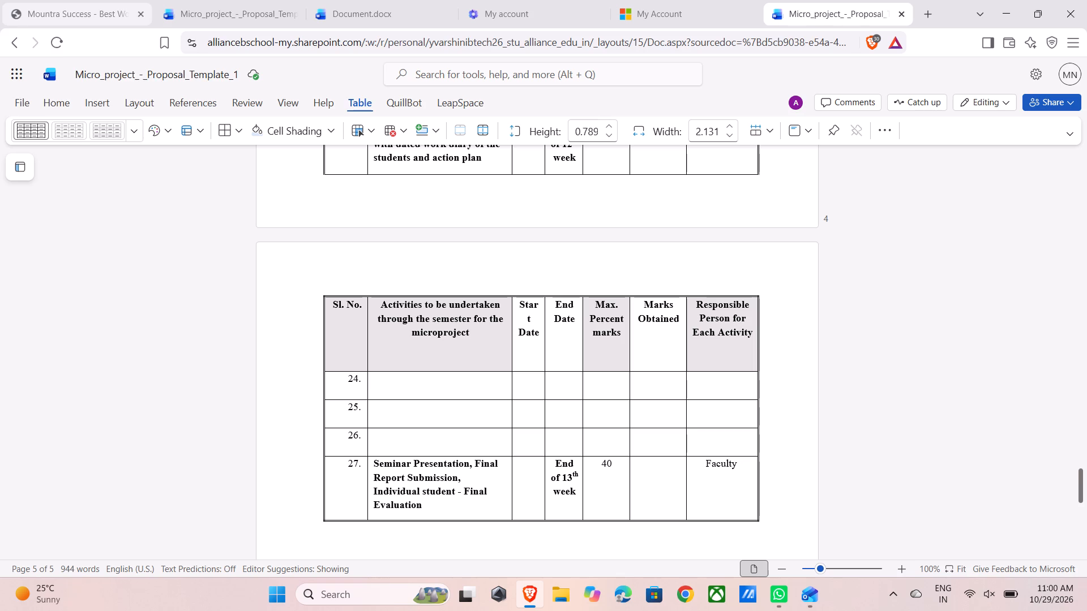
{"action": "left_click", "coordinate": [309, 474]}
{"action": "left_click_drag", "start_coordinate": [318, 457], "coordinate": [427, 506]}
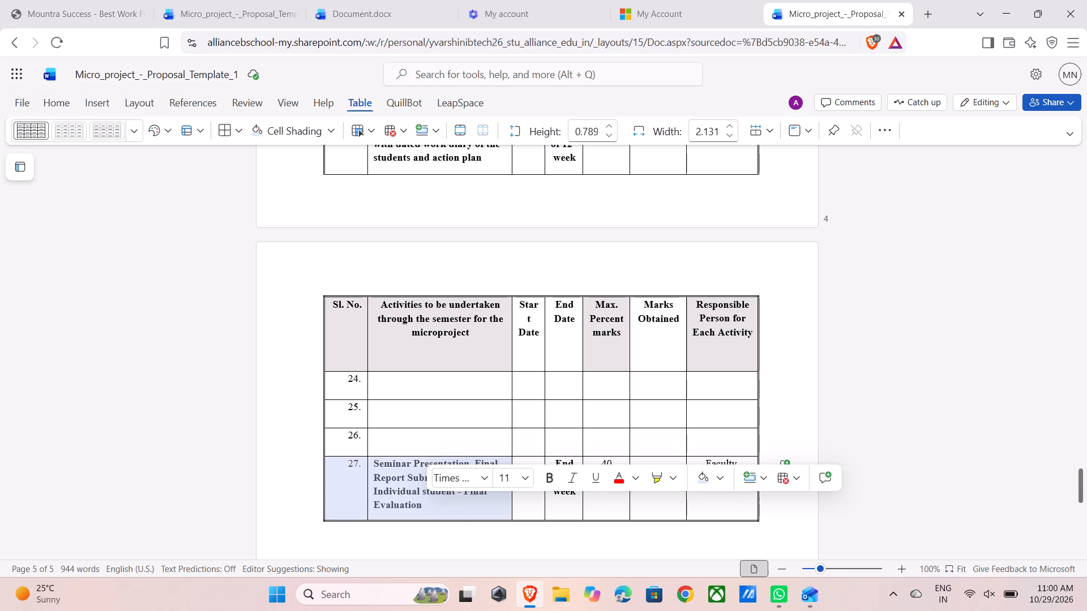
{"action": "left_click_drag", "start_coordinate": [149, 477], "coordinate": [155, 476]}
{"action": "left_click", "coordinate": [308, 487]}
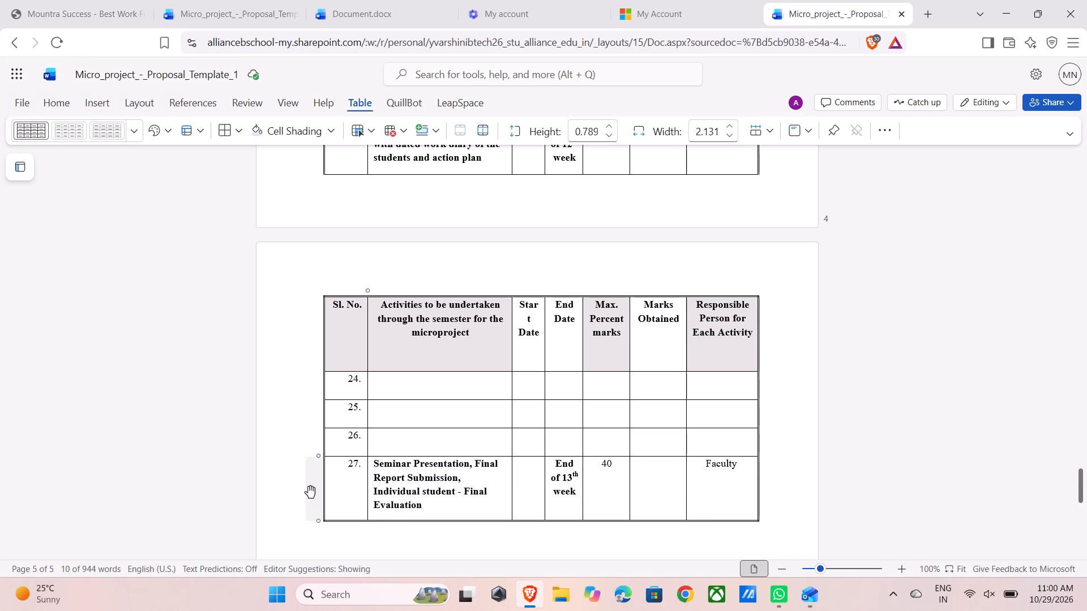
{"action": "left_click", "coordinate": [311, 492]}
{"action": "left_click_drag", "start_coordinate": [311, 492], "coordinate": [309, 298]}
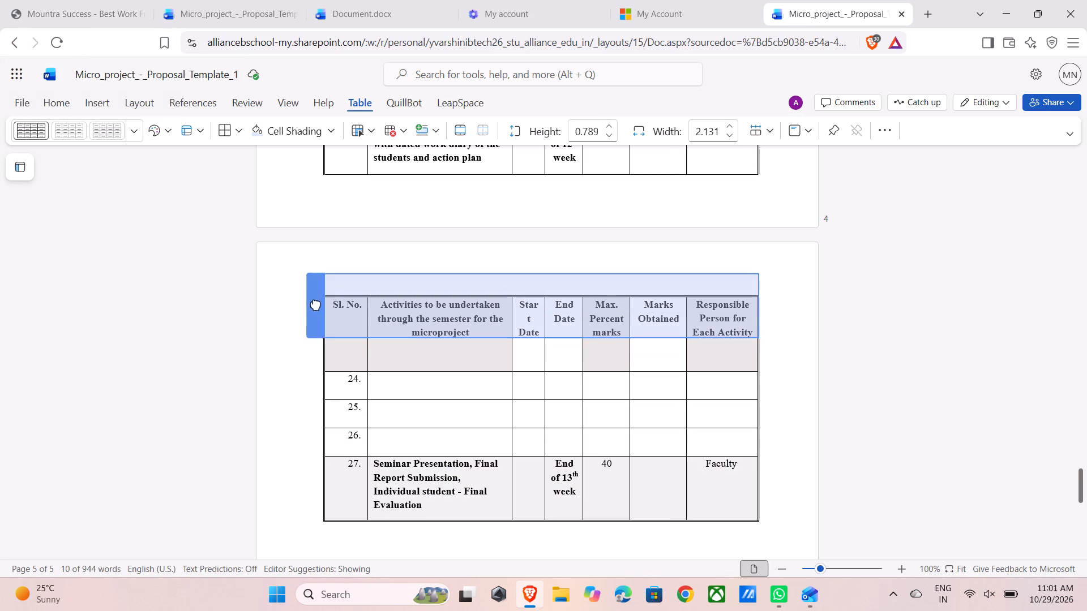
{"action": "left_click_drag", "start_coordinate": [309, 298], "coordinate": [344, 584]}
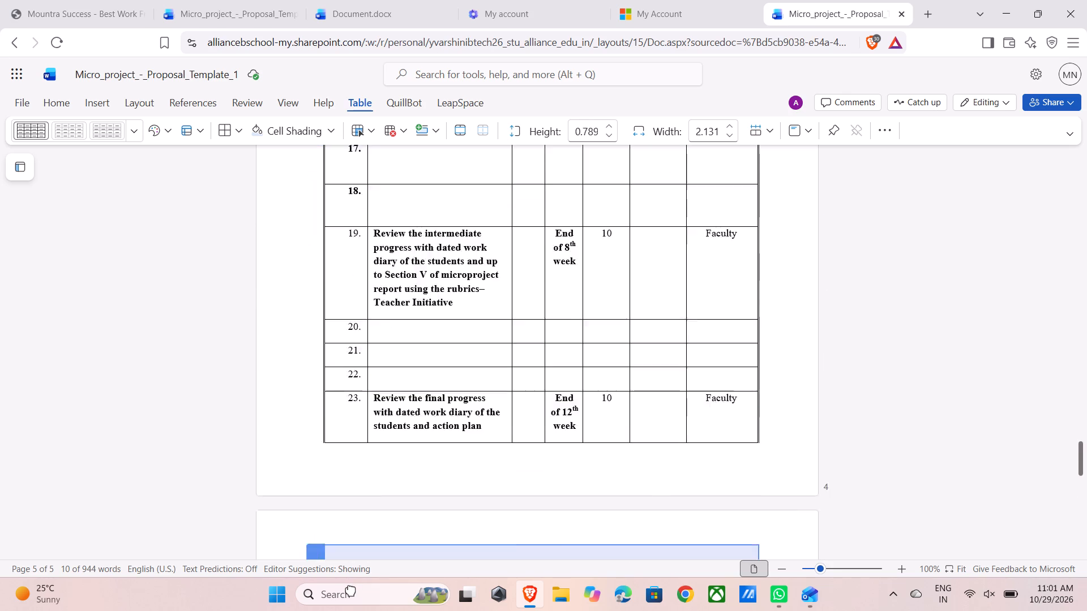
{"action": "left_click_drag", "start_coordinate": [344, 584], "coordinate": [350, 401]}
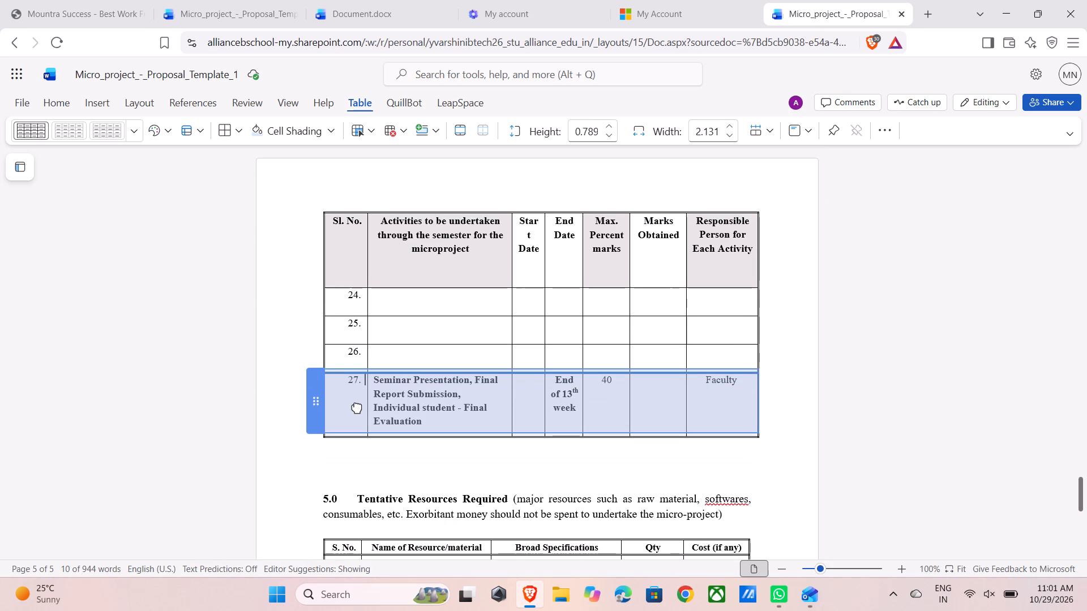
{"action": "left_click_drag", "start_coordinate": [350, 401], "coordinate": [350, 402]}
Delete the seminar presentation and final evaluation description from activity 11 in the action plan table.
{"action": "scroll", "coordinate": [358, 400], "scroll_direction": "up", "scroll_amount": 17}
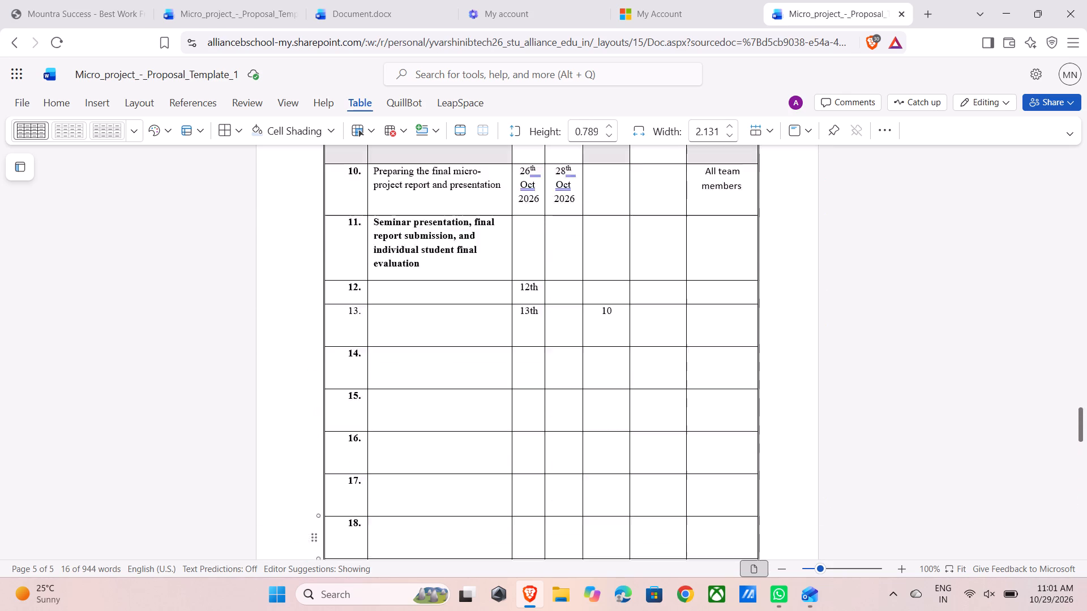
{"action": "scroll", "coordinate": [358, 400], "scroll_direction": "up", "scroll_amount": 2}
{"action": "scroll", "coordinate": [482, 465], "scroll_direction": "up", "scroll_amount": 2}
{"action": "scroll", "coordinate": [482, 467], "scroll_direction": "down", "scroll_amount": 2}
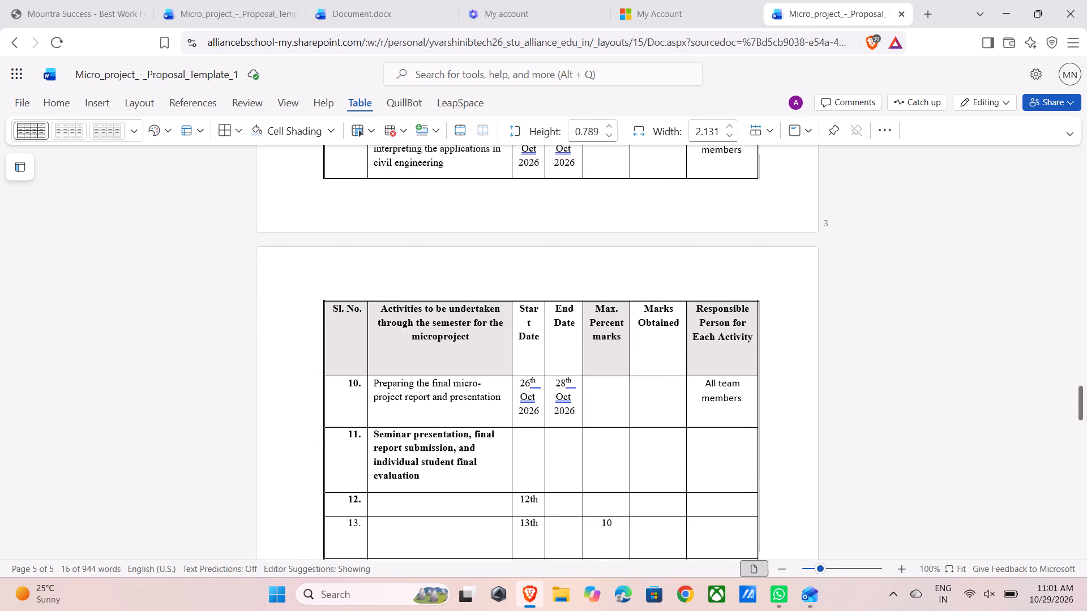
{"action": "left_click_drag", "start_coordinate": [426, 479], "coordinate": [422, 479]}
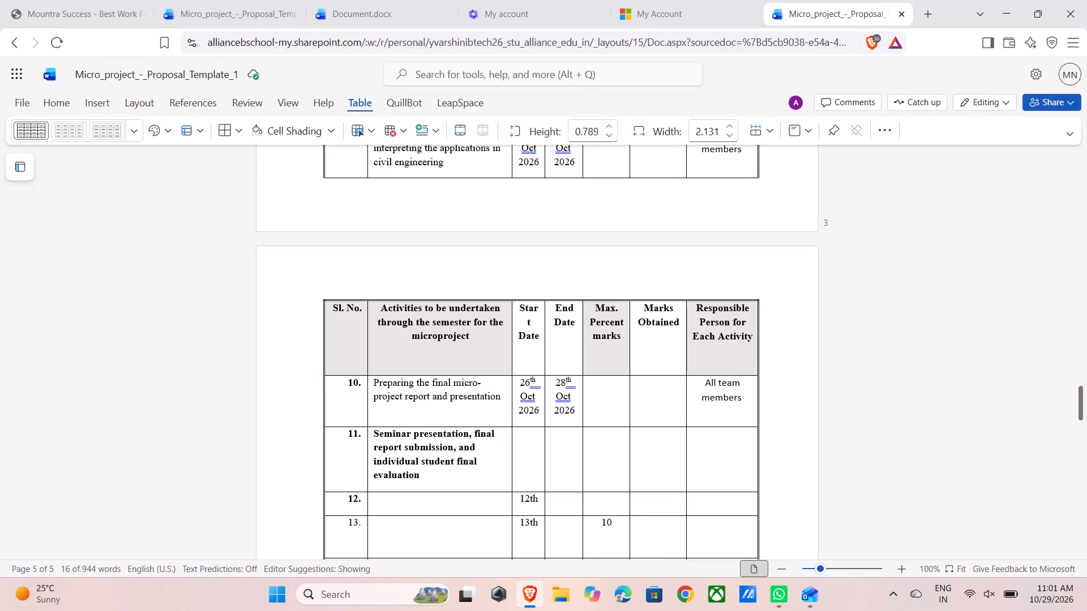
{"action": "left_click_drag", "start_coordinate": [422, 479], "coordinate": [373, 432]}
{"action": "key", "text": "BackSpace"}
Review the remaining action plan rows and the Tentative Resources Required section through the end of the document.
{"action": "scroll", "coordinate": [464, 450], "scroll_direction": "down", "scroll_amount": 6}
{"action": "scroll", "coordinate": [465, 449], "scroll_direction": "up", "scroll_amount": 1}
{"action": "scroll", "coordinate": [465, 445], "scroll_direction": "down", "scroll_amount": 13}
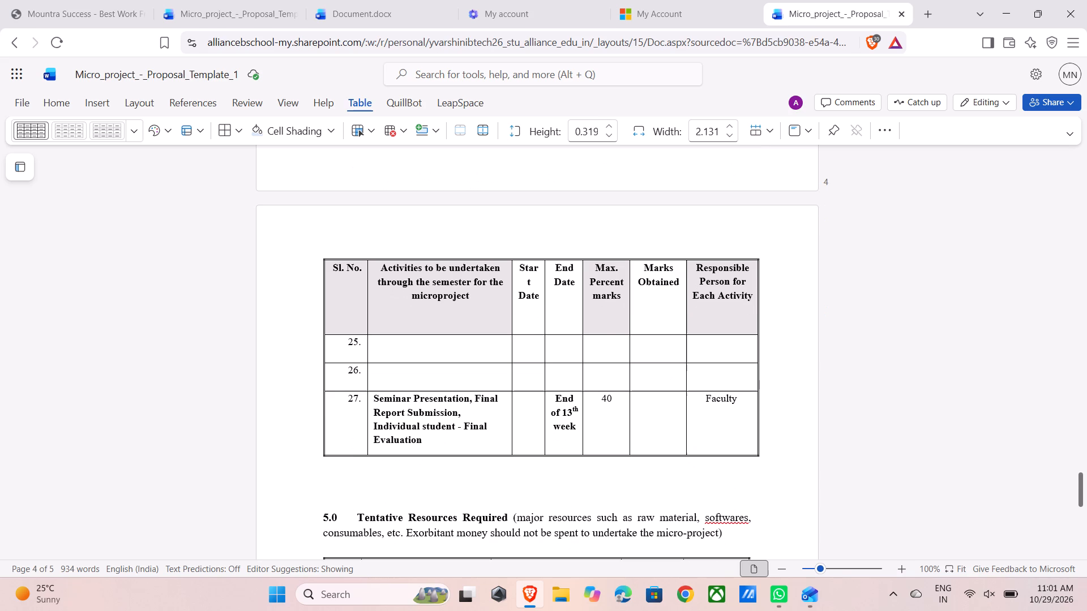
{"action": "scroll", "coordinate": [768, 488], "scroll_direction": "down", "scroll_amount": 3}
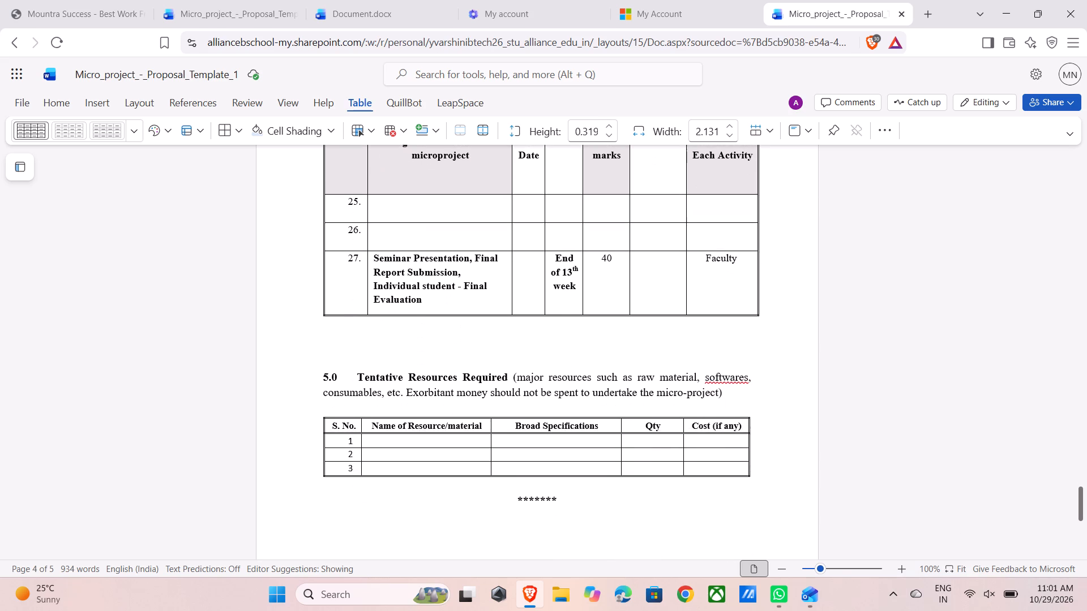
{"action": "scroll", "coordinate": [740, 483], "scroll_direction": "down", "scroll_amount": 1}
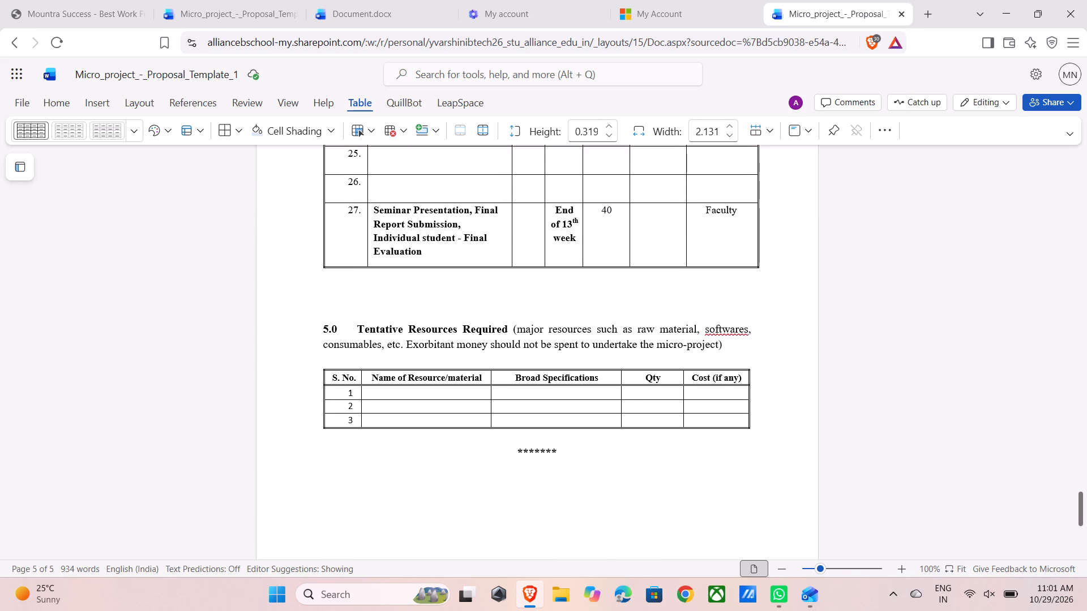
{"action": "scroll", "coordinate": [425, 345], "scroll_direction": "down", "scroll_amount": 7}
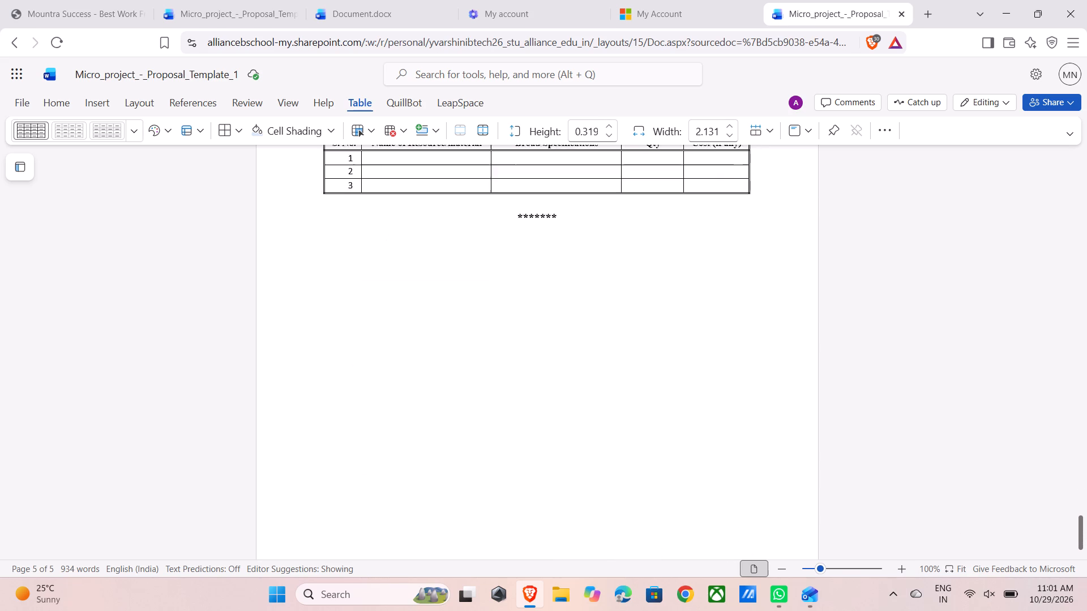
{"action": "scroll", "coordinate": [425, 345], "scroll_direction": "down", "scroll_amount": 3}
{"action": "scroll", "coordinate": [425, 345], "scroll_direction": "up", "scroll_amount": 11}
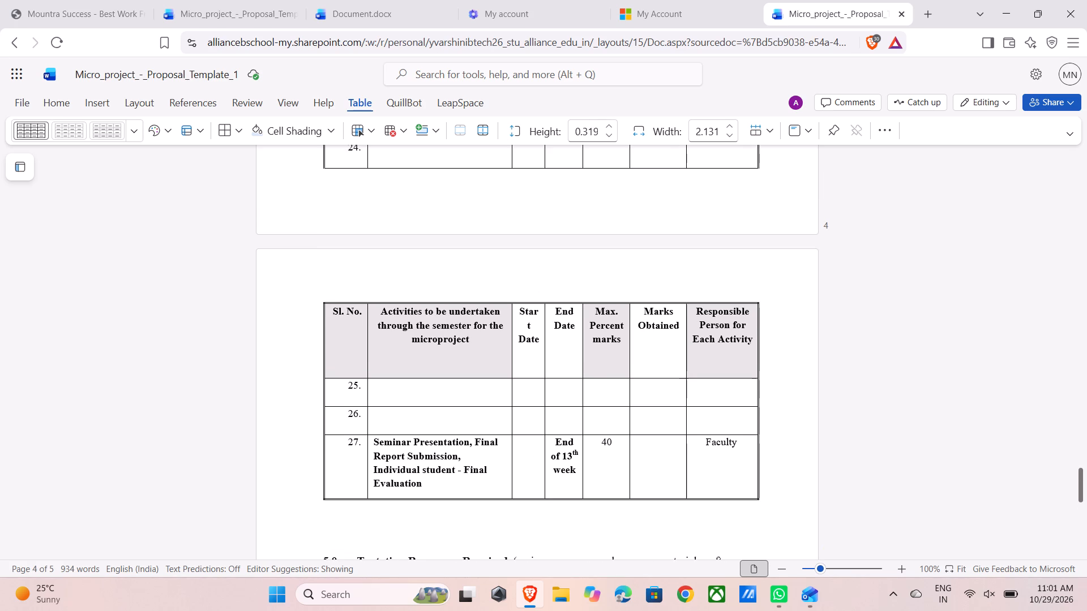
{"action": "scroll", "coordinate": [431, 152], "scroll_direction": "up", "scroll_amount": 3}
{"action": "scroll", "coordinate": [457, 342], "scroll_direction": "up", "scroll_amount": 2}
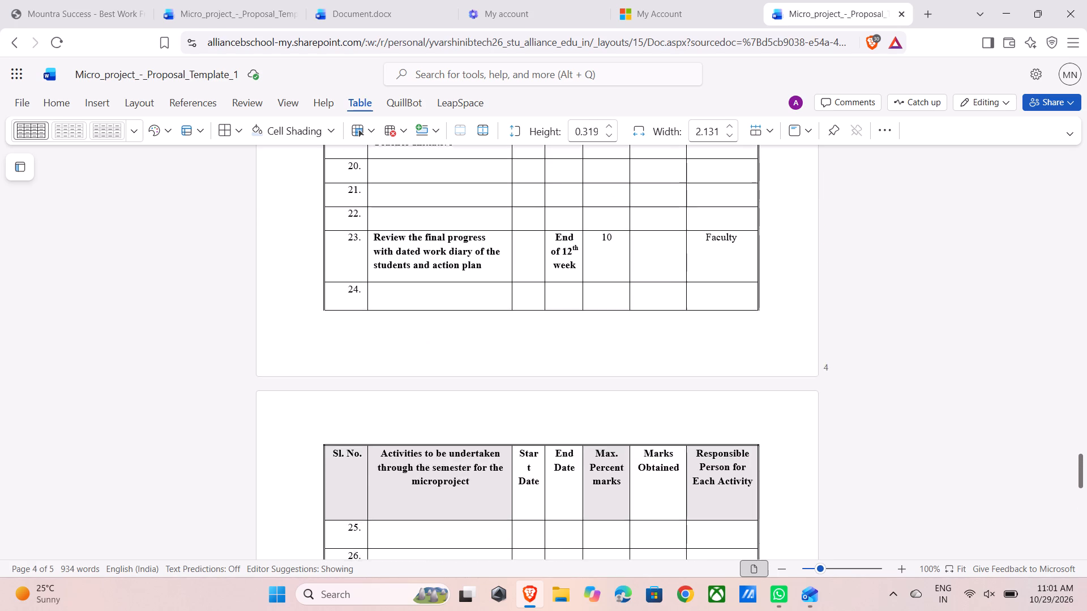
{"action": "scroll", "coordinate": [457, 342], "scroll_direction": "up", "scroll_amount": 5}
{"action": "scroll", "coordinate": [459, 354], "scroll_direction": "down", "scroll_amount": 19}
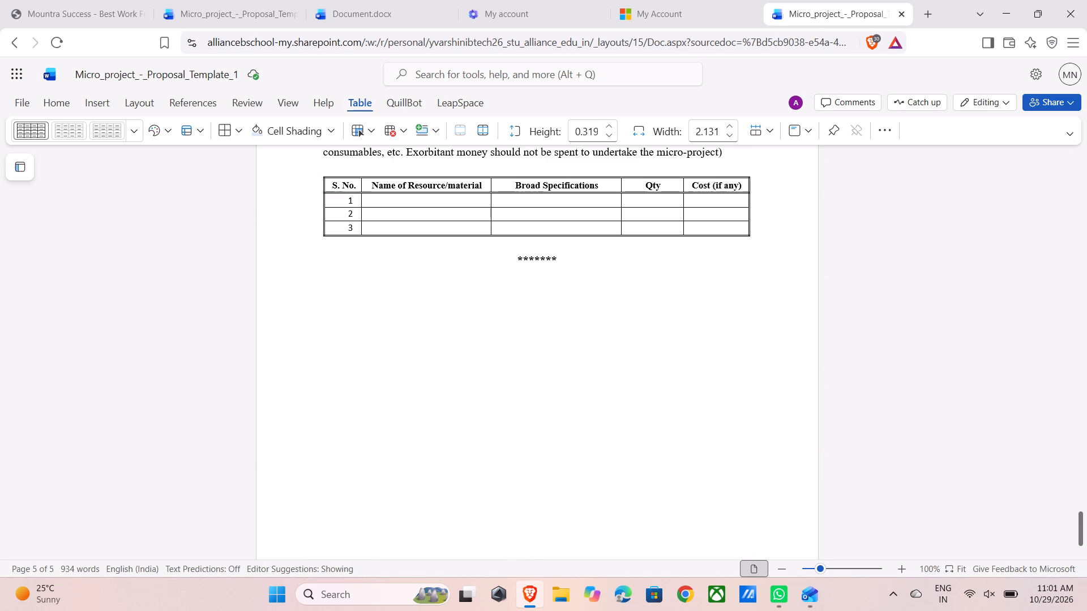
Put the section 5.0 note on its own line below the heading, replacing its opening parenthesis with "The".
{"action": "scroll", "coordinate": [433, 210], "scroll_direction": "up", "scroll_amount": 3}
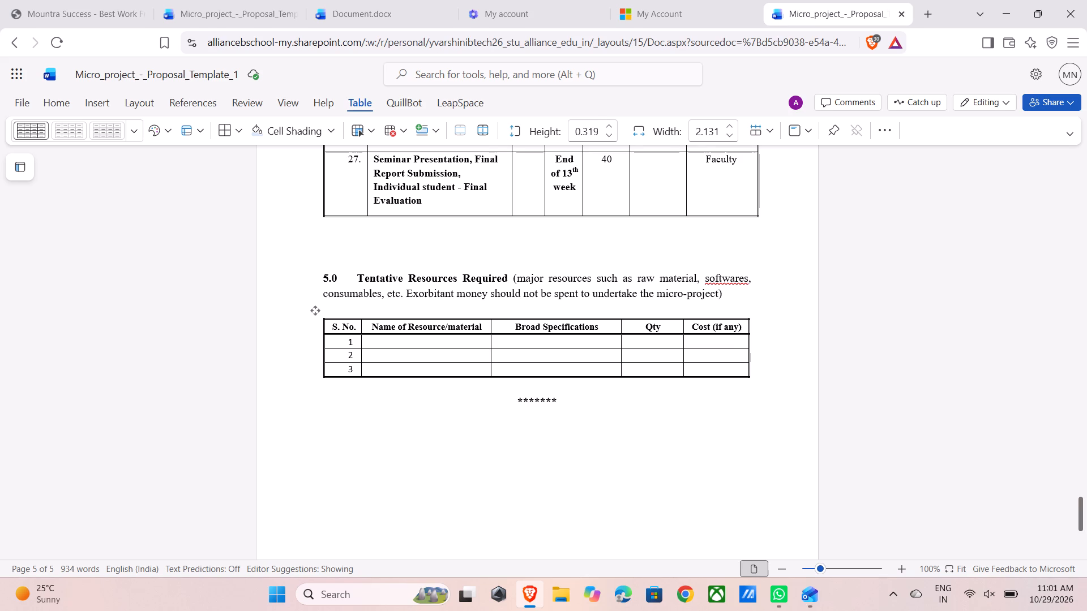
{"action": "left_click", "coordinate": [517, 277]}
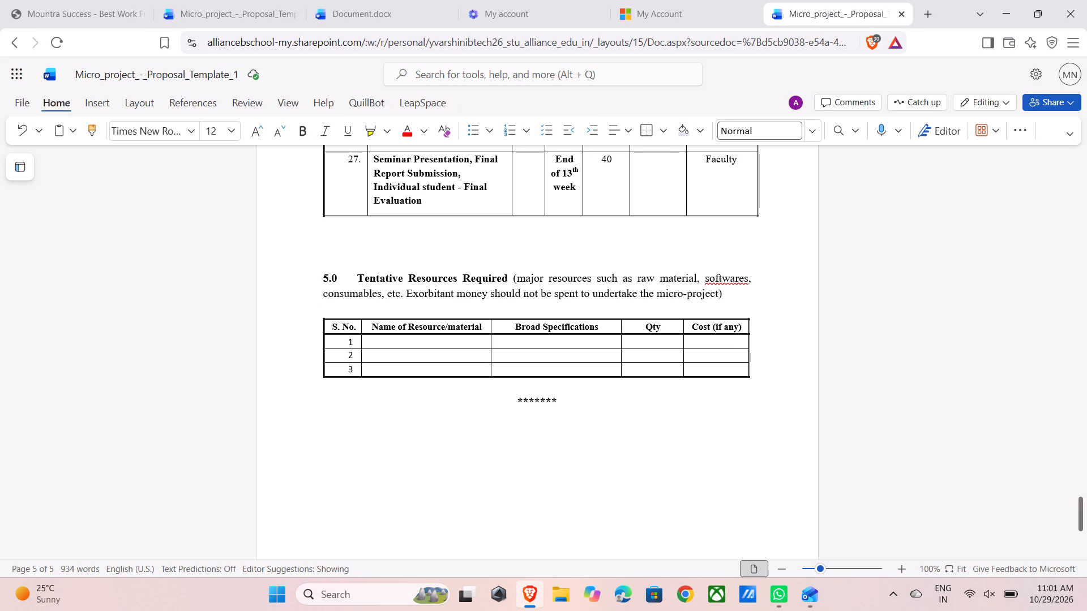
{"action": "key", "text": "BackSpace"}
{"action": "key", "text": "Return"}
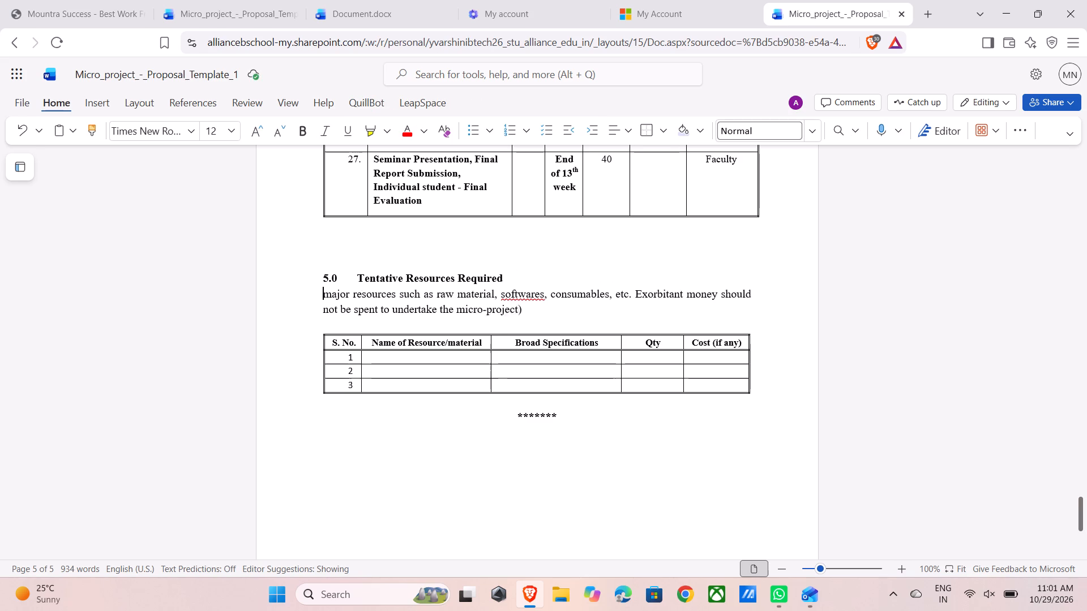
{"action": "type", "text": "TH"}
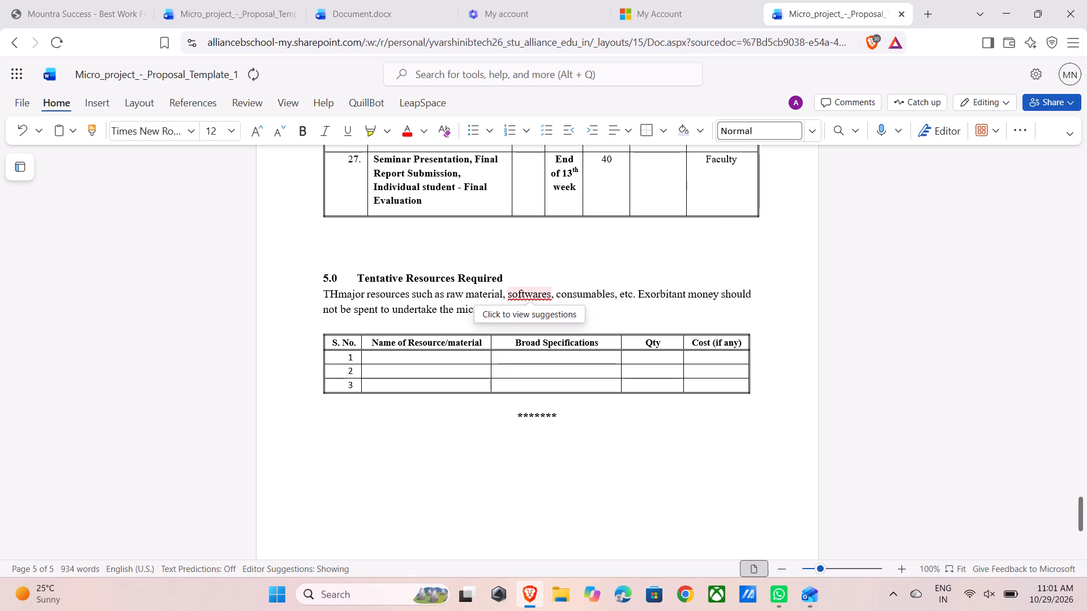
{"action": "key", "text": "BackSpace"}
{"action": "type", "text": "he"}
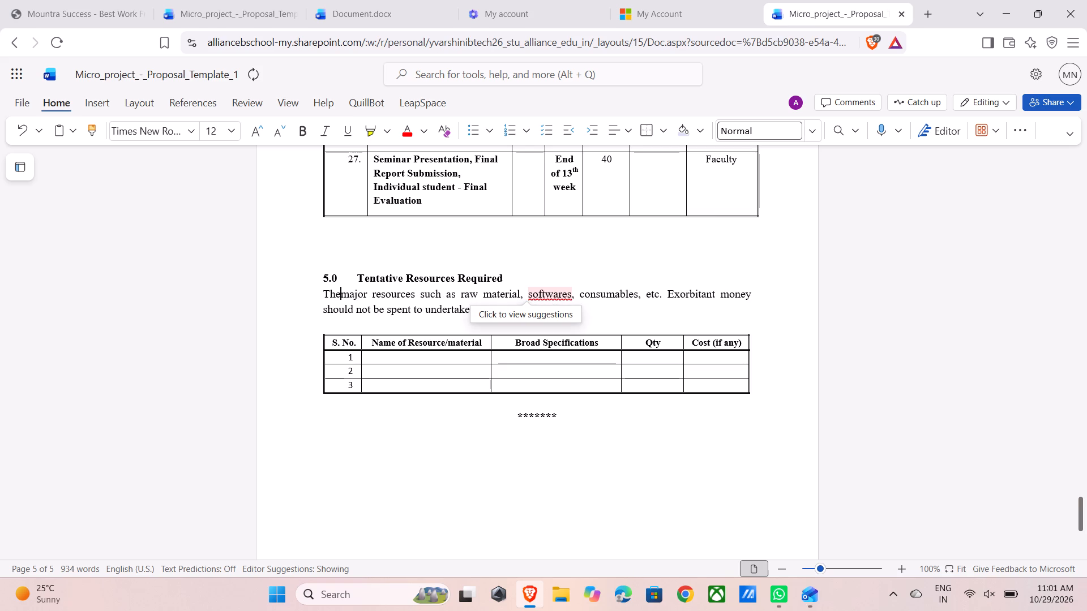
{"action": "key", "text": "space"}
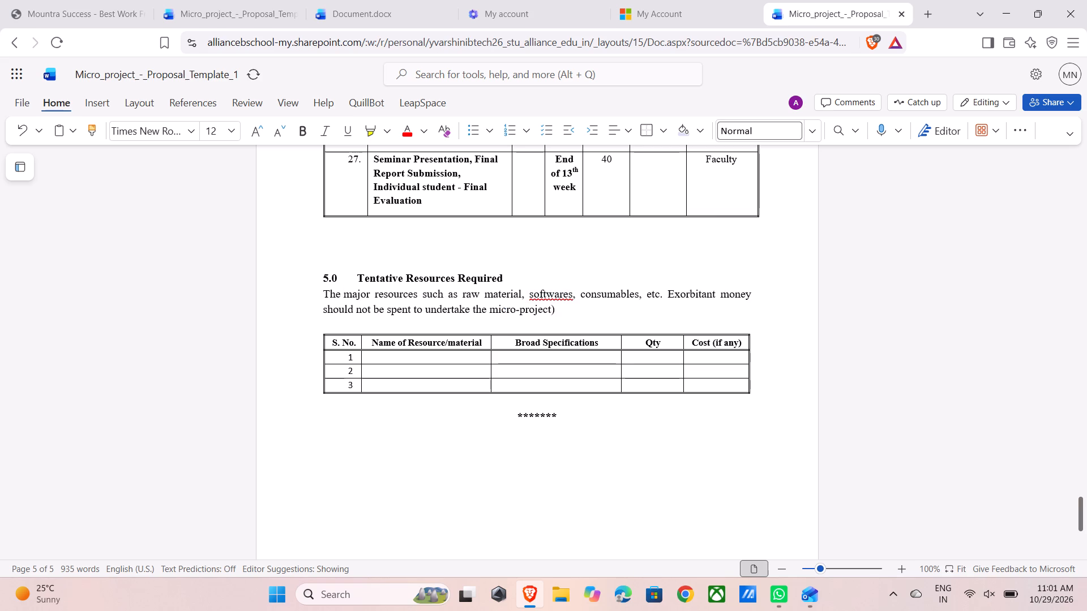
Change "softwares" to "software's" in the note under Tentative Resources Required.
{"action": "left_click", "coordinate": [567, 295]}
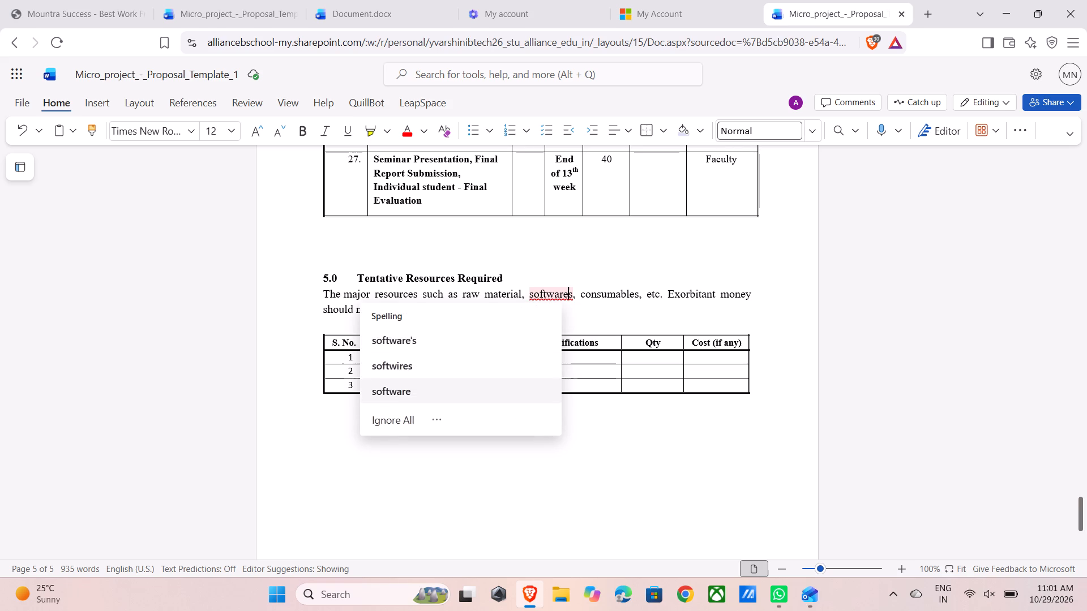
{"action": "left_click", "coordinate": [633, 341]}
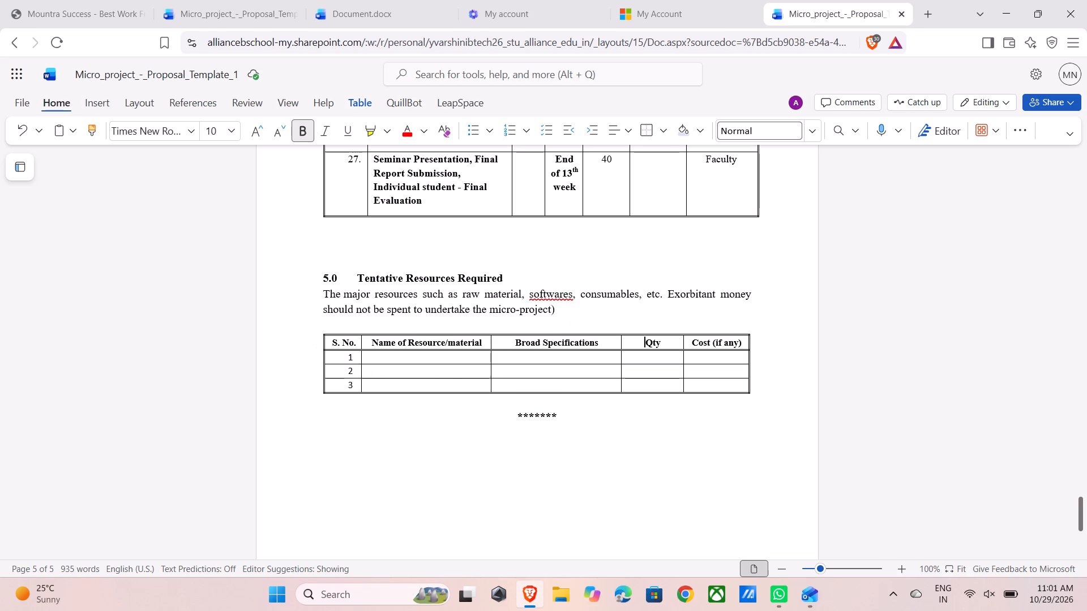
{"action": "left_click", "coordinate": [571, 296]}
{"action": "key", "text": "BackSpace"}
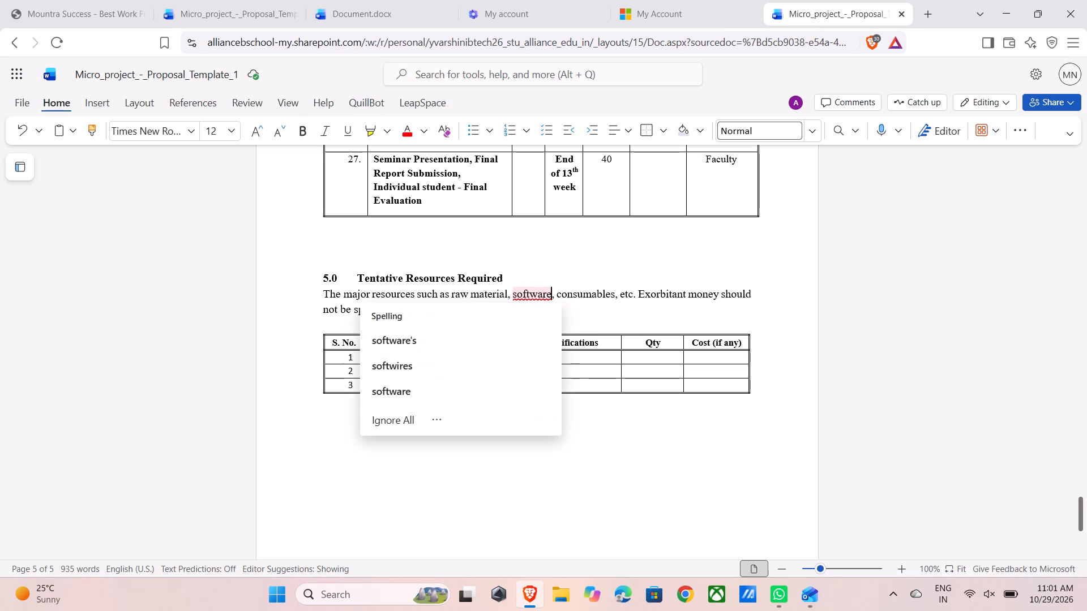
{"action": "left_click", "coordinate": [592, 304]}
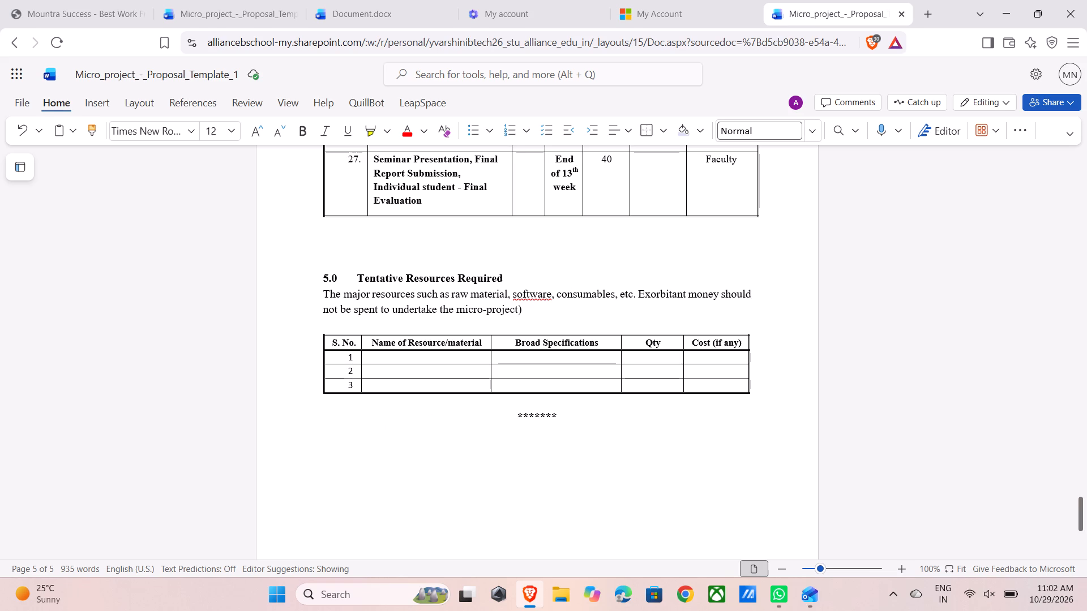
{"action": "left_click", "coordinate": [551, 295]}
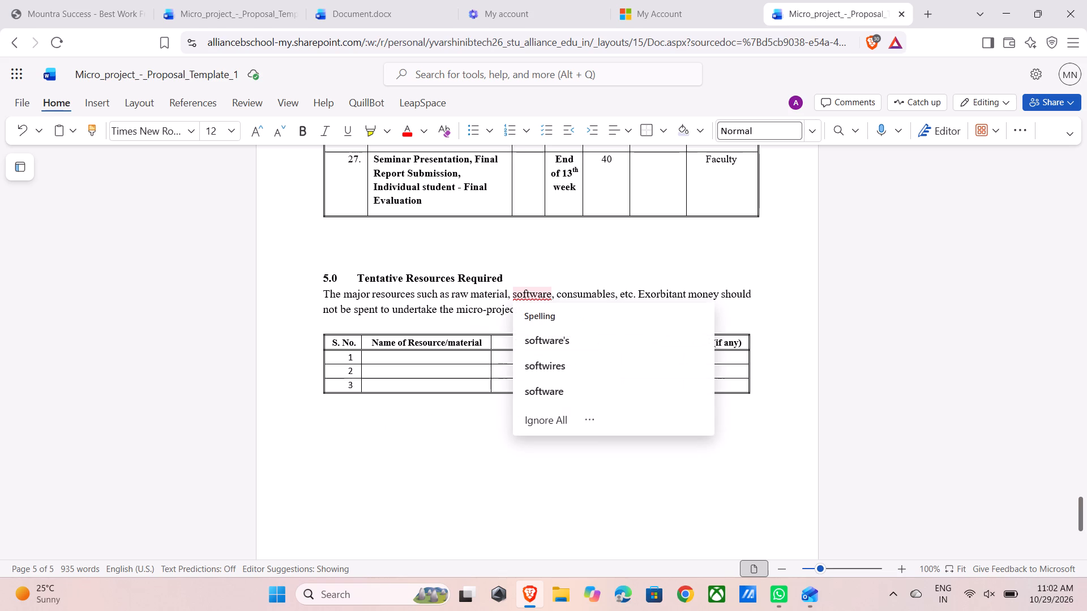
{"action": "left_click", "coordinate": [554, 341]}
{"action": "left_click", "coordinate": [572, 319]}
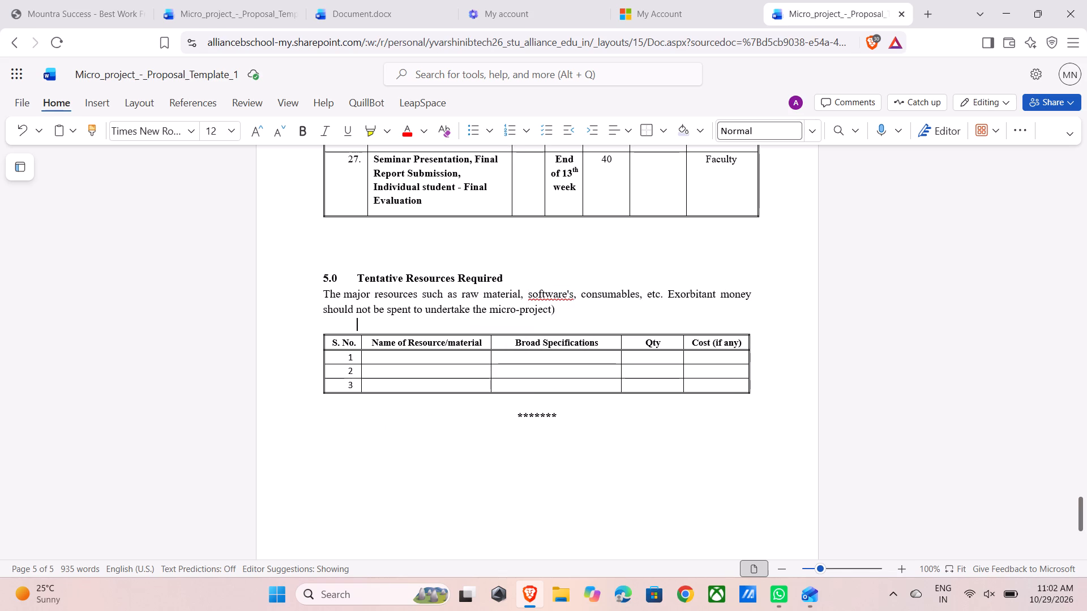
Change "software's" to "software" in the note under Tentative Resources Required.
{"action": "left_click", "coordinate": [574, 296]}
{"action": "key", "text": "BackSpace"}
{"action": "key", "text": "BackSpace"}
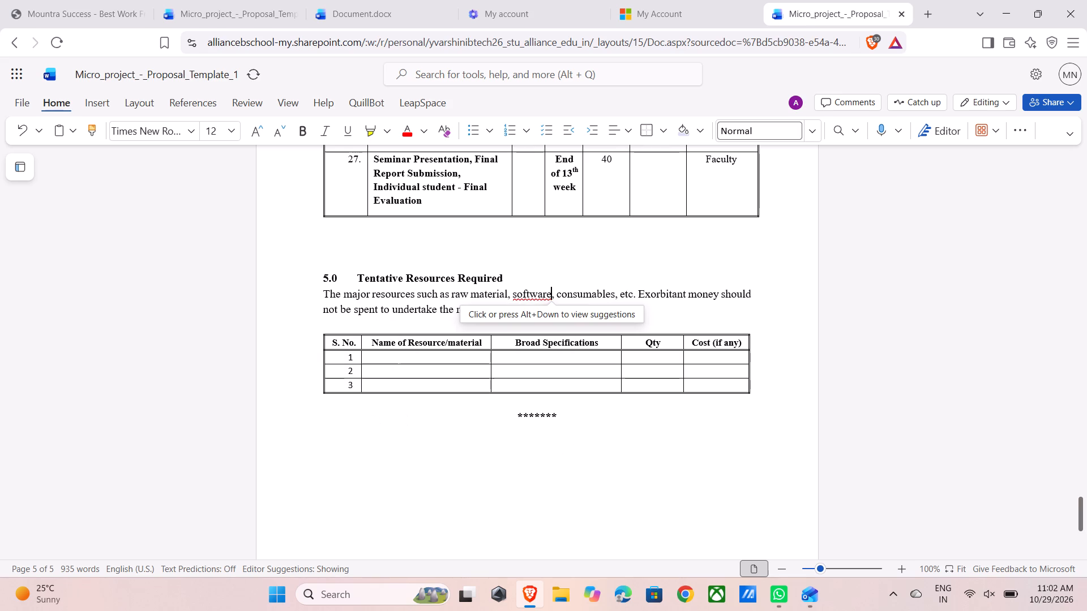
{"action": "left_click", "coordinate": [646, 325]}
{"action": "left_click", "coordinate": [652, 322]}
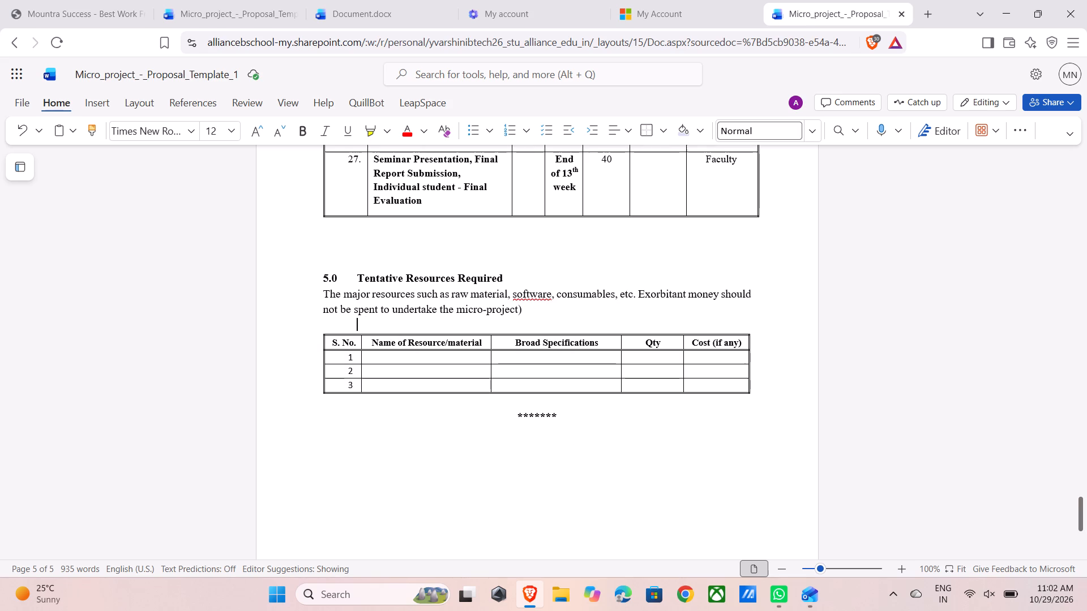
Delete the sentence about not spending exorbitant money on the micro-project, including its closing parenthesis, so the note ends at "etc.".
{"action": "left_click", "coordinate": [536, 313]}
{"action": "left_click_drag", "start_coordinate": [535, 305], "coordinate": [475, 308]}
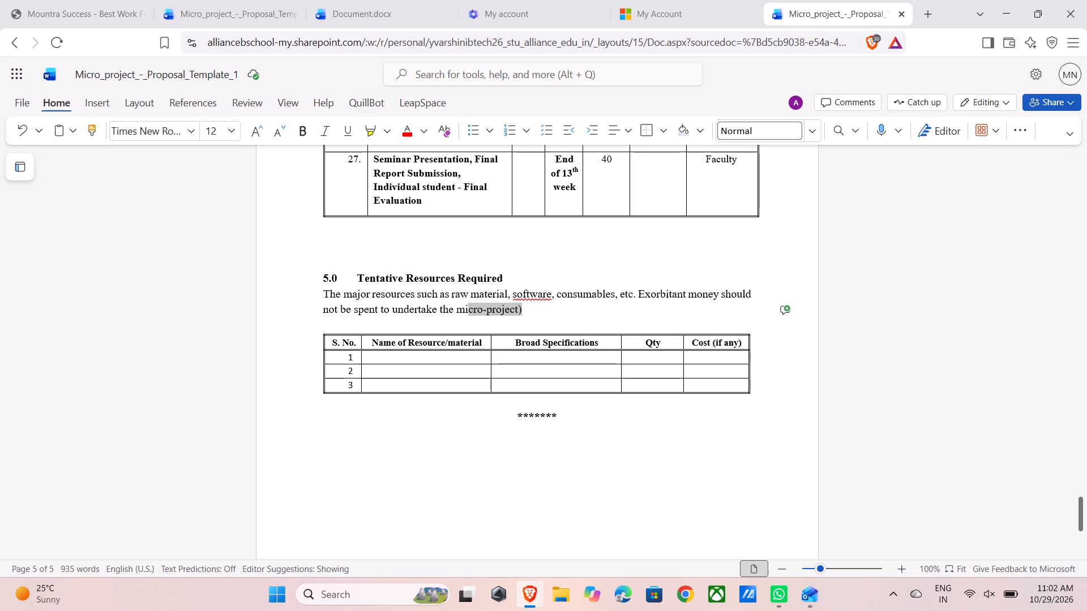
{"action": "left_click_drag", "start_coordinate": [475, 308], "coordinate": [637, 301]}
{"action": "key", "text": "BackSpace"}
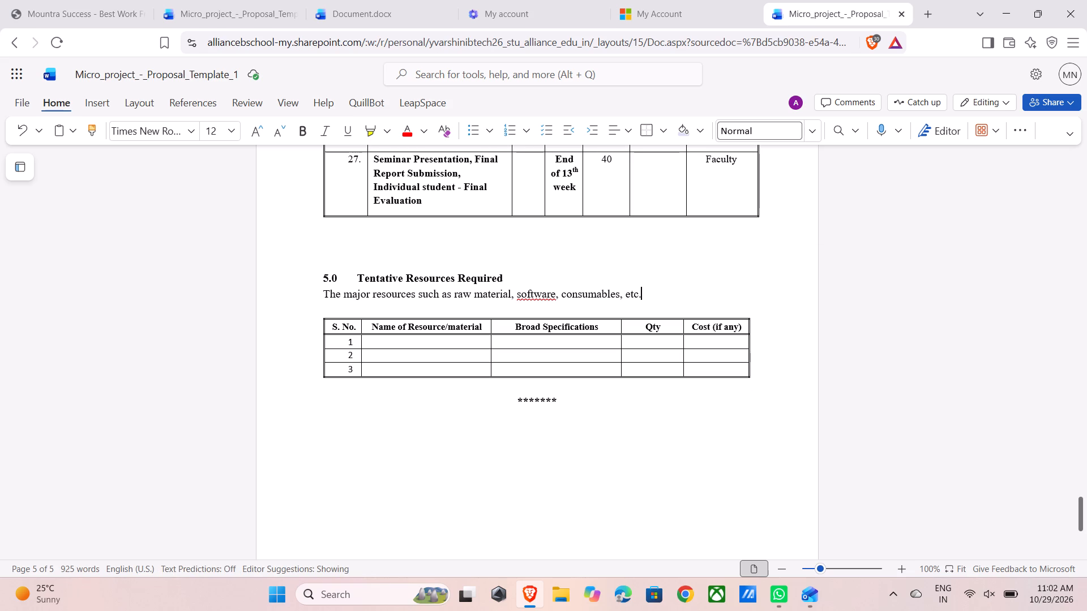
Enter "Laptop/ desktop Computer" as the resource name in row 1 of the Tentative Resources Required table.
{"action": "left_click", "coordinate": [391, 341]}
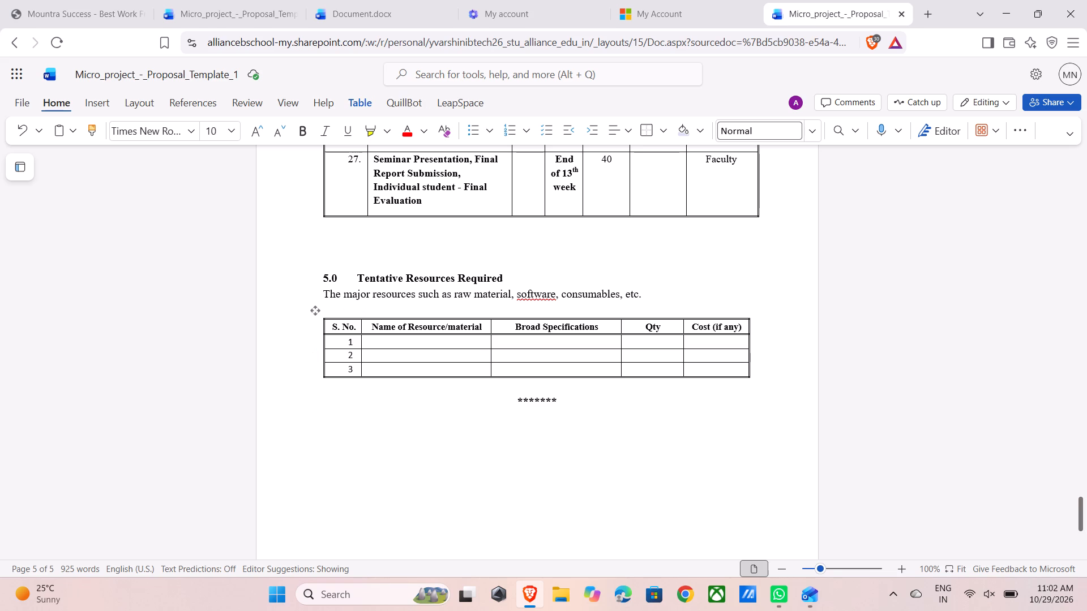
{"action": "type", "text": "LA"}
{"action": "key", "text": "BackSpace"}
{"action": "key", "text": "a"}
{"action": "type", "text": "ptop"}
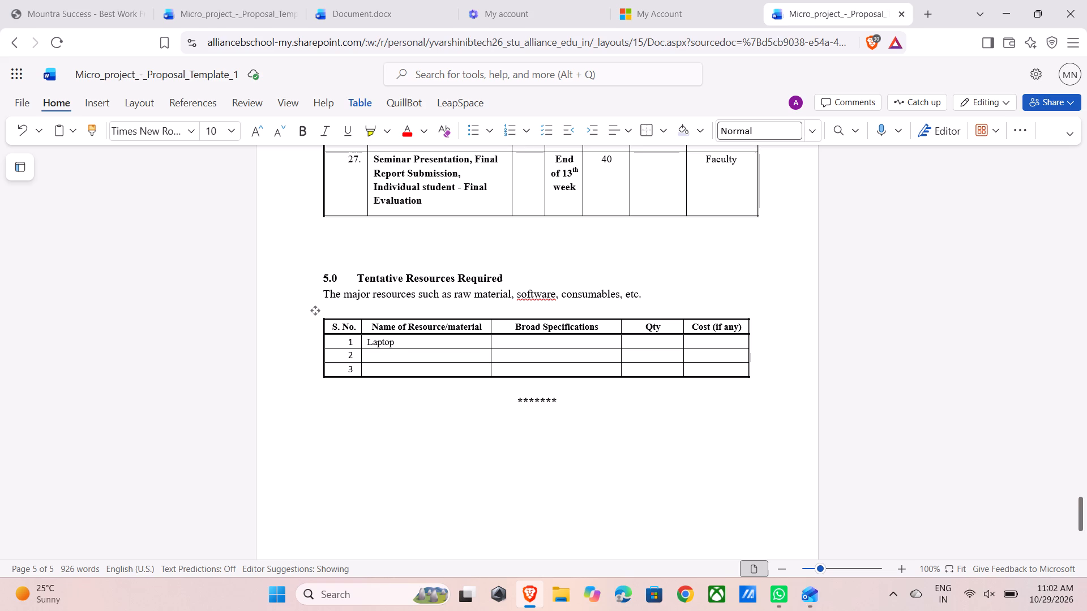
{"action": "key", "text": "slash"}
{"action": "key", "text": "space"}
{"action": "type", "text": "de"}
{"action": "key", "text": "s"}
{"action": "type", "text": "ktop"}
{"action": "key", "text": "space"}
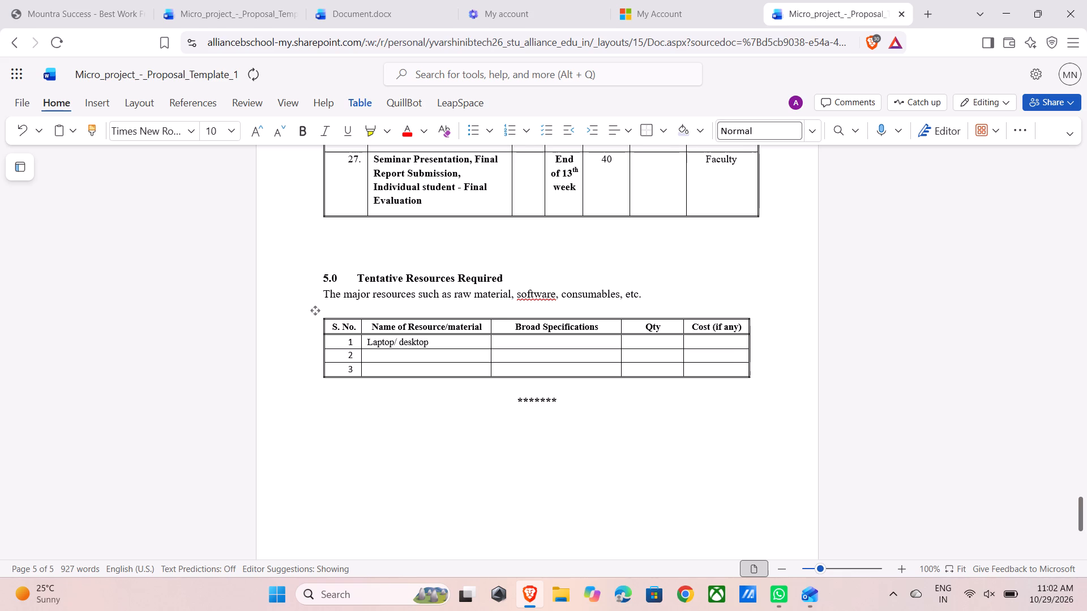
{"action": "type", "text": "Compi"}
{"action": "key", "text": "BackSpace"}
{"action": "type", "text": "uter"}
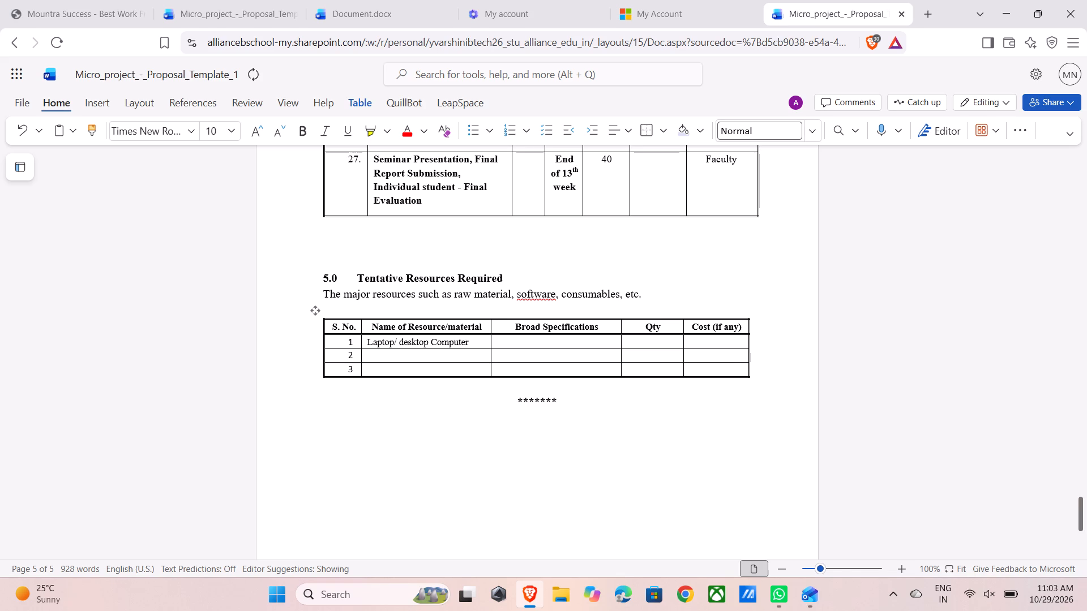
Enter "MATLAB Software" as the resource name in row 2 of the resources table.
{"action": "left_click", "coordinate": [384, 352]}
{"action": "type", "text": "Ma"}
{"action": "key", "text": "t"}
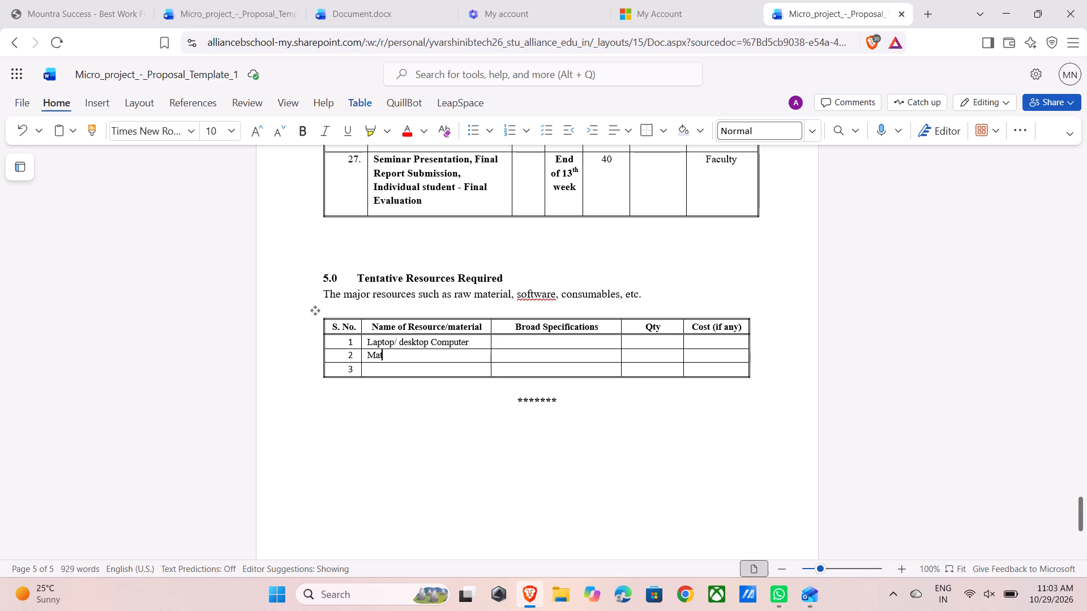
{"action": "key", "text": "BackSpace"}
{"action": "key", "text": "BackSpace"}
{"action": "key", "text": "BackSpace"}
{"action": "type", "text": "MATLAB"}
{"action": "key", "text": "space"}
{"action": "type", "text": "Soft"}
{"action": "type", "text": "ware"}
Enter "Reference books and class notes" as the resource name in row 3 of the resources table.
{"action": "left_click", "coordinate": [390, 377]}
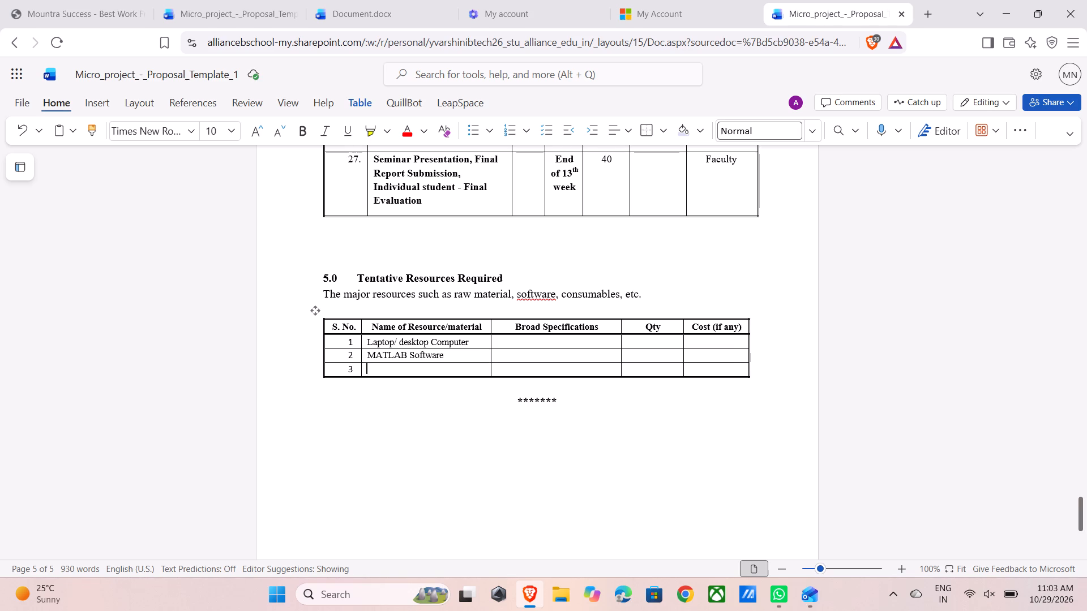
{"action": "key", "text": "shift+e"}
{"action": "key", "text": "BackSpace"}
{"action": "key", "text": "shift+r"}
{"action": "type", "text": "es"}
{"action": "key", "text": "BackSpace"}
{"action": "type", "text": "fered"}
{"action": "key", "text": "space"}
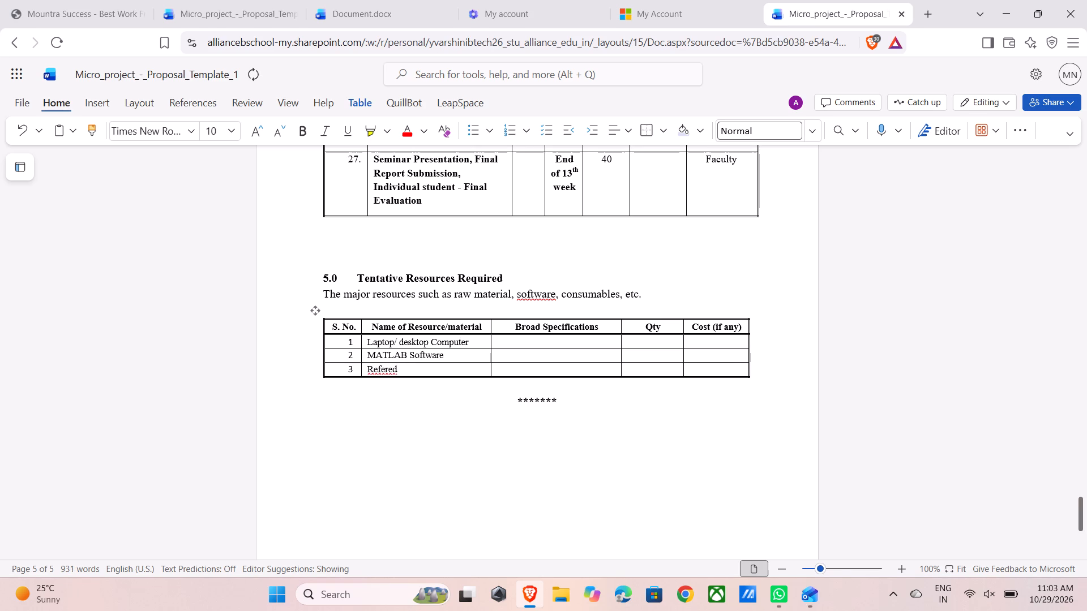
{"action": "key", "text": "BackSpace"}
{"action": "key", "text": "BackSpace"}
{"action": "key", "text": "n"}
{"action": "type", "text": "ce"}
{"action": "key", "text": "space"}
{"action": "type", "text": "books and class notes"}
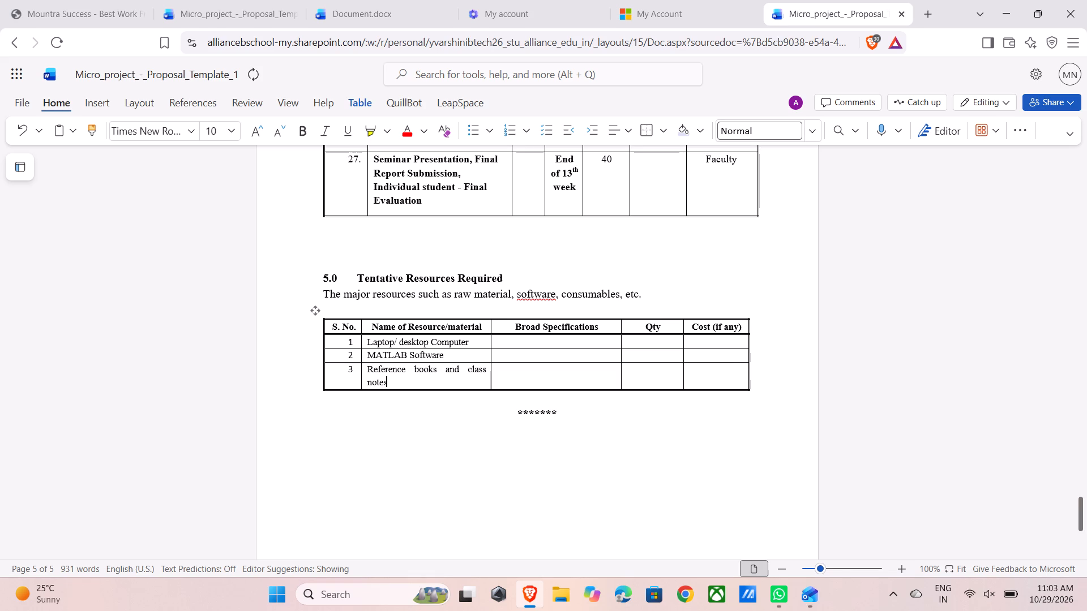
Insert two blank rows between the MATLAB Software row and the Reference books and class notes row.
{"action": "left_click_drag", "start_coordinate": [482, 391], "coordinate": [482, 392]}
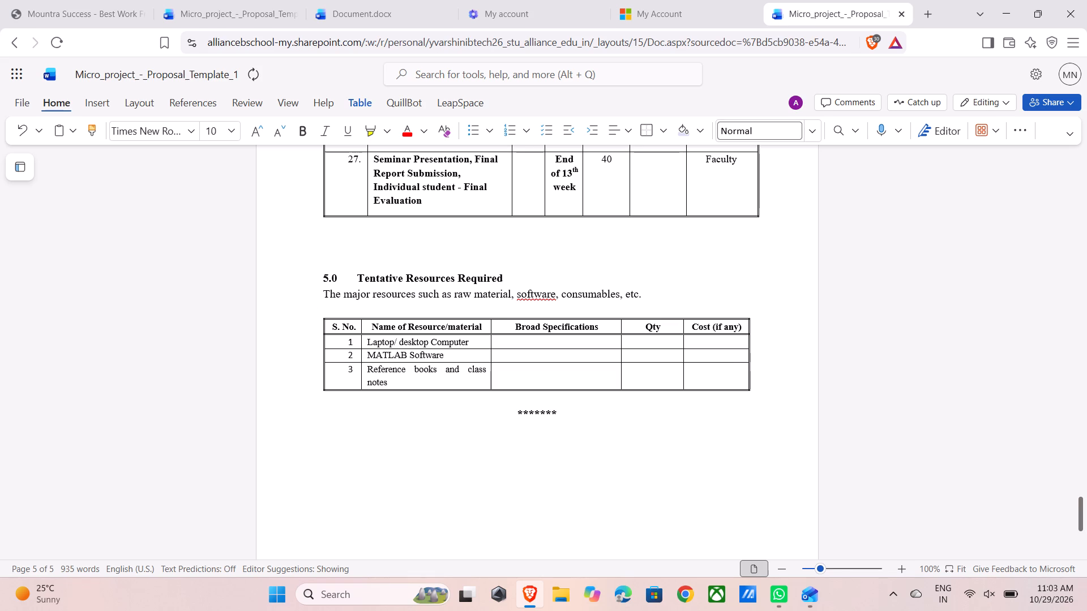
{"action": "left_click_drag", "start_coordinate": [482, 392], "coordinate": [485, 398]}
{"action": "left_click", "coordinate": [491, 390]}
{"action": "left_click_drag", "start_coordinate": [315, 310], "coordinate": [315, 317]}
{"action": "left_click_drag", "start_coordinate": [315, 317], "coordinate": [314, 329]}
{"action": "left_click", "coordinate": [318, 348]}
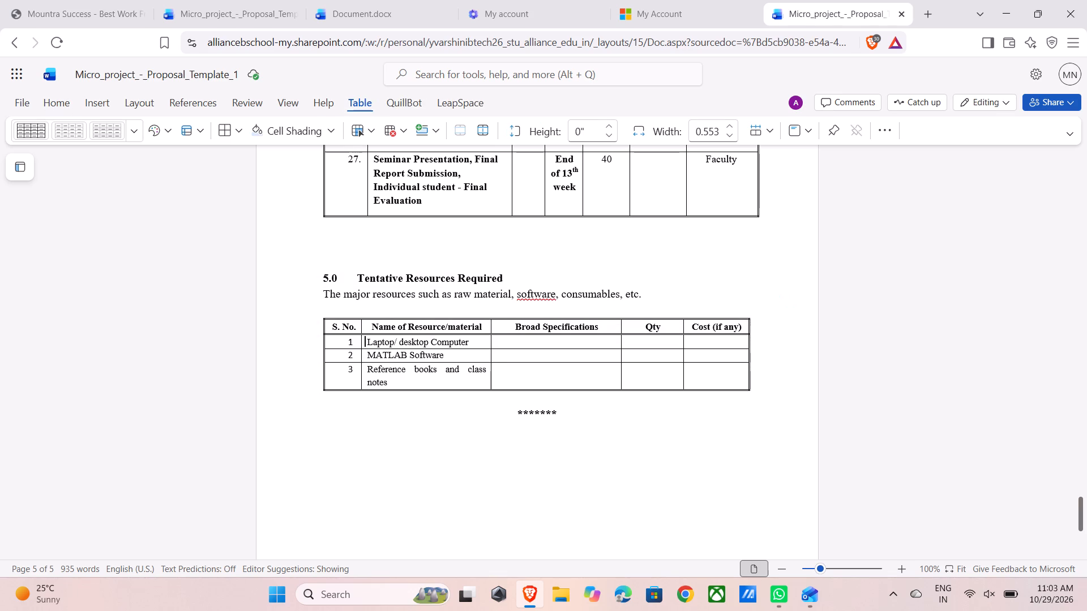
{"action": "left_click", "coordinate": [320, 391]}
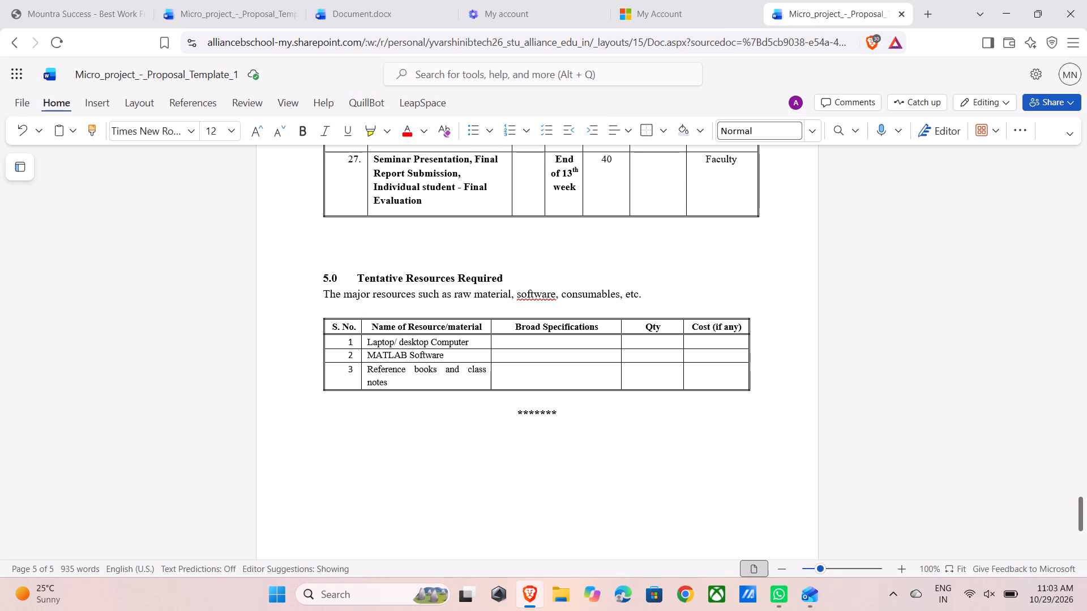
{"action": "left_click", "coordinate": [320, 391]}
{"action": "left_click", "coordinate": [319, 360]}
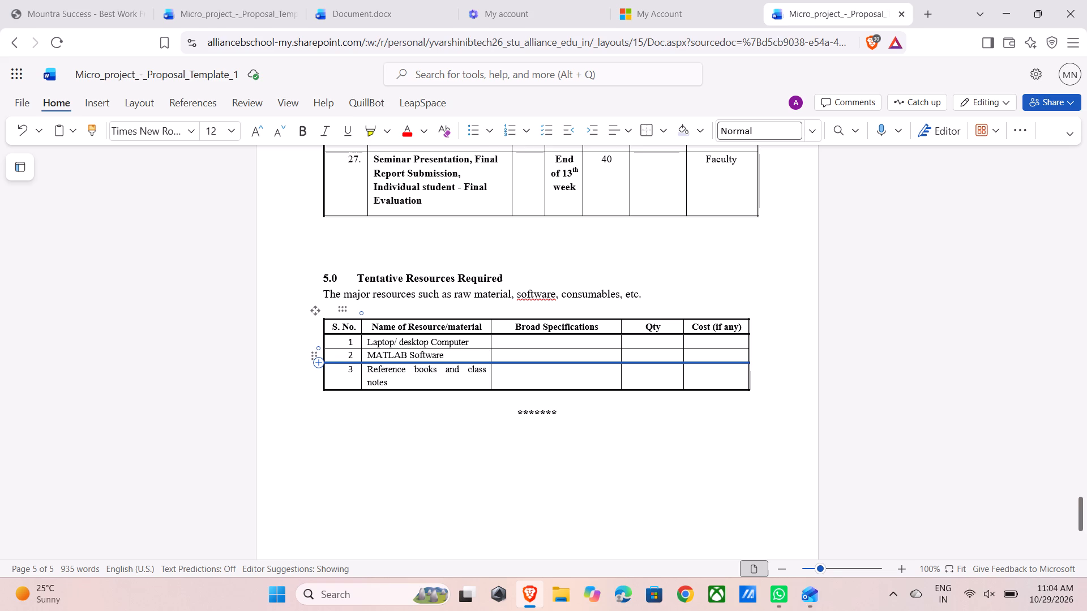
{"action": "left_click", "coordinate": [319, 360]}
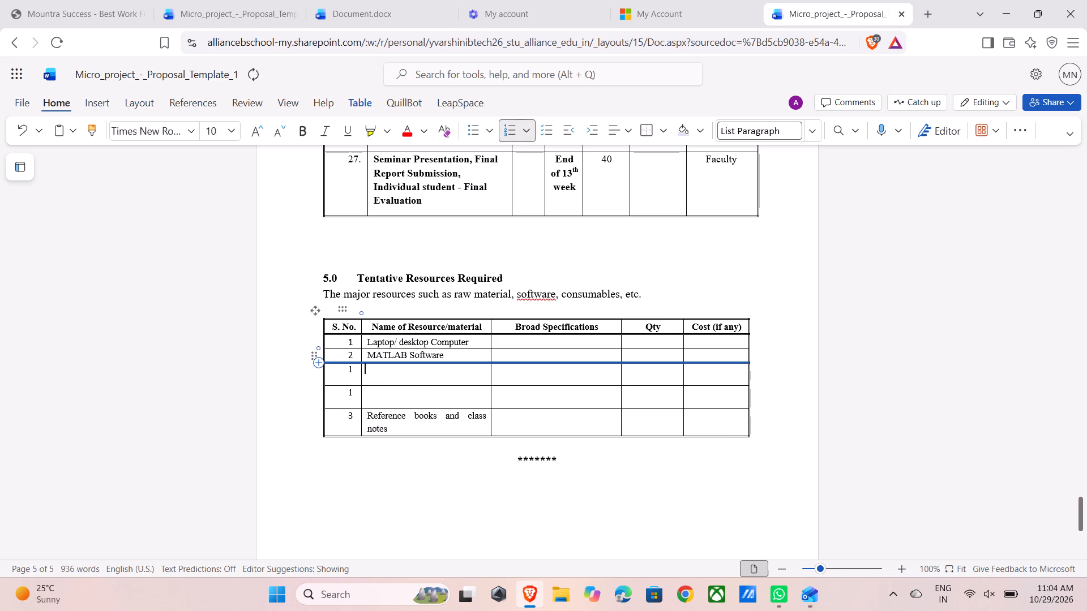
Move the Reference books and class notes row above the two blank rows, directly below the MATLAB Software row.
{"action": "left_click_drag", "start_coordinate": [368, 424], "coordinate": [362, 428]}
{"action": "left_click", "coordinate": [332, 428]}
{"action": "left_click_drag", "start_coordinate": [327, 417], "coordinate": [452, 423]}
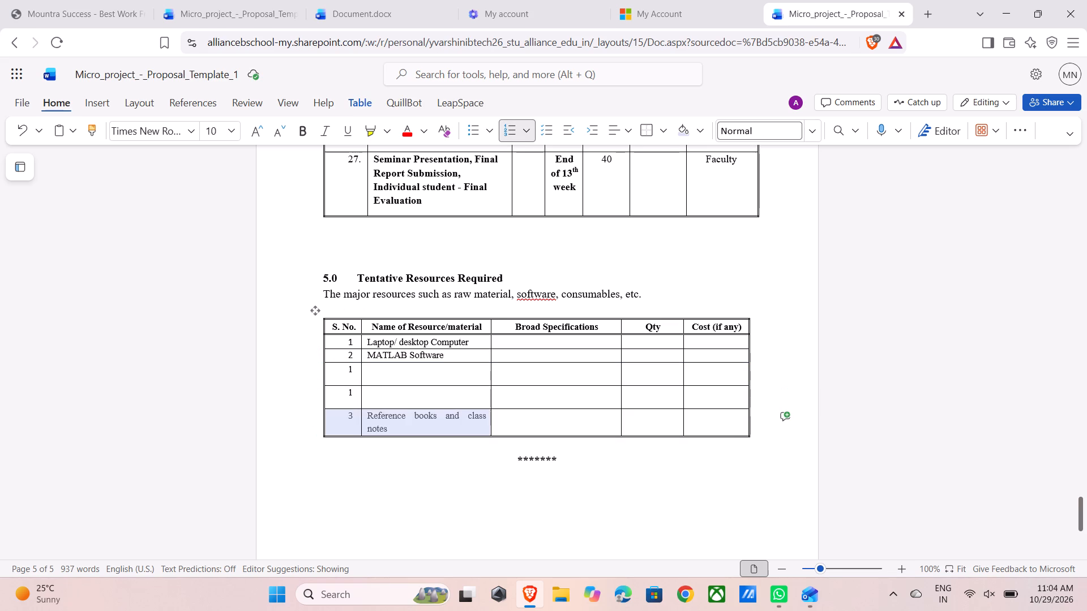
{"action": "left_click_drag", "start_coordinate": [452, 423], "coordinate": [721, 415]}
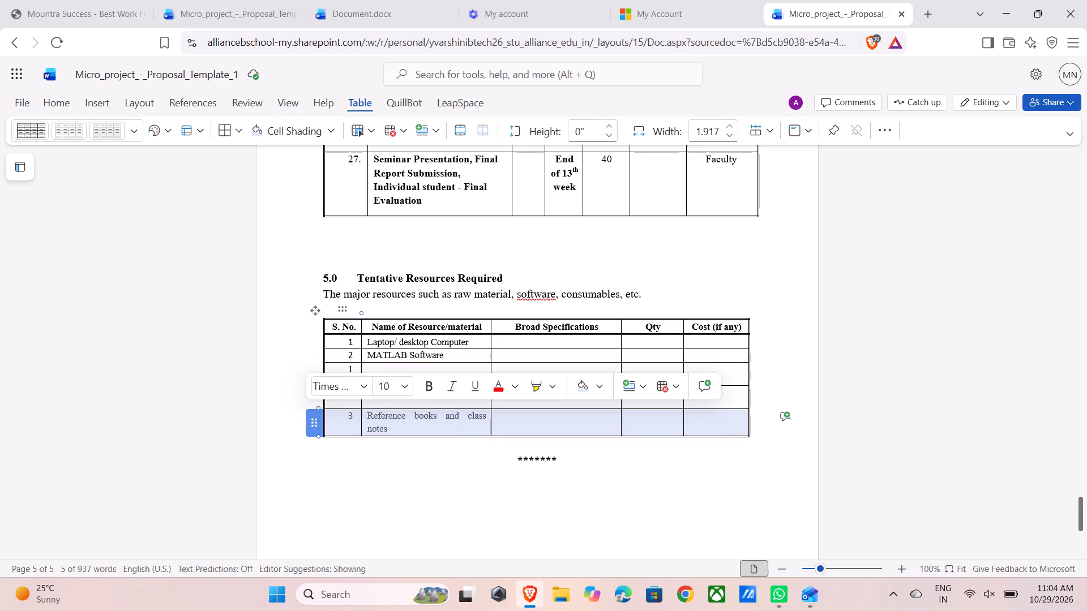
{"action": "left_click_drag", "start_coordinate": [359, 428], "coordinate": [361, 411]}
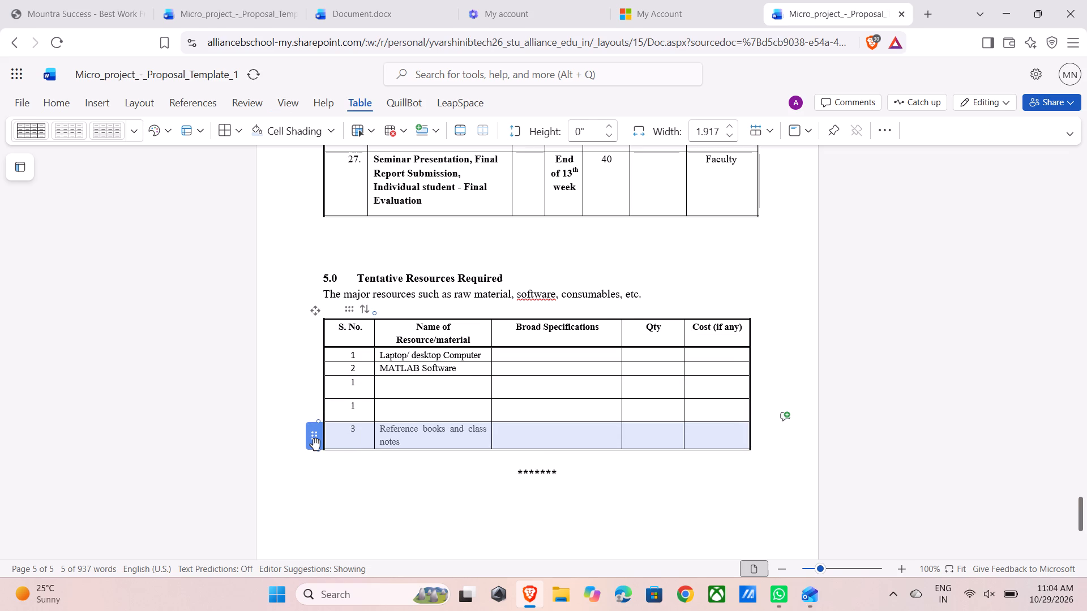
{"action": "left_click_drag", "start_coordinate": [316, 445], "coordinate": [314, 388]}
Replace the serial number of the first blank row below Reference books and class notes with 4.
{"action": "left_click", "coordinate": [357, 413]}
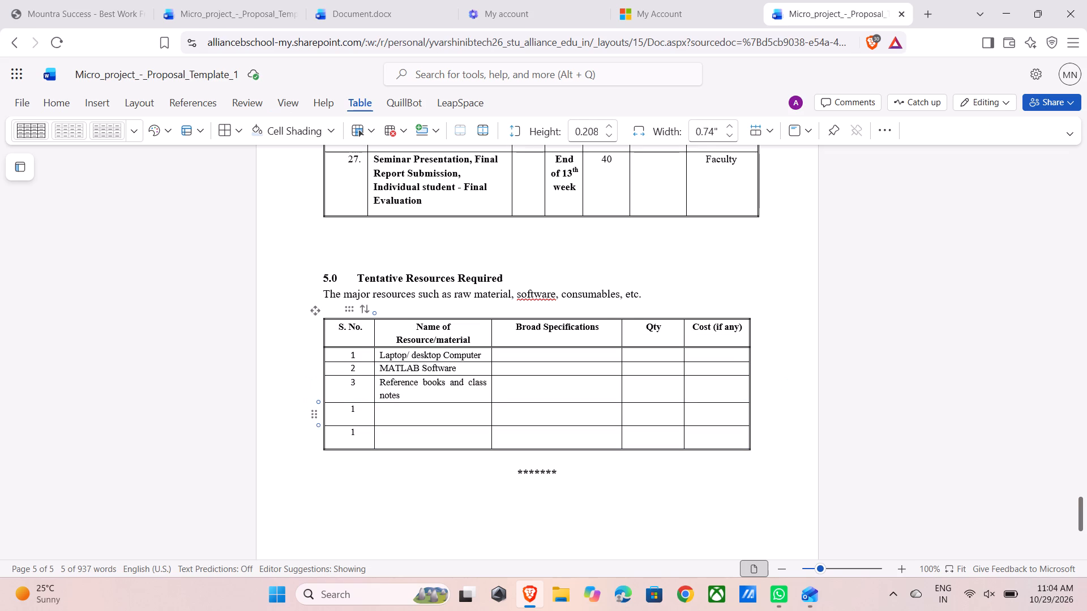
{"action": "left_click", "coordinate": [359, 412]}
{"action": "key", "text": "BackSpace"}
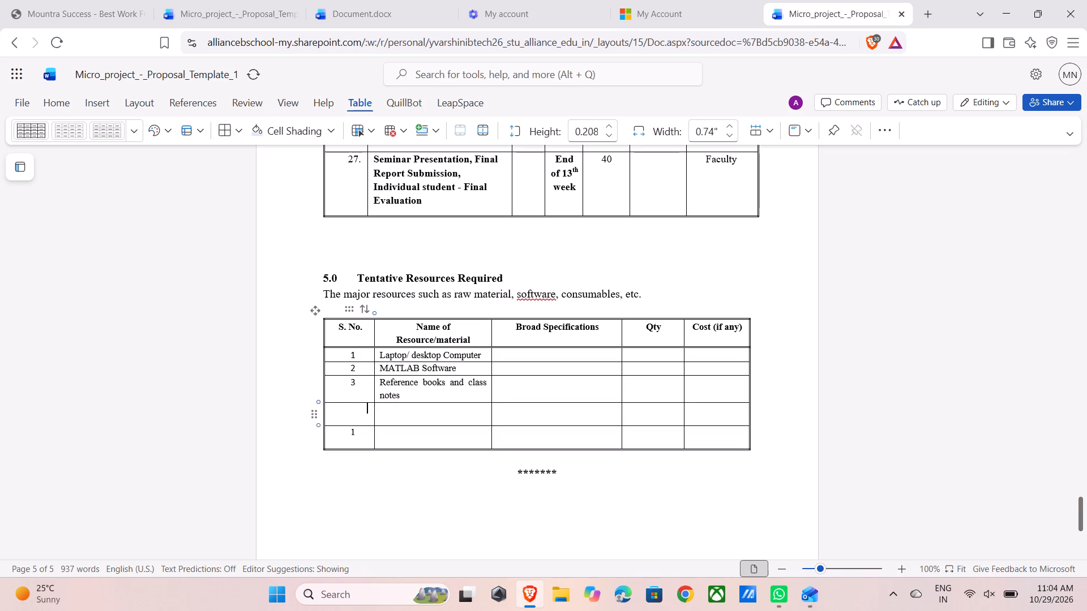
{"action": "key", "text": "4"}
{"action": "key", "text": "space"}
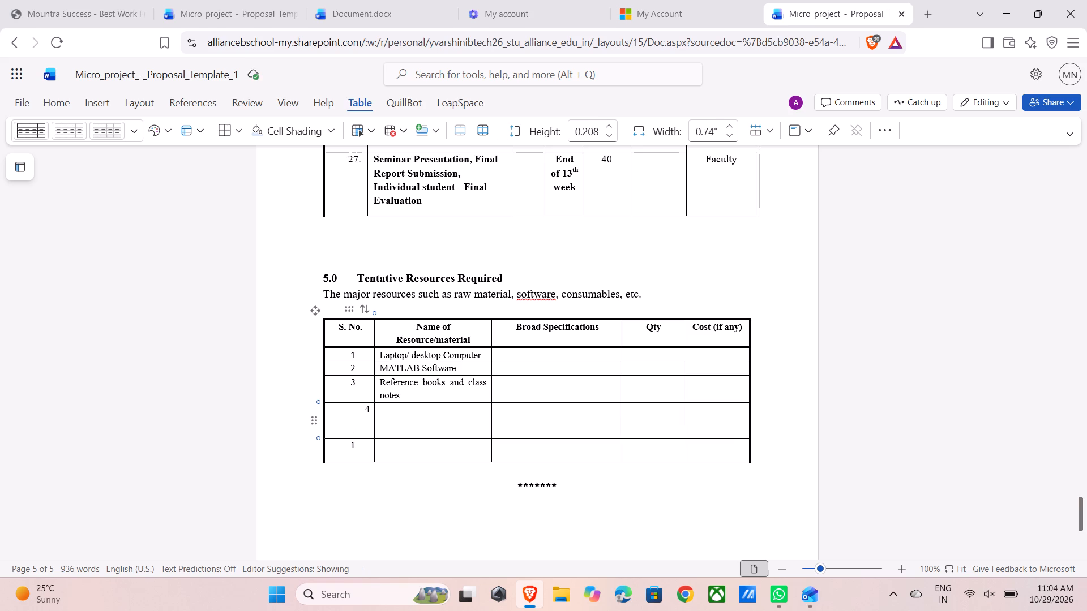
{"action": "key", "text": "BackSpace"}
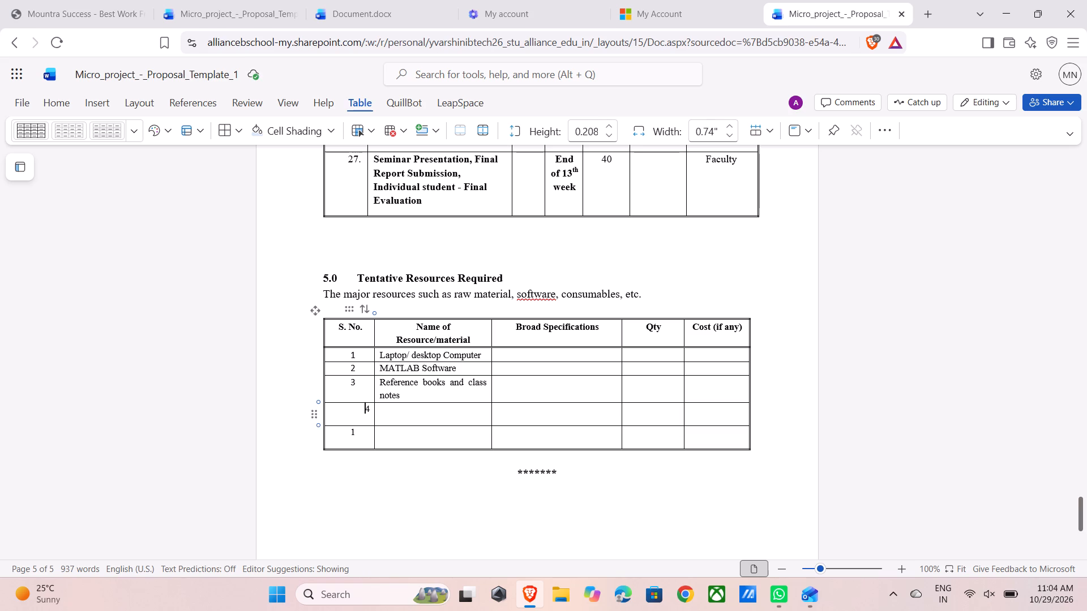
{"action": "left_click", "coordinate": [359, 412]}
{"action": "left_click", "coordinate": [391, 403]}
{"action": "left_click", "coordinate": [375, 412]}
{"action": "left_click", "coordinate": [373, 411]}
{"action": "key", "text": "BackSpace"}
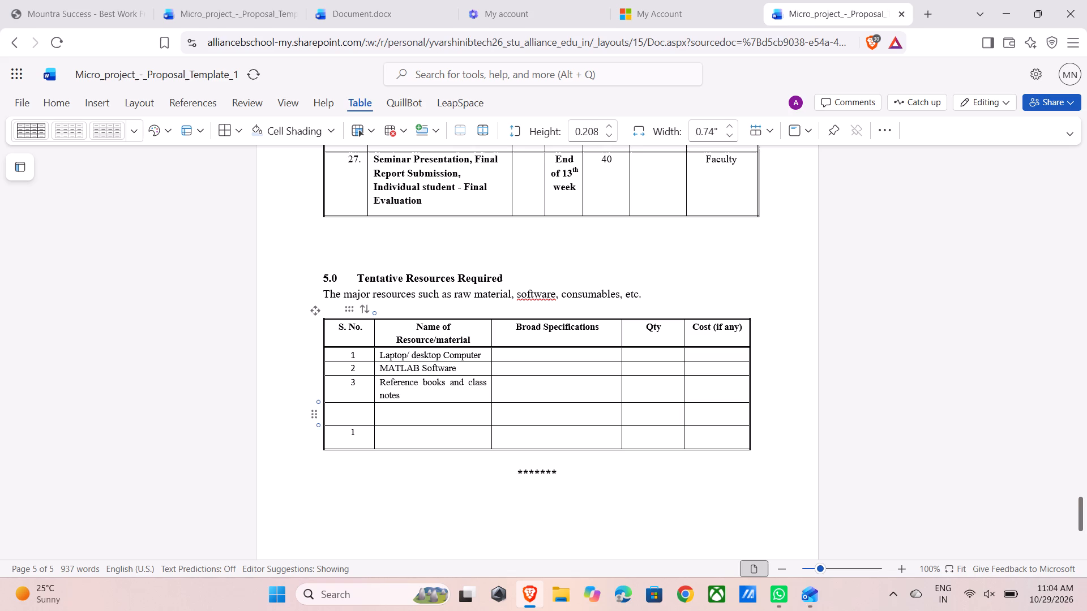
{"action": "key", "text": "BackSpace"}
{"action": "key", "text": "BackSpace"}
{"action": "key", "text": "BackSpace"}
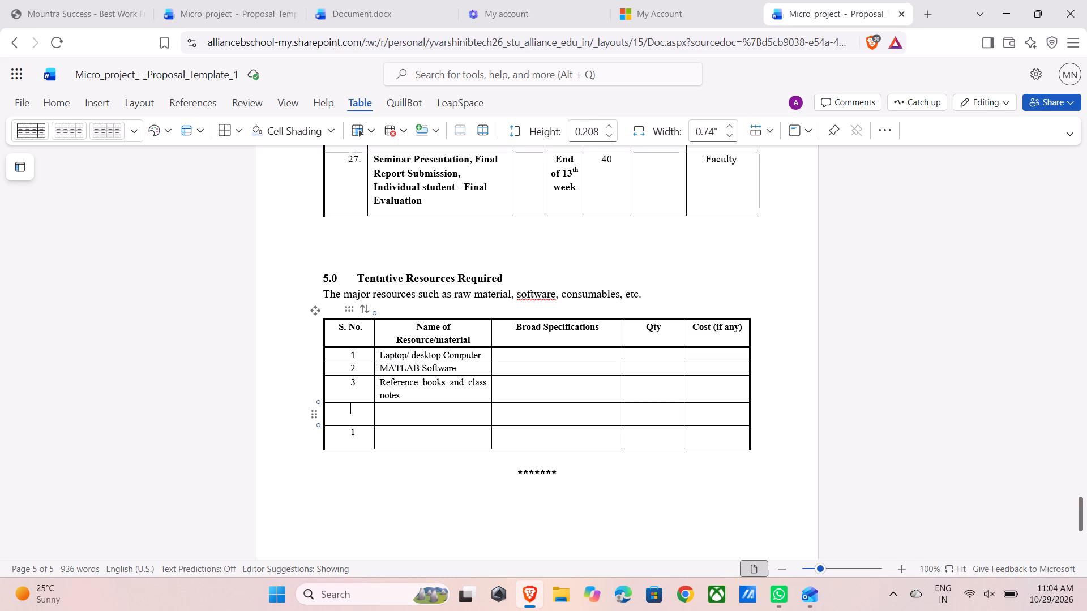
{"action": "key", "text": "4"}
Enter "Internet access" as the resource name in row 4 of the resources table.
{"action": "left_click", "coordinate": [379, 406]}
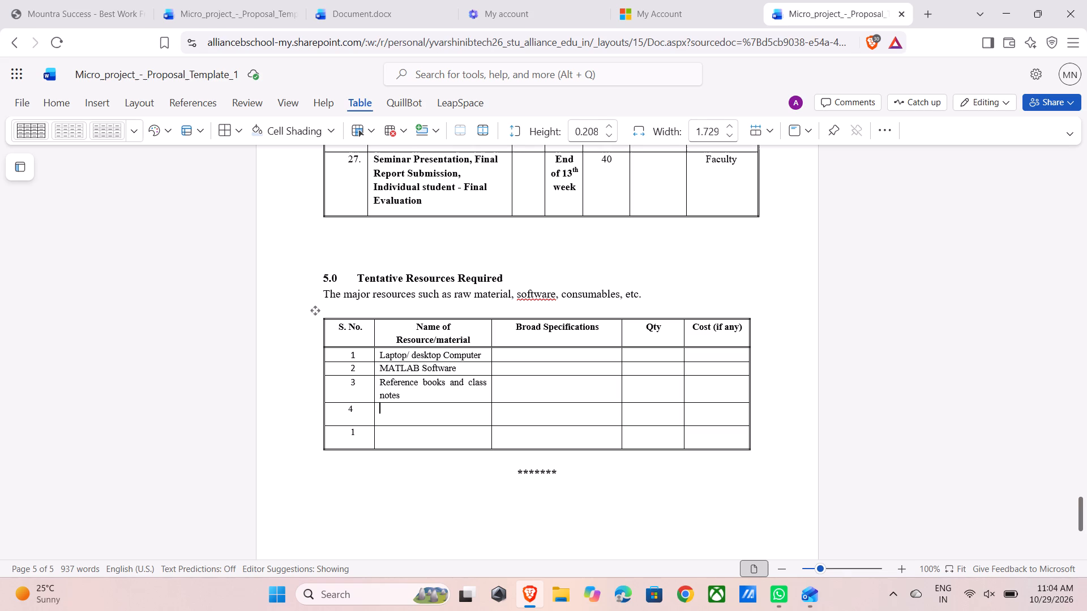
{"action": "type", "text": "IN"}
{"action": "key", "text": "equal"}
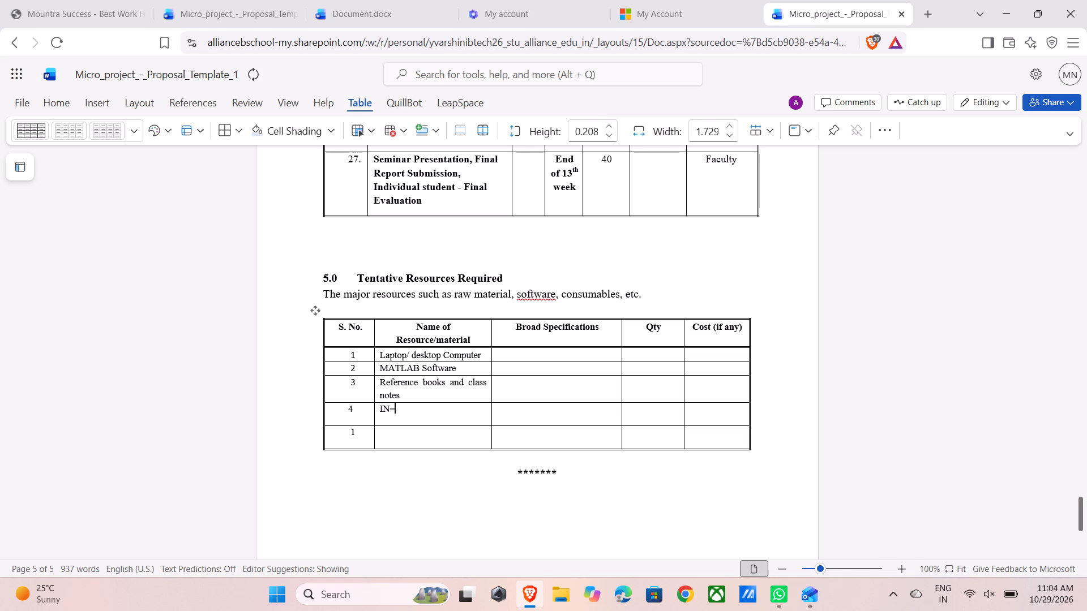
{"action": "key", "text": "BackSpace"}
{"action": "key", "text": "BackSpace"}
{"action": "type", "text": "nternt"}
{"action": "key", "text": "BackSpace"}
{"action": "type", "text": "et"}
{"action": "key", "text": "space"}
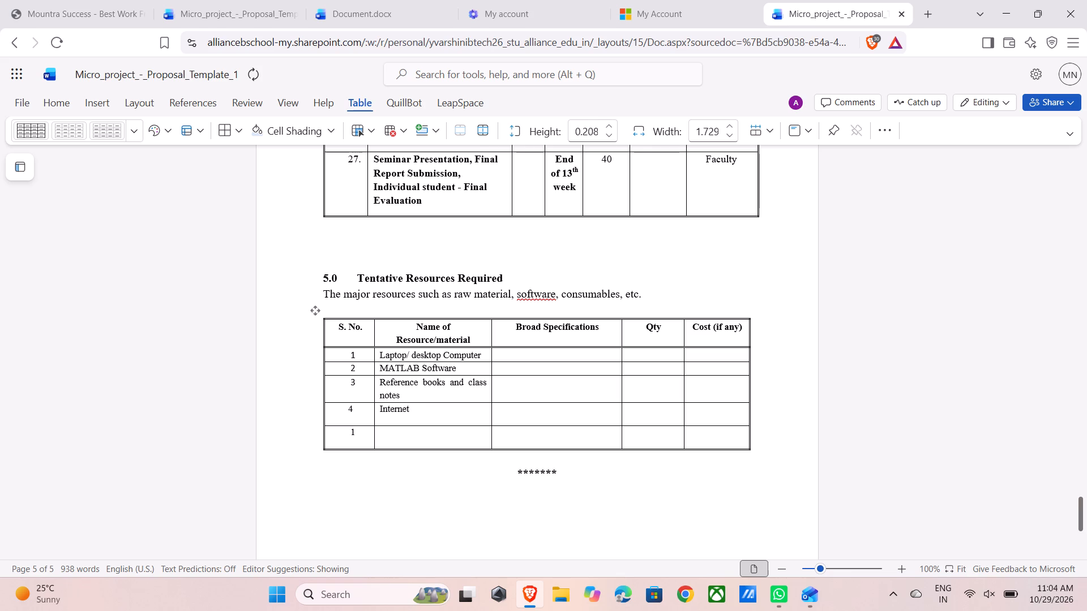
{"action": "key", "text": "a"}
{"action": "type", "text": "cc"}
{"action": "type", "text": "ess"}
Replace the serial number of the last row in the resources table with 5.
{"action": "left_click", "coordinate": [356, 434]}
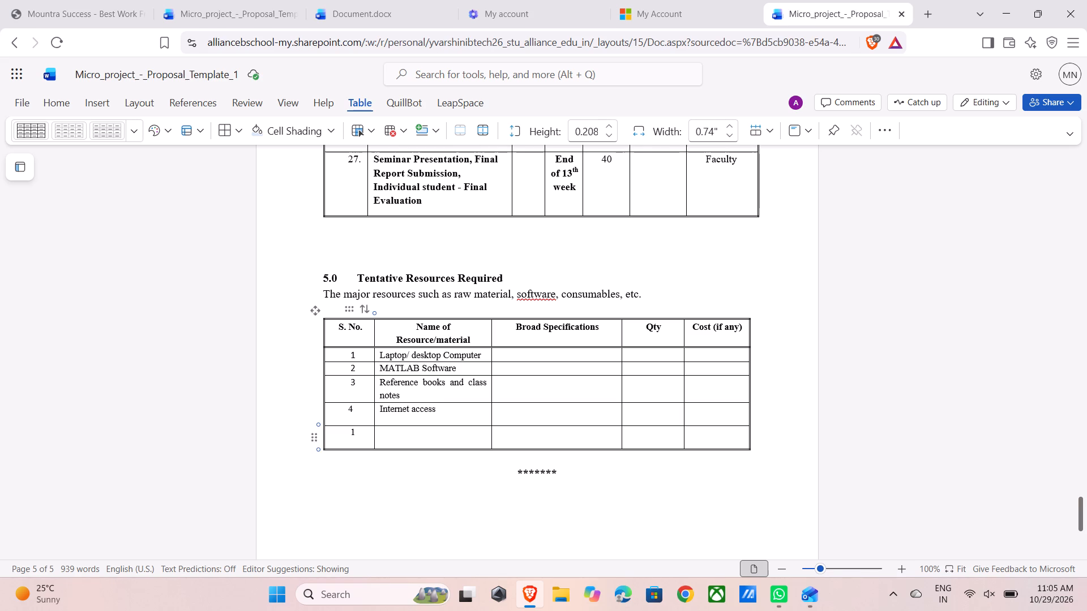
{"action": "key", "text": "BackSpace"}
{"action": "key", "text": "BackSpace"}
{"action": "key", "text": "5"}
Enter the resource name in row 5 of the resources table, starting with "MS Word / Power Point, printing and s".
{"action": "left_click", "coordinate": [390, 436]}
{"action": "type", "text": "MS"}
{"action": "key", "text": "space"}
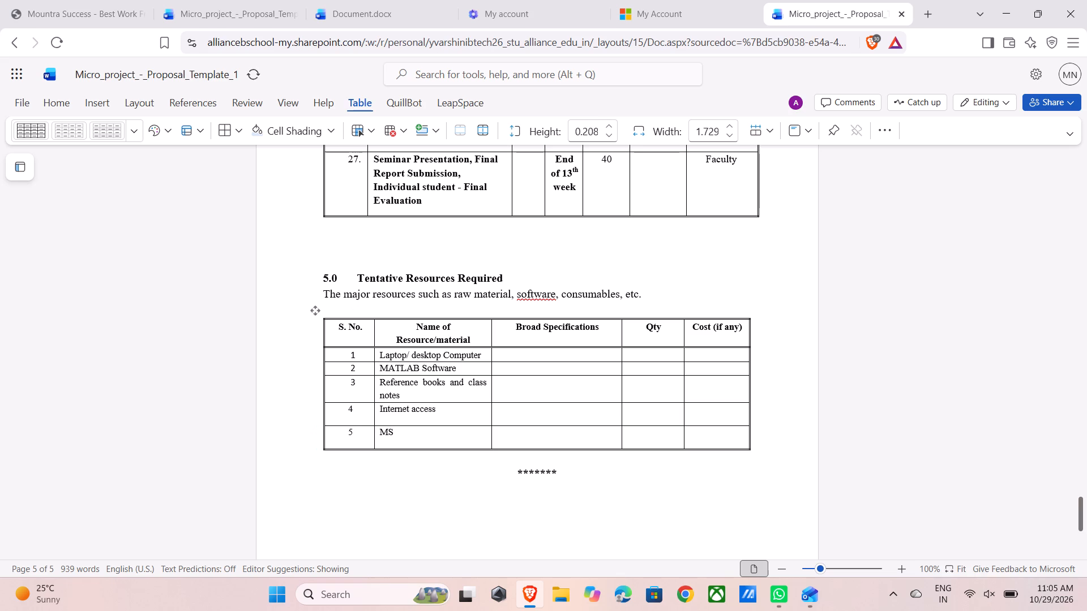
{"action": "type", "text": "World"}
{"action": "key", "text": "space"}
{"action": "key", "text": "BackSpace"}
{"action": "key", "text": "BackSpace"}
{"action": "key", "text": "BackSpace"}
{"action": "key", "text": "d"}
{"action": "key", "text": "space"}
{"action": "type", "text": "?"}
{"action": "key", "text": "BackSpace"}
{"action": "type", "text": "/"}
{"action": "key", "text": "space"}
{"action": "type", "text": "Power Point"}
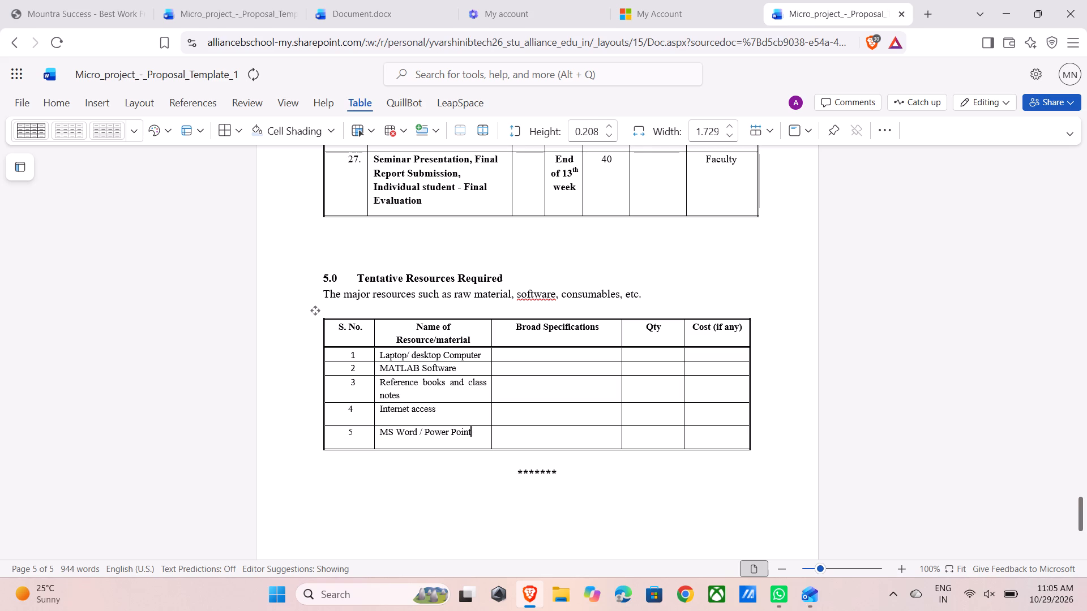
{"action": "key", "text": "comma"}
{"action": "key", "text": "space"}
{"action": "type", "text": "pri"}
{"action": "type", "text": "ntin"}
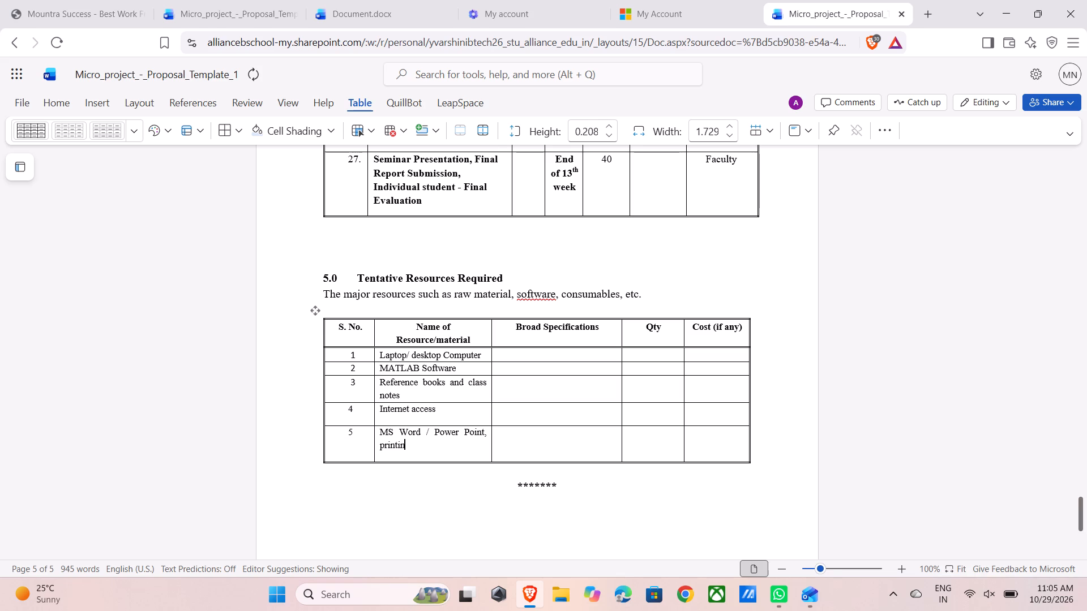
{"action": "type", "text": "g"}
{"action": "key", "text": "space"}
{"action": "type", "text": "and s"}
Finish the resource name in row 5 of the resources table as "MS Word / Power Point, printing and stationery".
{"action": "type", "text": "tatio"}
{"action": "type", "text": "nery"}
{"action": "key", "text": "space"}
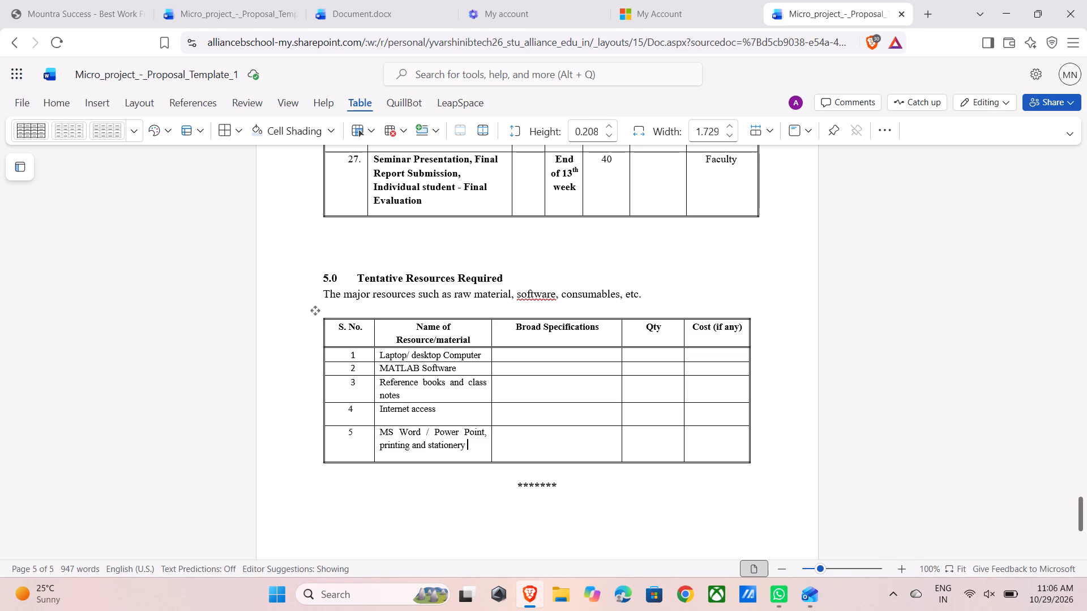
Place the cursor in the Broad Specifications cell of the MATLAB Software row.
{"action": "left_click", "coordinate": [542, 364]}
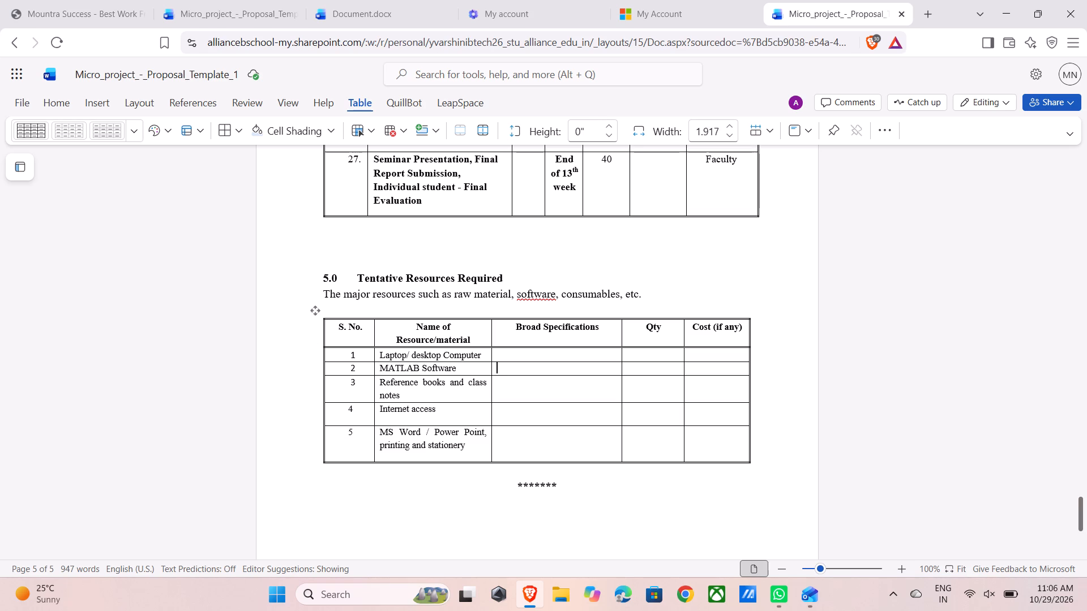
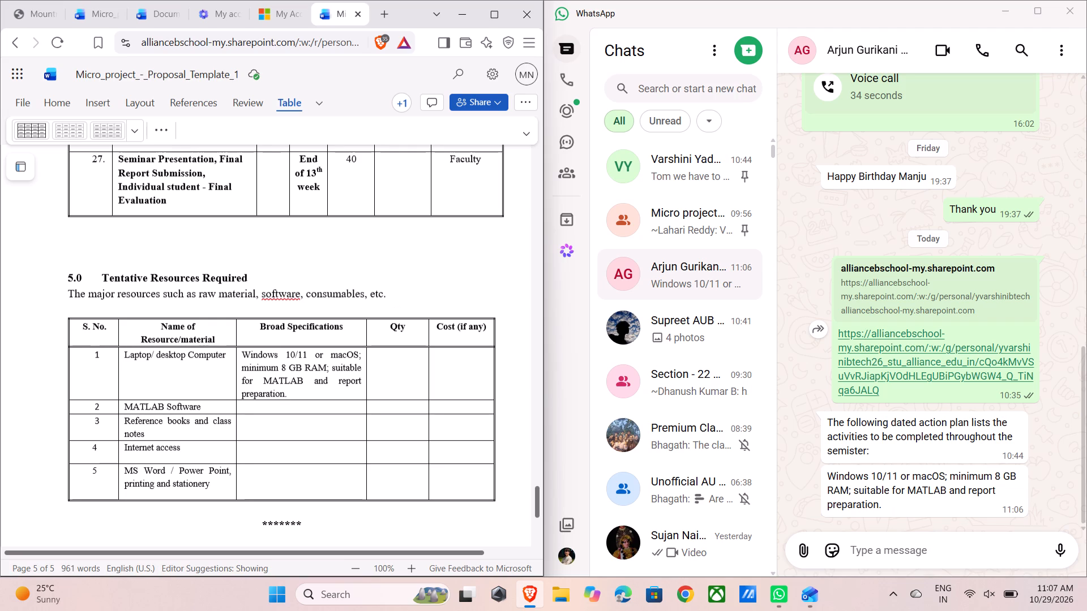
{"action": "left_click", "coordinate": [521, 18]}
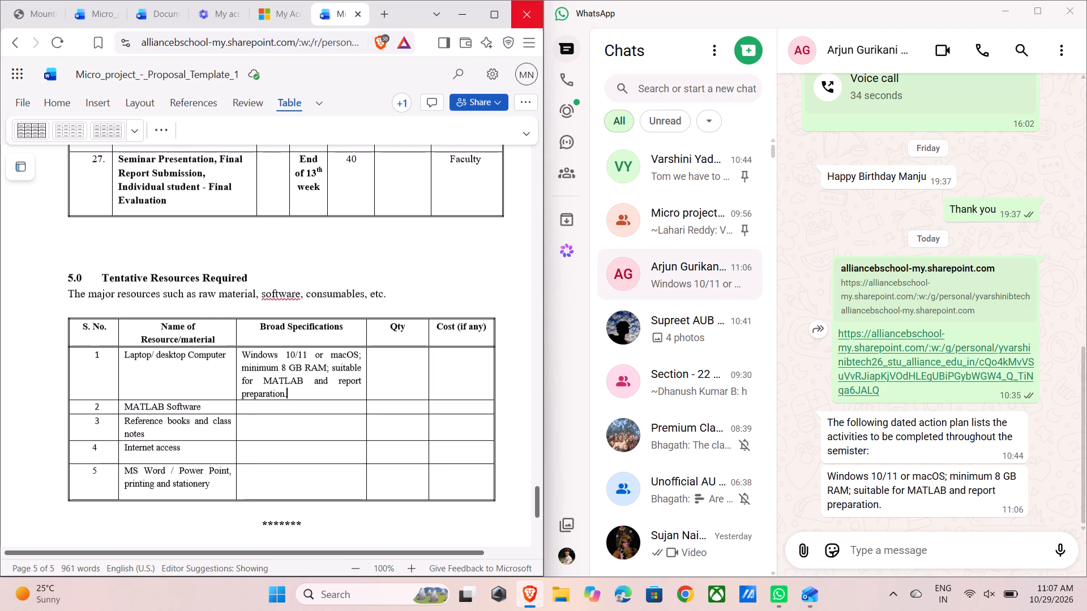
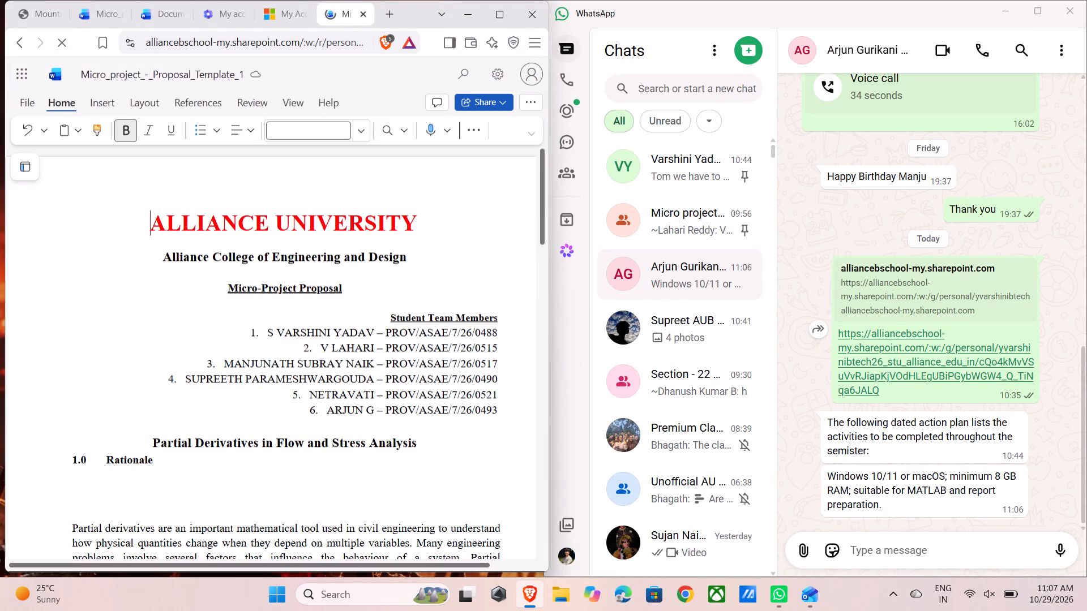
{"action": "scroll", "coordinate": [204, 265], "scroll_direction": "down", "scroll_amount": 8}
{"action": "scroll", "coordinate": [206, 276], "scroll_direction": "down", "scroll_amount": 15}
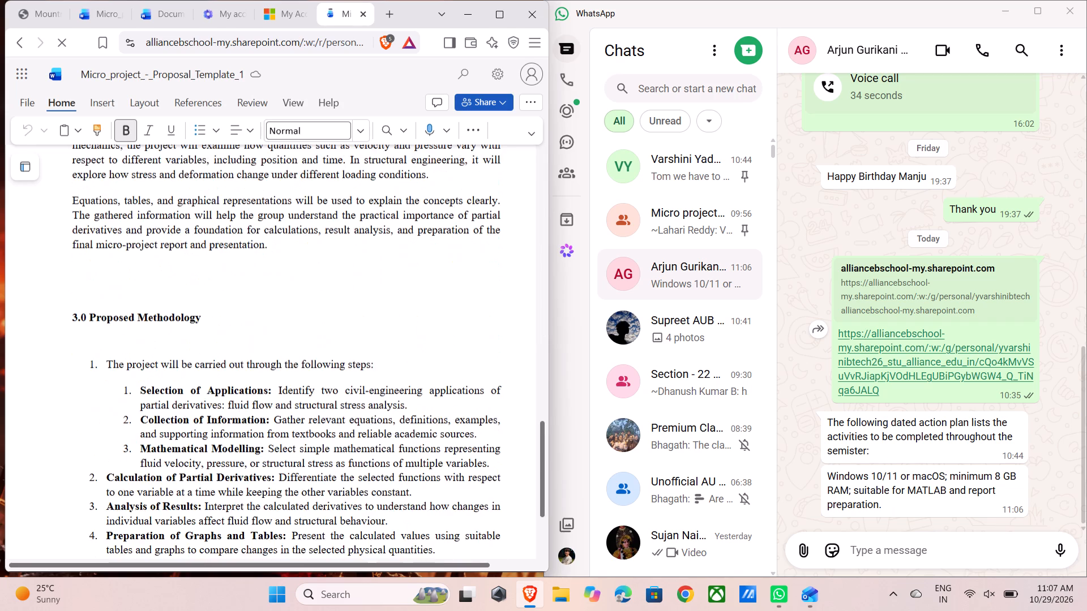
{"action": "scroll", "coordinate": [205, 310], "scroll_direction": "down", "scroll_amount": 8}
{"action": "scroll", "coordinate": [208, 312], "scroll_direction": "down", "scroll_amount": 20}
{"action": "scroll", "coordinate": [208, 312], "scroll_direction": "down", "scroll_amount": 10}
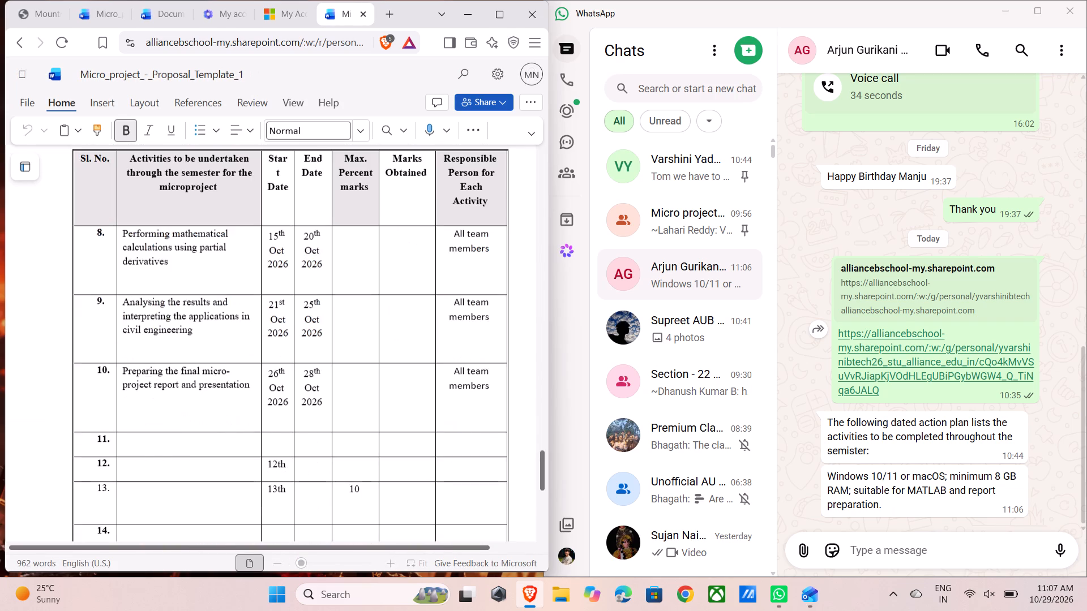
{"action": "scroll", "coordinate": [217, 300], "scroll_direction": "down", "scroll_amount": 15}
{"action": "scroll", "coordinate": [249, 322], "scroll_direction": "down", "scroll_amount": 9}
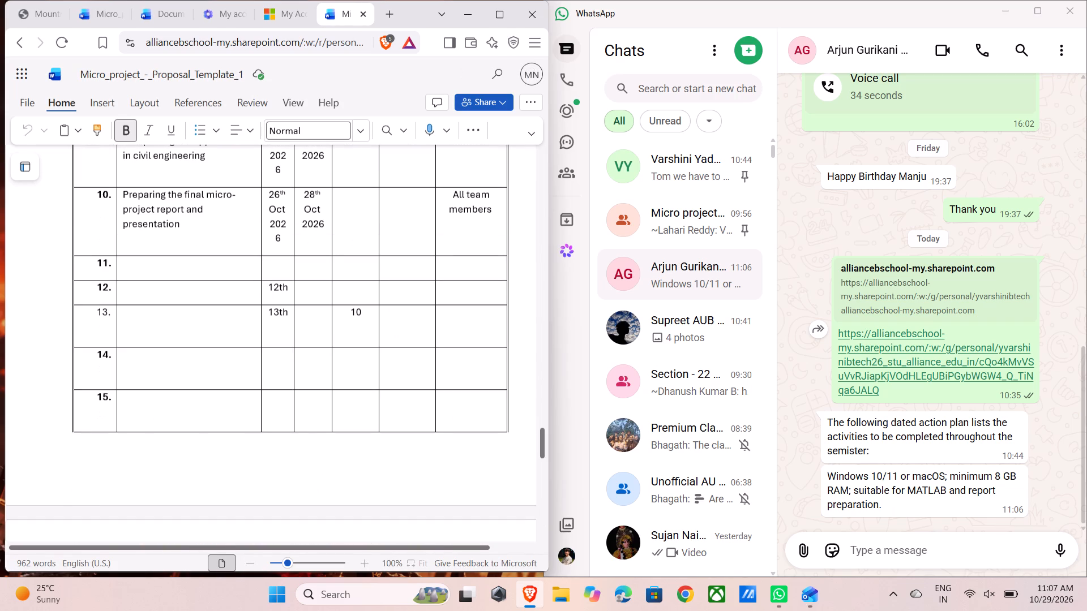
{"action": "scroll", "coordinate": [249, 322], "scroll_direction": "down", "scroll_amount": 15}
{"action": "scroll", "coordinate": [307, 389], "scroll_direction": "down", "scroll_amount": 3}
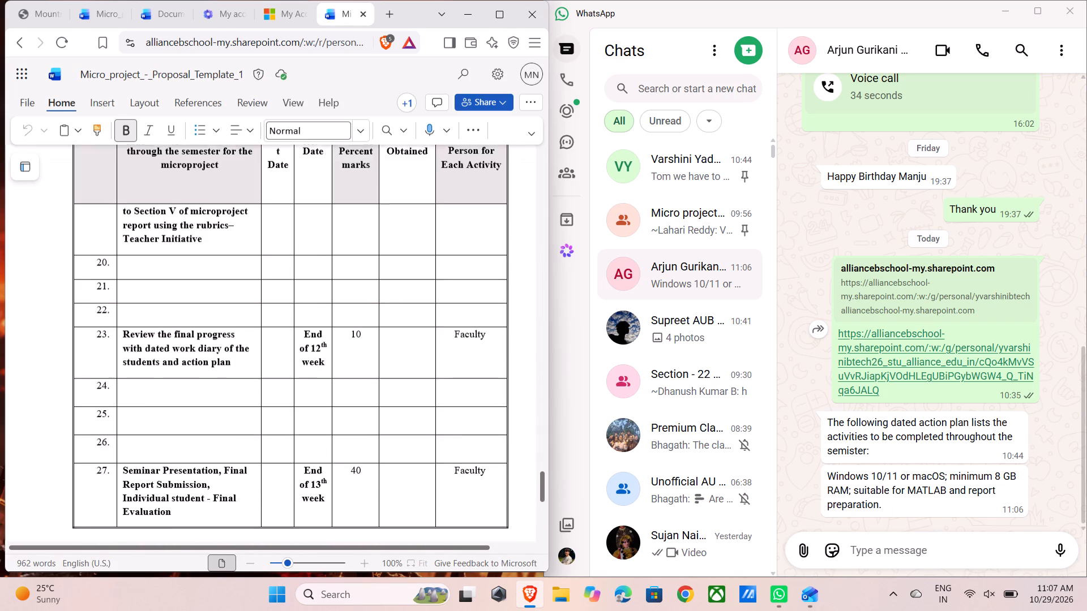
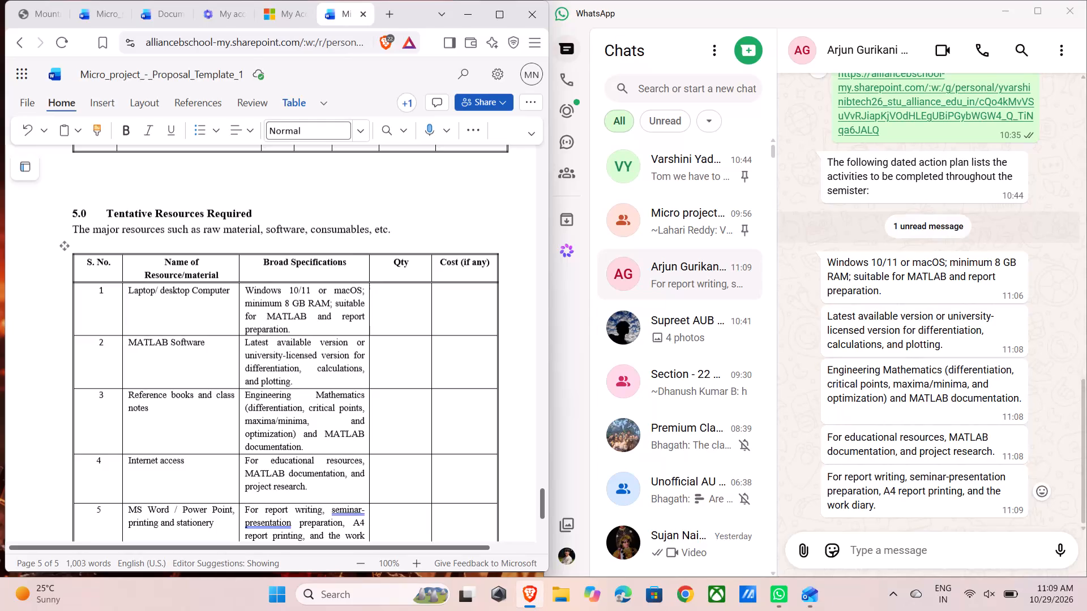
Enter a quantity of 1, indented toward the middle of the cell, for Laptop/ desktop Computer in the resources table.
{"action": "double_click", "coordinate": [403, 298]}
{"action": "left_click", "coordinate": [403, 298]}
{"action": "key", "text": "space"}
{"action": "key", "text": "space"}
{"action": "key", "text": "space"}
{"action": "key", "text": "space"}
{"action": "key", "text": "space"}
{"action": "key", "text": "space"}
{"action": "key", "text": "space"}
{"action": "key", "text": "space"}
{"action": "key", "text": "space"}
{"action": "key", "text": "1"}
Begin the indented quantity entry for MATLAB Software in row 2 of the resources table.
{"action": "left_click", "coordinate": [411, 347]}
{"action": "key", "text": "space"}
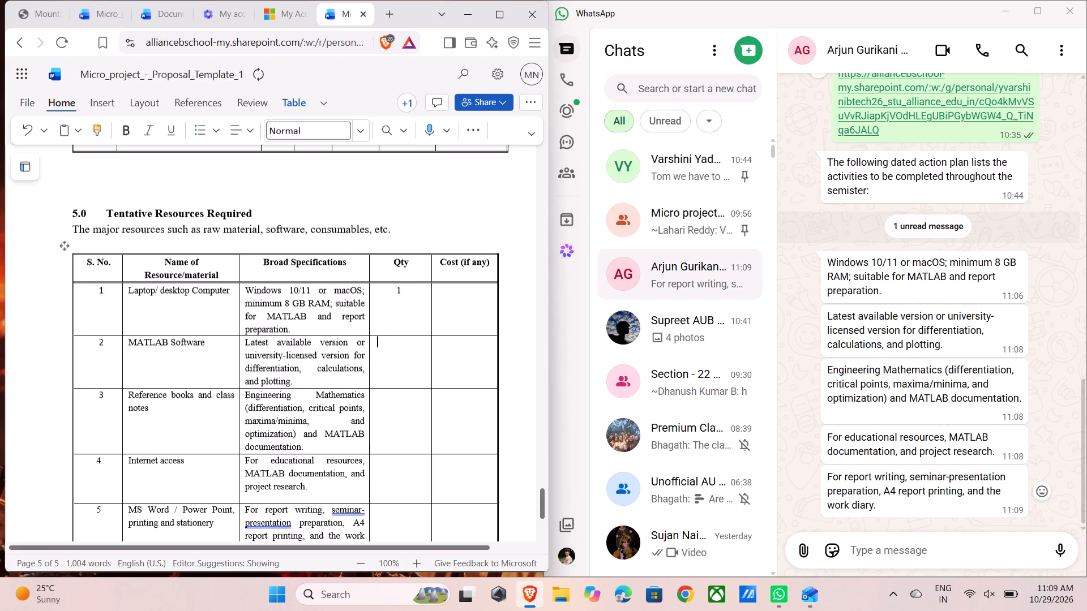
Enter 1, padded with spaces towards the cell's middle, as the quantity for MATLAB Software in row 2 of the resources table.
{"action": "key", "text": "space"}
{"action": "key", "text": "space"}
{"action": "key", "text": "space"}
{"action": "key", "text": "space"}
{"action": "key", "text": "space"}
{"action": "key", "text": "space"}
{"action": "key", "text": "space"}
{"action": "key", "text": "space"}
{"action": "type", "text": "1"}
{"action": "key", "text": "space"}
Pad the empty quantity cell of row 3, Reference books and class notes, with leading spaces and centre-align it.
{"action": "left_click", "coordinate": [404, 415]}
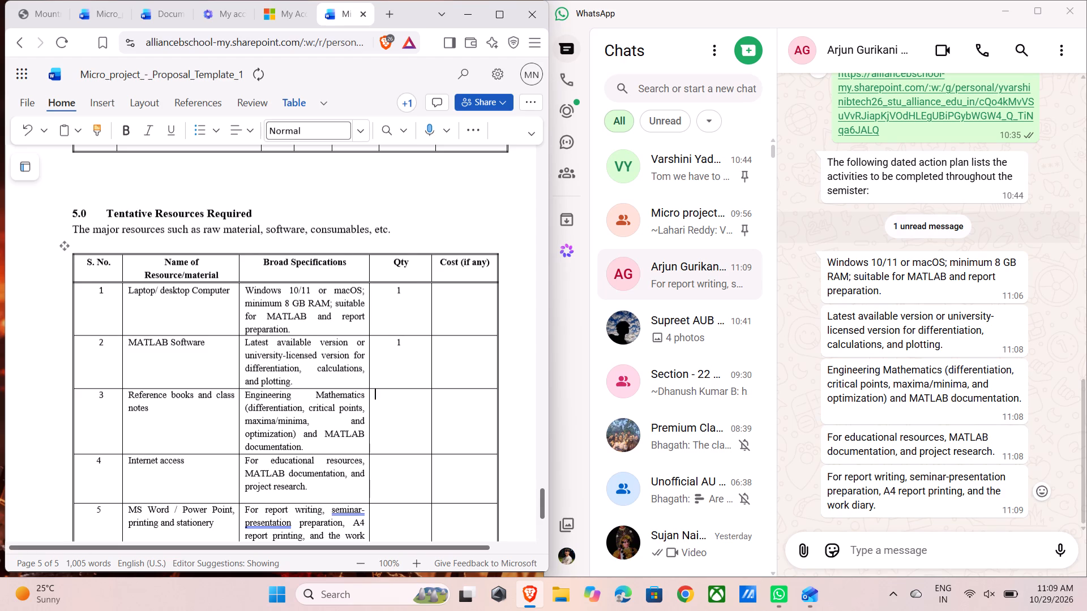
{"action": "left_click", "coordinate": [402, 406]}
{"action": "key", "text": "space"}
{"action": "key", "text": "space"}
{"action": "key", "text": "space"}
{"action": "key", "text": "space"}
{"action": "key", "text": "space"}
{"action": "left_click", "coordinate": [249, 132]}
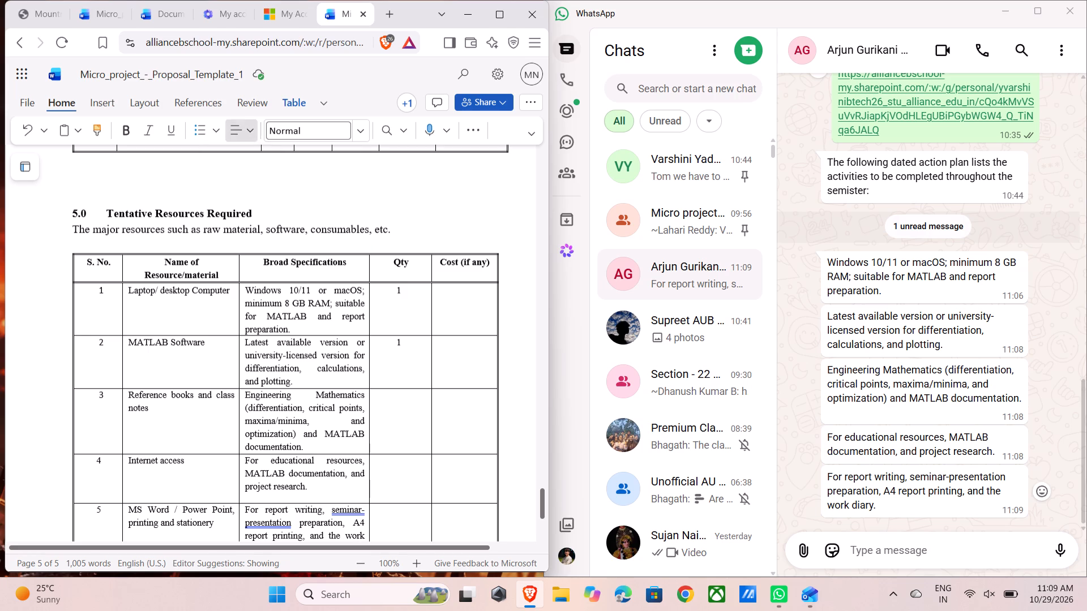
{"action": "left_click", "coordinate": [284, 175]}
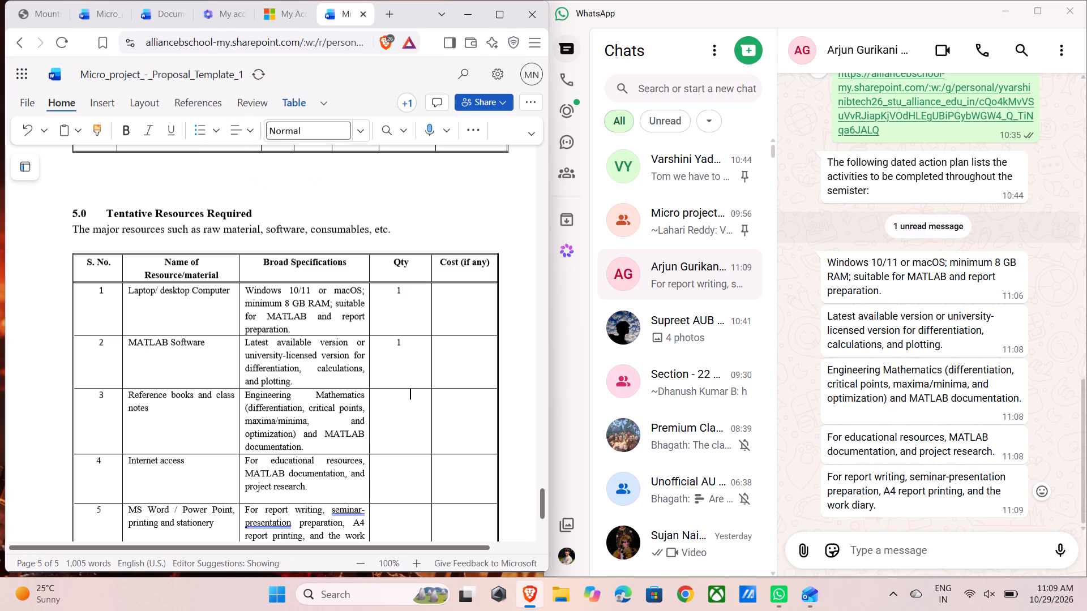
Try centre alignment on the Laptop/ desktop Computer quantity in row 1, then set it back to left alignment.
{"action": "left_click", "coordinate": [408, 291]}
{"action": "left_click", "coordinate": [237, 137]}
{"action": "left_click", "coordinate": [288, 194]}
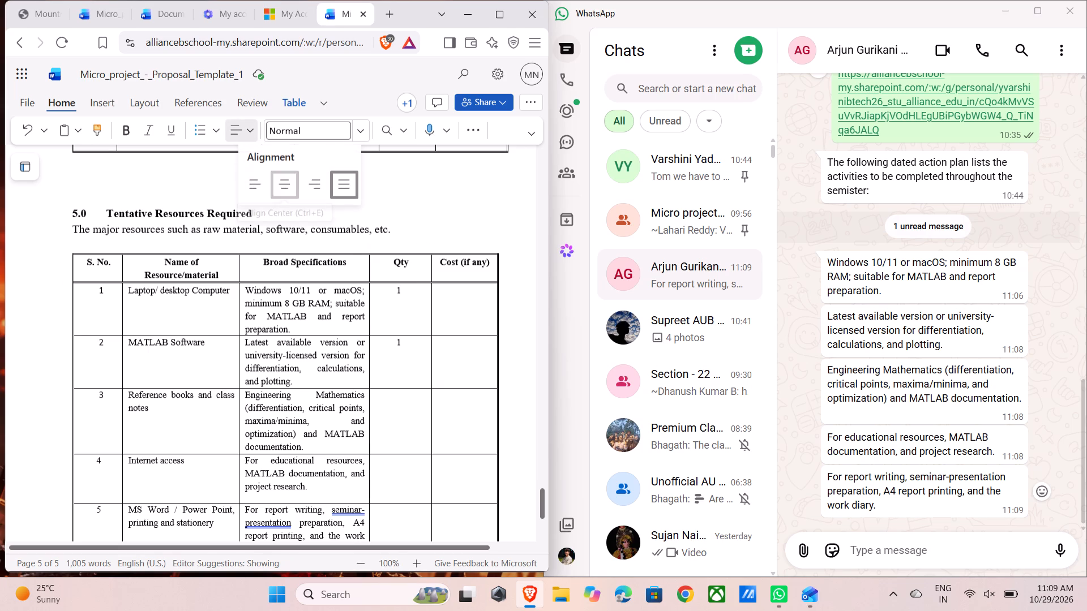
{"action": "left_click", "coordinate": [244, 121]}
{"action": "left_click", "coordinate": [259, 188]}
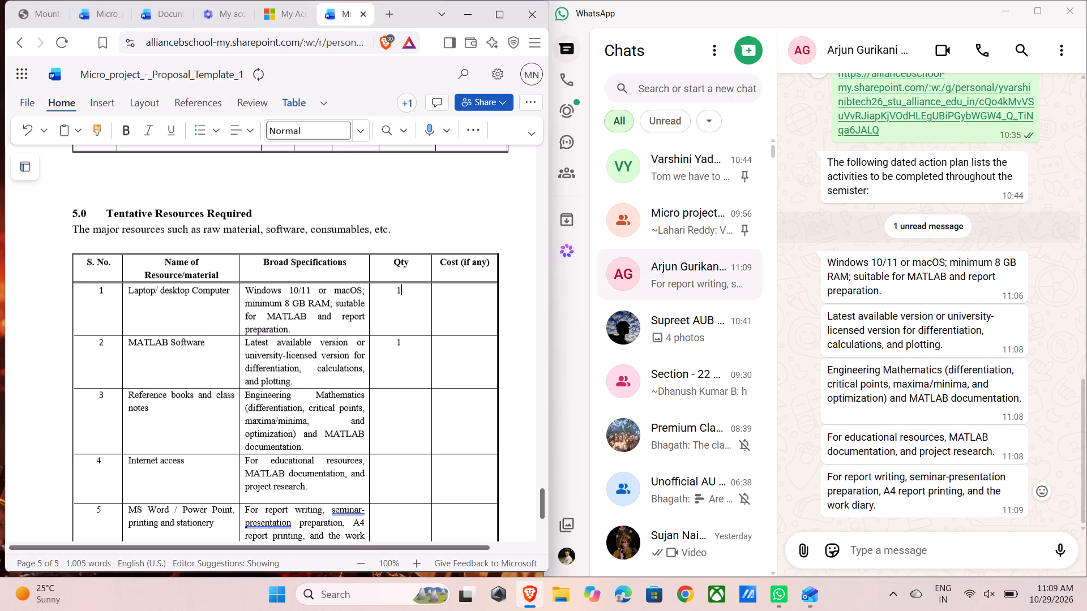
Enter "As Required" as the quantity for Reference books and class notes in row 3.
{"action": "left_click", "coordinate": [396, 399]}
{"action": "type", "text": "AS"}
{"action": "key", "text": "BackSpace"}
{"action": "type", "text": "s"}
{"action": "key", "text": "space"}
{"action": "type", "text": "Requ"}
{"action": "type", "text": "ired"}
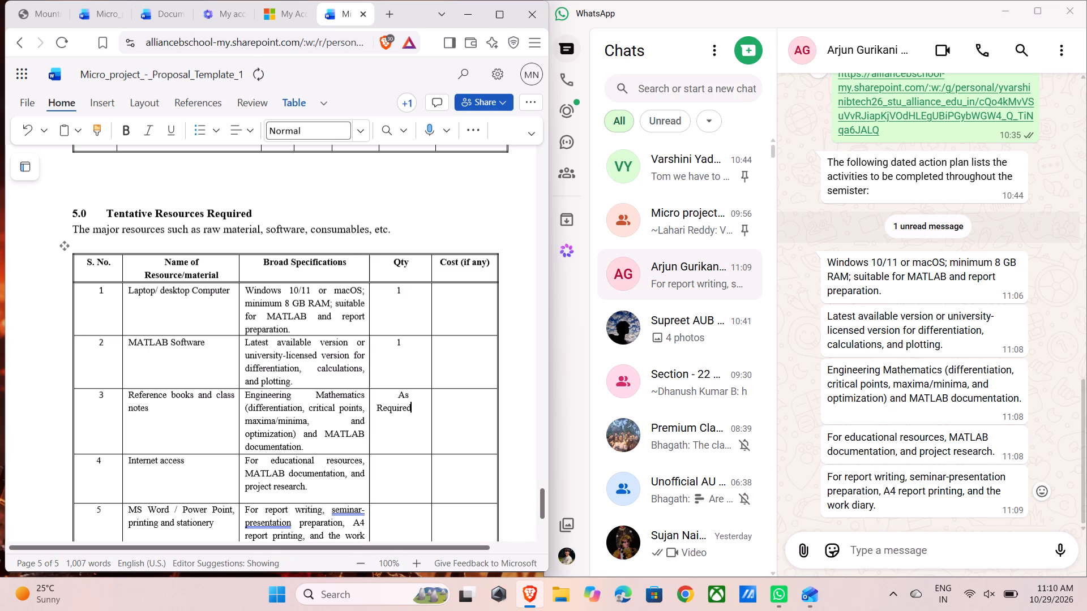
Try right and justified alignment on the row 3 quantity "As Required", and settle on left alignment.
{"action": "left_click", "coordinate": [239, 124]}
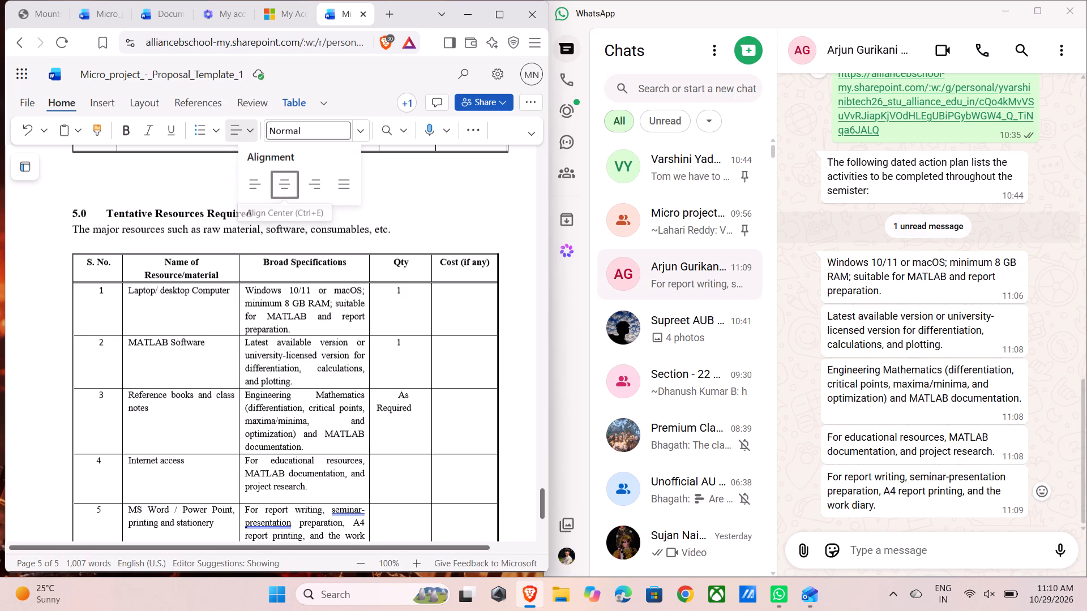
{"action": "left_click", "coordinate": [280, 189]}
{"action": "left_click", "coordinate": [237, 125]}
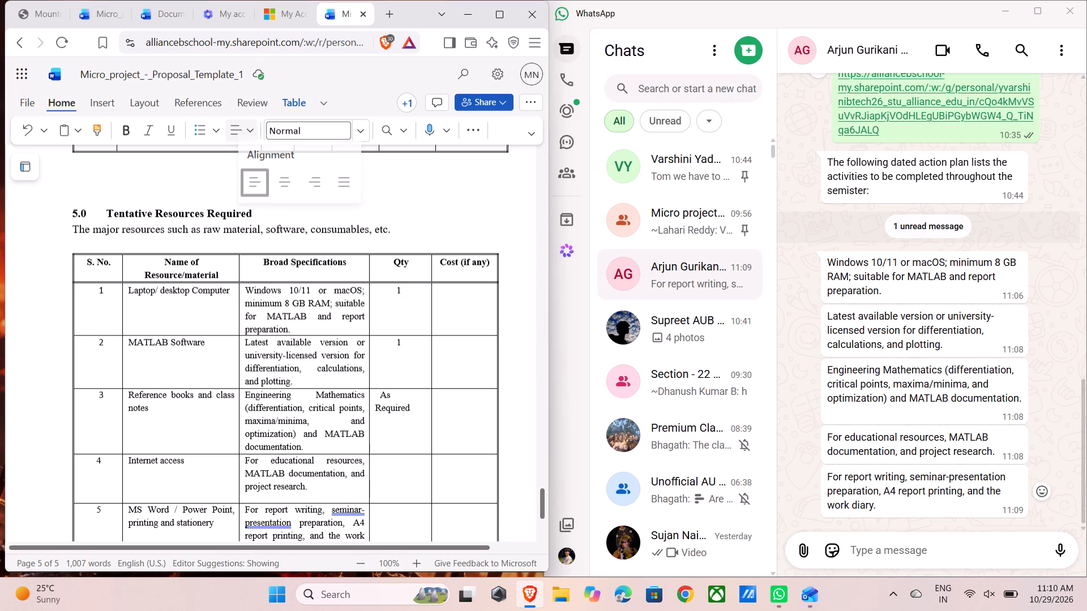
{"action": "left_click", "coordinate": [310, 177]}
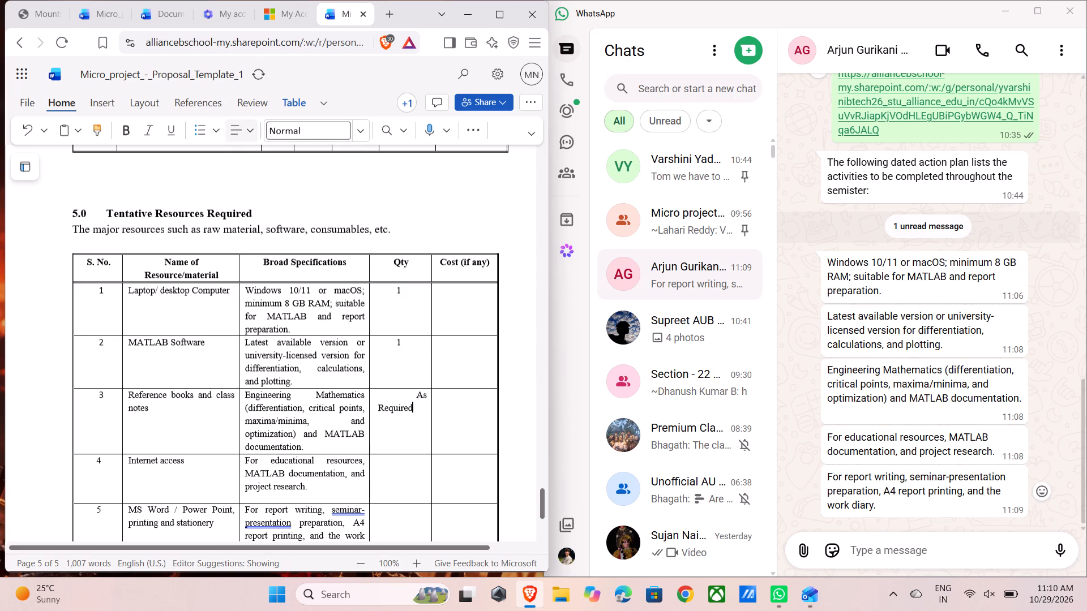
{"action": "left_click", "coordinate": [216, 124]}
{"action": "left_click", "coordinate": [239, 121]}
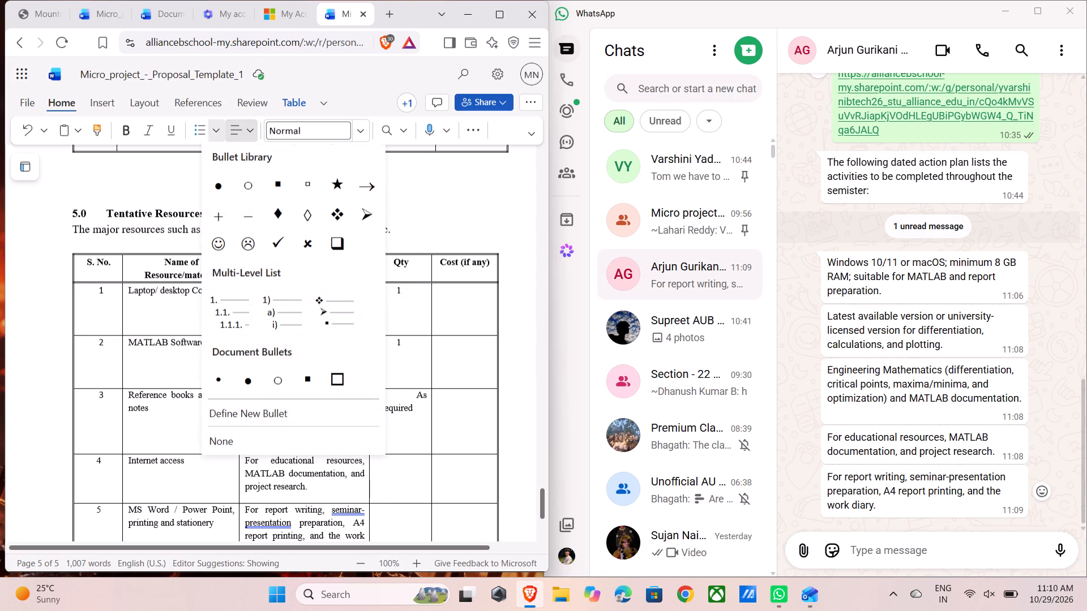
{"action": "left_click", "coordinate": [352, 185]}
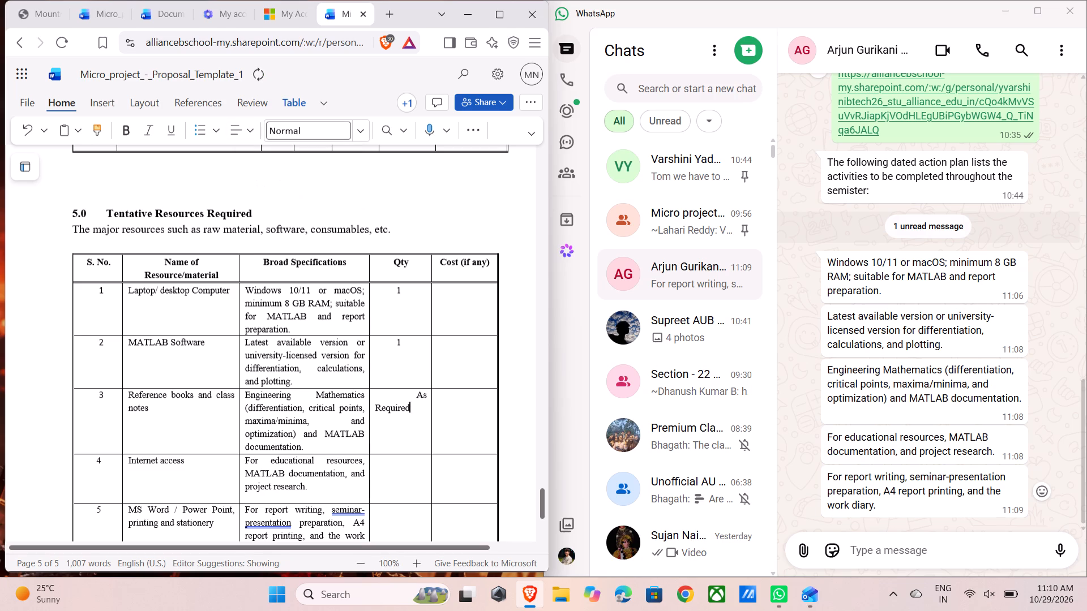
{"action": "left_click", "coordinate": [246, 131]}
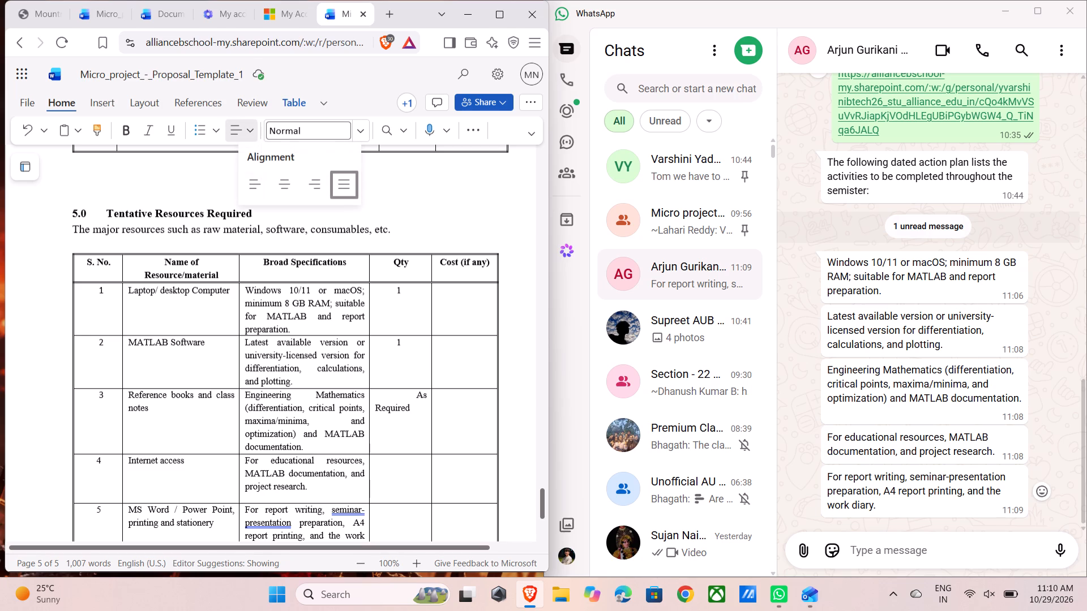
{"action": "left_click", "coordinate": [253, 192]}
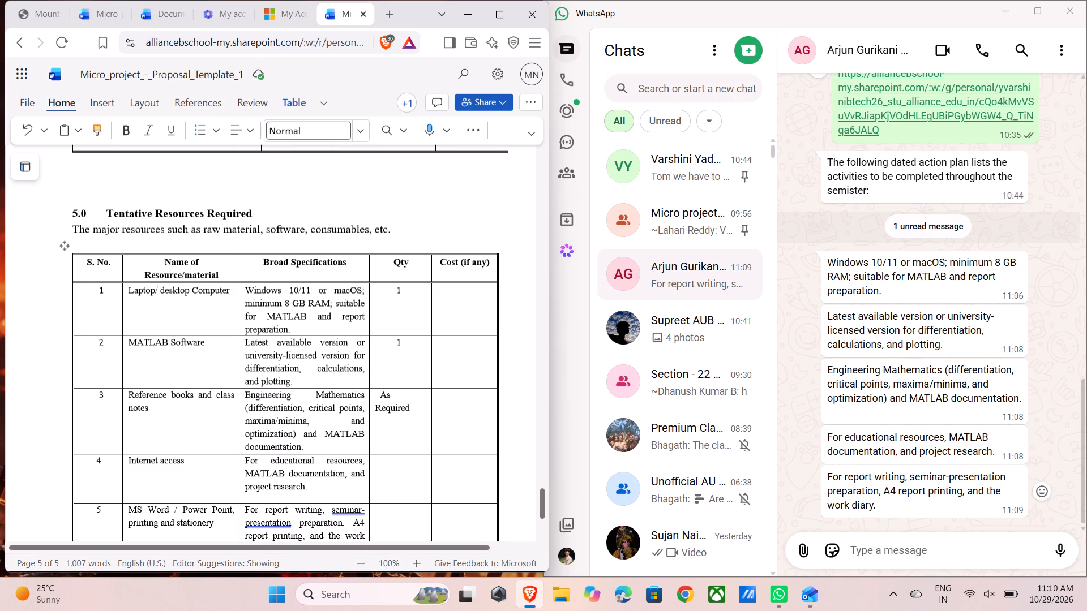
Enter 1, padded with spaces towards the cell's middle, as the quantity for Internet access in row 4.
{"action": "left_click", "coordinate": [412, 483]}
{"action": "key", "text": "space"}
{"action": "key", "text": "space"}
{"action": "key", "text": "space"}
{"action": "key", "text": "space"}
{"action": "key", "text": "space"}
{"action": "key", "text": "space"}
{"action": "key", "text": "space"}
{"action": "key", "text": "space"}
{"action": "key", "text": "space"}
{"action": "key", "text": "space"}
{"action": "key", "text": "space"}
{"action": "key", "text": "space"}
{"action": "key", "text": "space"}
{"action": "key", "text": "BackSpace"}
{"action": "key", "text": "BackSpace"}
{"action": "key", "text": "1"}
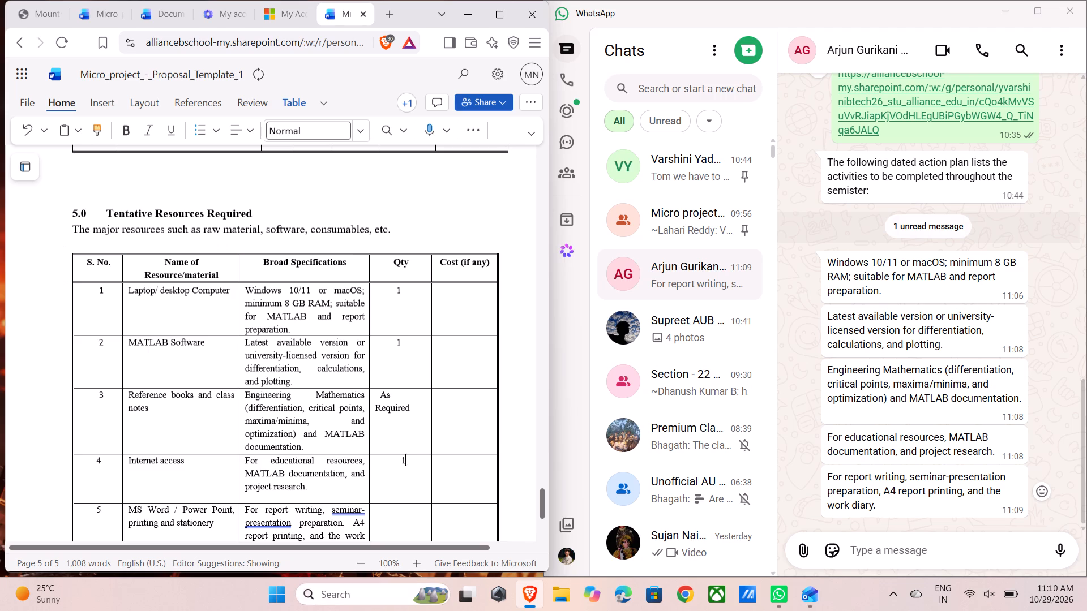
Enter "As Required" as the quantity for MS Word / Power Point, printing and stationery in row 5.
{"action": "left_click", "coordinate": [392, 513]}
{"action": "key", "text": "a"}
{"action": "key", "text": "BackSpace"}
{"action": "type", "text": "As"}
{"action": "key", "text": "space"}
{"action": "key", "text": "shift+t"}
{"action": "key", "text": "shift+BackSpace"}
{"action": "key", "text": "shift+r"}
{"action": "key", "text": "e"}
{"action": "type", "text": "qu"}
{"action": "type", "text": "ired"}
Enter "Available / Nill" as the cost for the Laptop/ desktop Computer in row 1.
{"action": "left_click", "coordinate": [455, 287]}
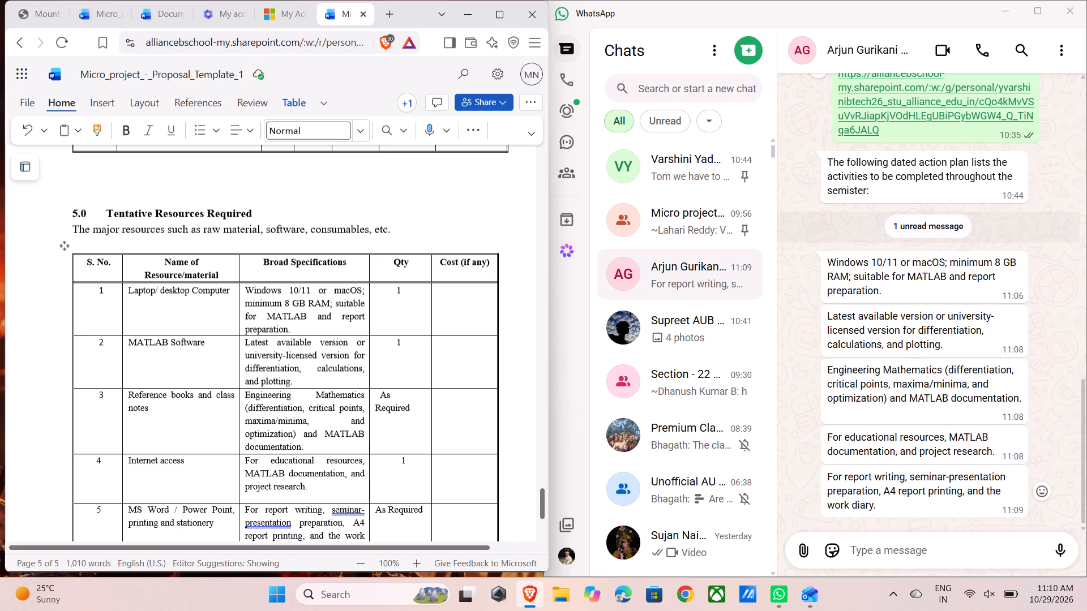
{"action": "key", "text": "shift+a"}
{"action": "type", "text": "va"}
{"action": "type", "text": "ilable"}
{"action": "key", "text": "space"}
{"action": "key", "text": "shift+question"}
{"action": "key", "text": "BackSpace"}
{"action": "type", "text": "/"}
{"action": "key", "text": "space"}
{"action": "type", "text": "Nill"}
Enter "Nill (University Lisensc)" as the cost for MATLAB Software in row 2.
{"action": "left_click", "coordinate": [464, 353]}
{"action": "key", "text": "shift+n"}
{"action": "type", "text": "ill"}
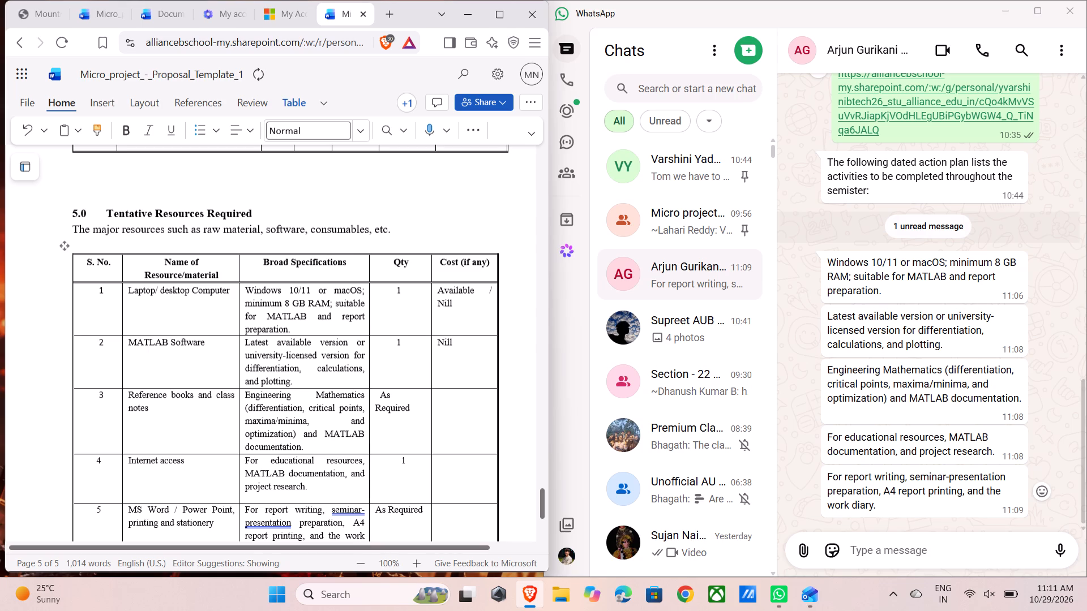
{"action": "key", "text": "space"}
{"action": "key", "text": "shift+parenleft"}
{"action": "type", "text": "University"}
{"action": "key", "text": "space"}
{"action": "type", "text": "Lisen"}
{"action": "type", "text": "sc"}
{"action": "key", "text": "shift+parenright"}
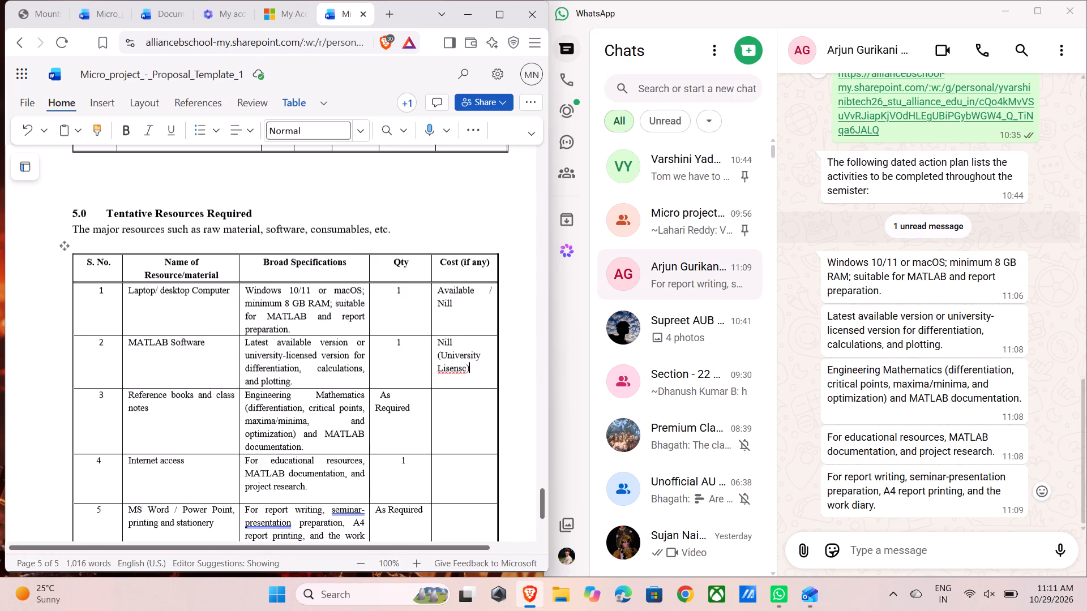
Correct the misspelled word inside the brackets of the MATLAB Software cost to "License".
{"action": "left_click", "coordinate": [462, 368]}
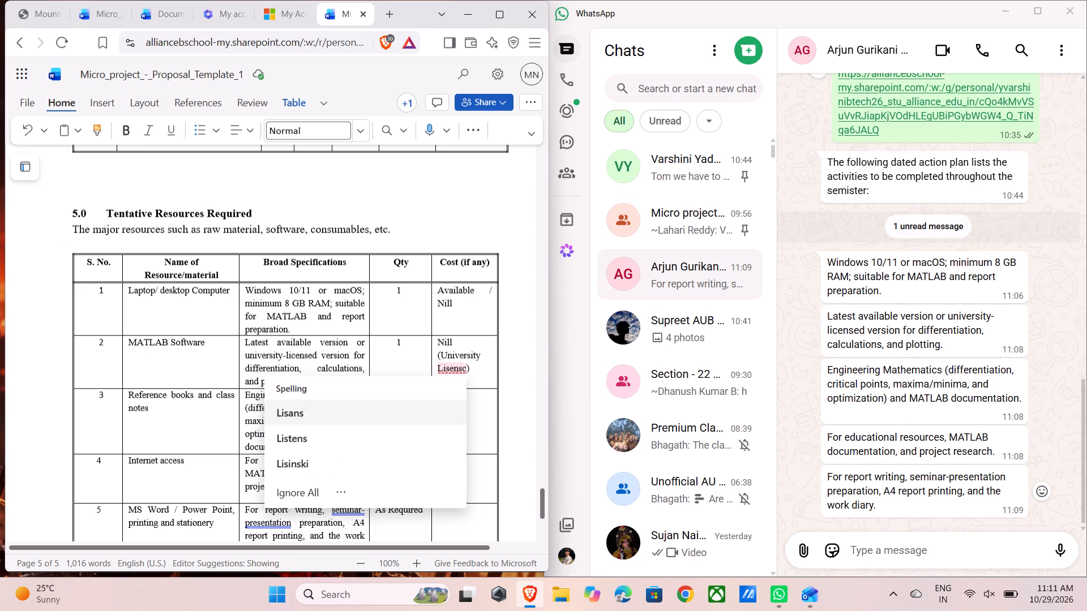
{"action": "left_click", "coordinate": [465, 367]}
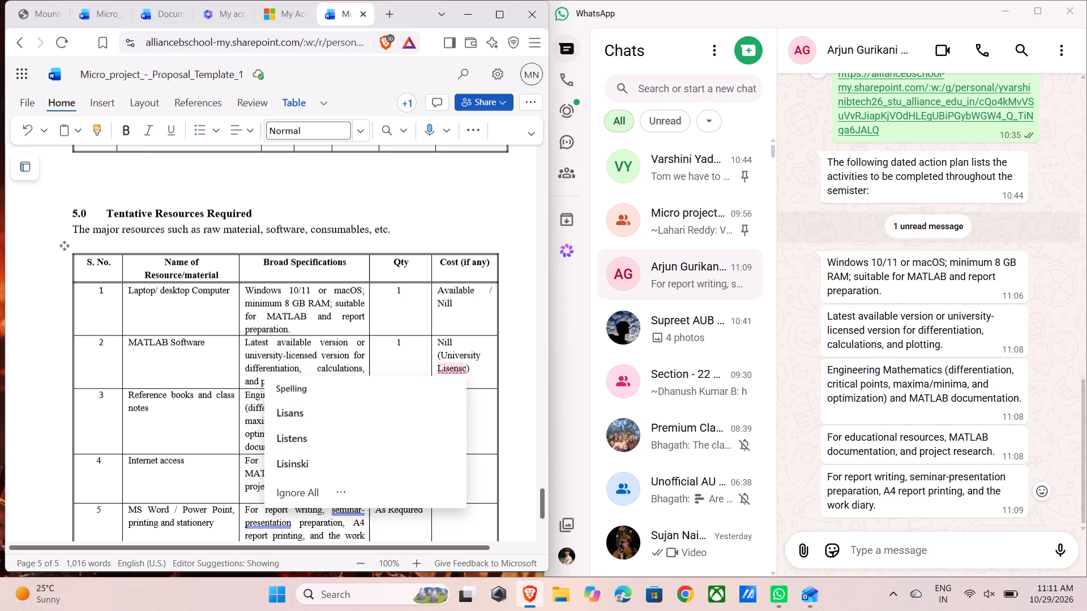
{"action": "left_click", "coordinate": [465, 367]}
{"action": "key", "text": "BackSpace"}
{"action": "key", "text": "BackSpace"}
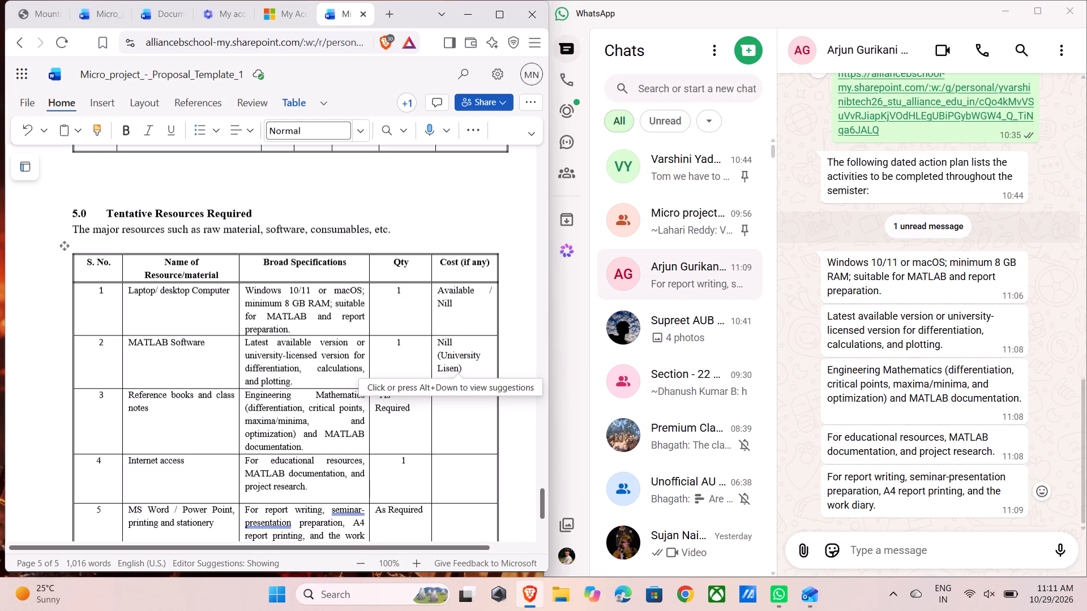
{"action": "key", "text": "BackSpace"}
{"action": "key", "text": "BackSpace"}
{"action": "key", "text": "BackSpace"}
{"action": "type", "text": "cense"}
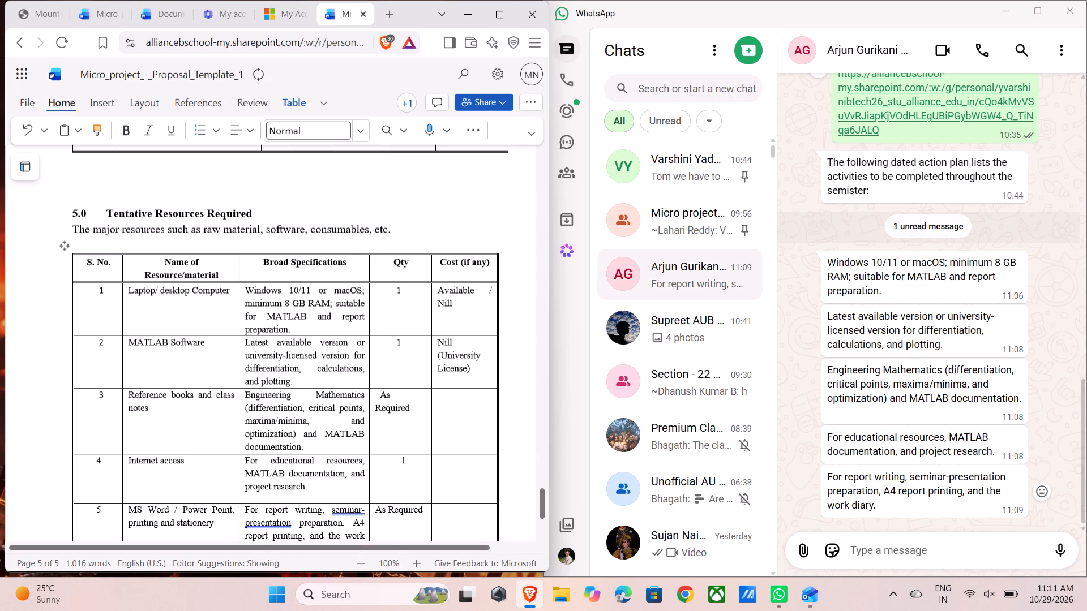
Enter "Nill" as the cost for both Reference books and class notes in row 3 and Internet access in row 4.
{"action": "left_click", "coordinate": [470, 395]}
{"action": "type", "text": "Nill"}
{"action": "left_click", "coordinate": [463, 476]}
{"action": "type", "text": "Nill"}
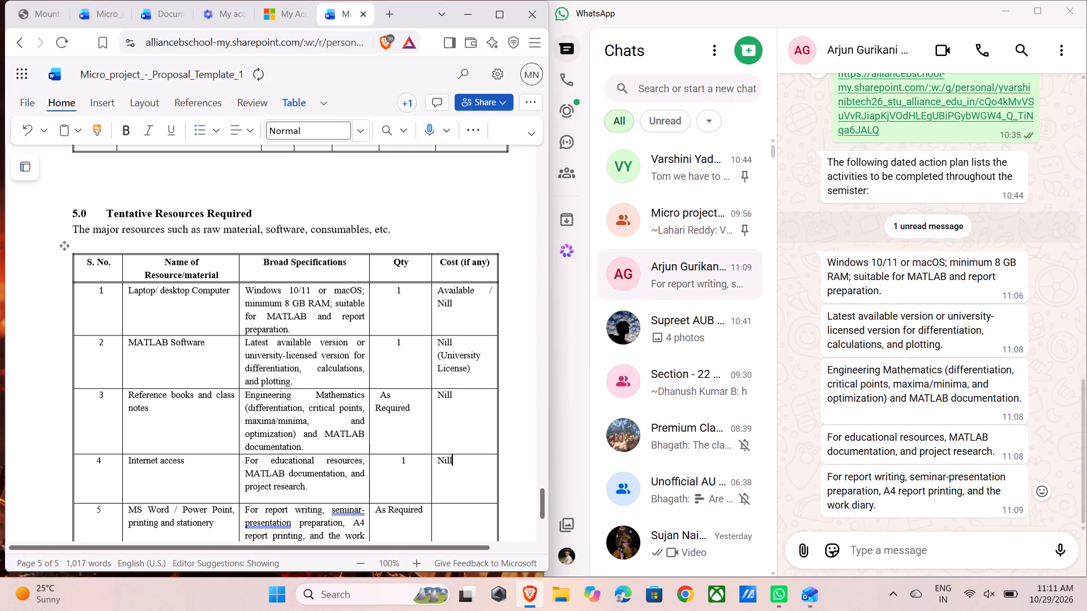
Enter "Minimal" as the cost for MS Word / Power Point, printing and stationery in row 5.
{"action": "scroll", "coordinate": [531, 543], "scroll_direction": "down", "scroll_amount": 2}
{"action": "left_click", "coordinate": [450, 437]}
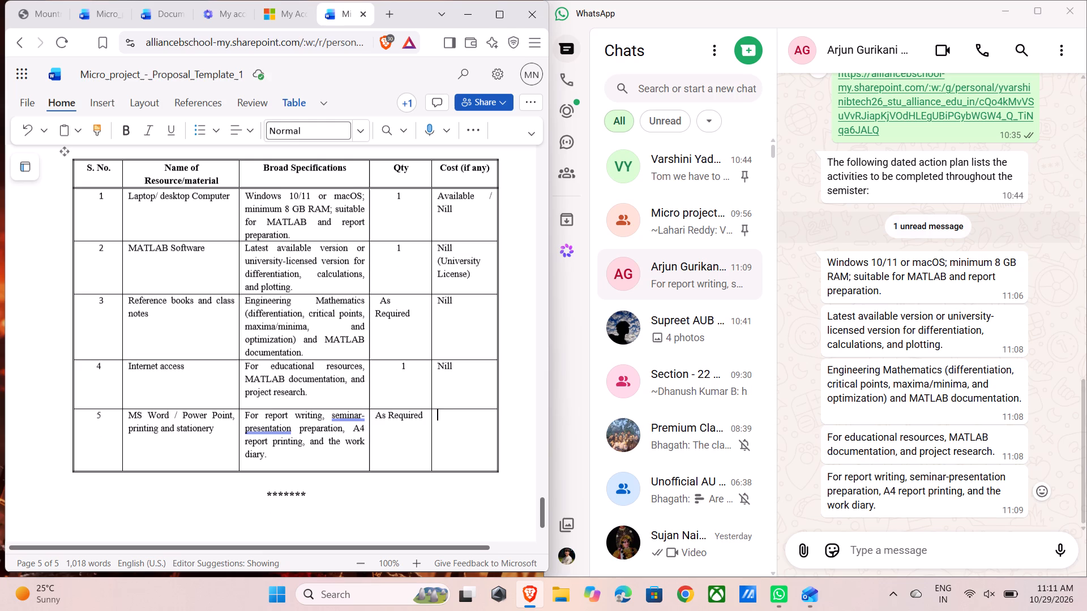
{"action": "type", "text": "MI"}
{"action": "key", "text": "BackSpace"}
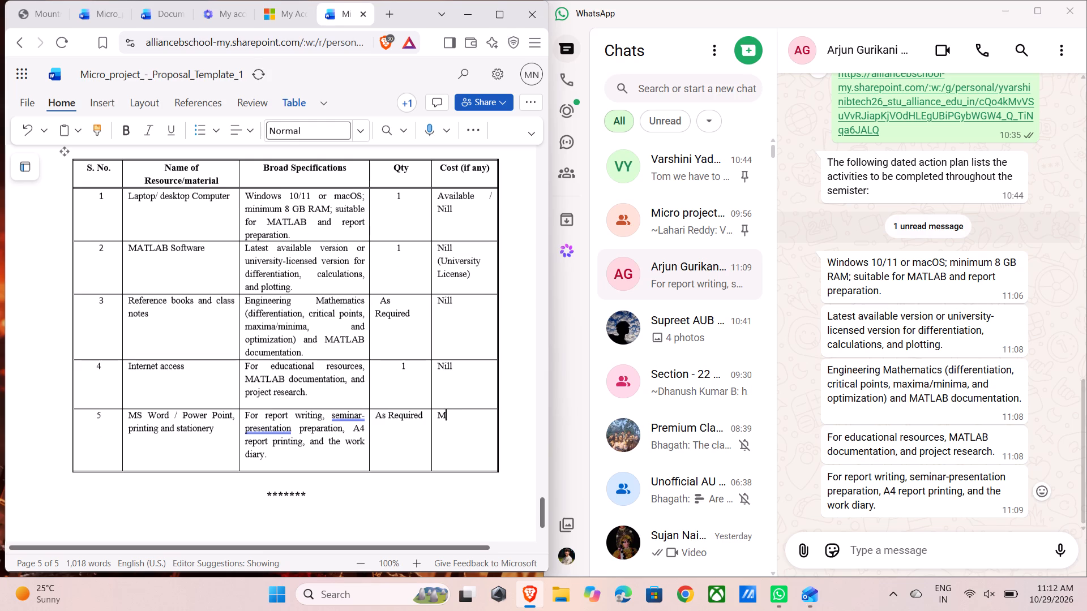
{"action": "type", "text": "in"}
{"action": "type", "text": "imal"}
Complete the row 5 cost for MS Word / Power Point, printing and stationery by adding "/ Nill" after "Minimal".
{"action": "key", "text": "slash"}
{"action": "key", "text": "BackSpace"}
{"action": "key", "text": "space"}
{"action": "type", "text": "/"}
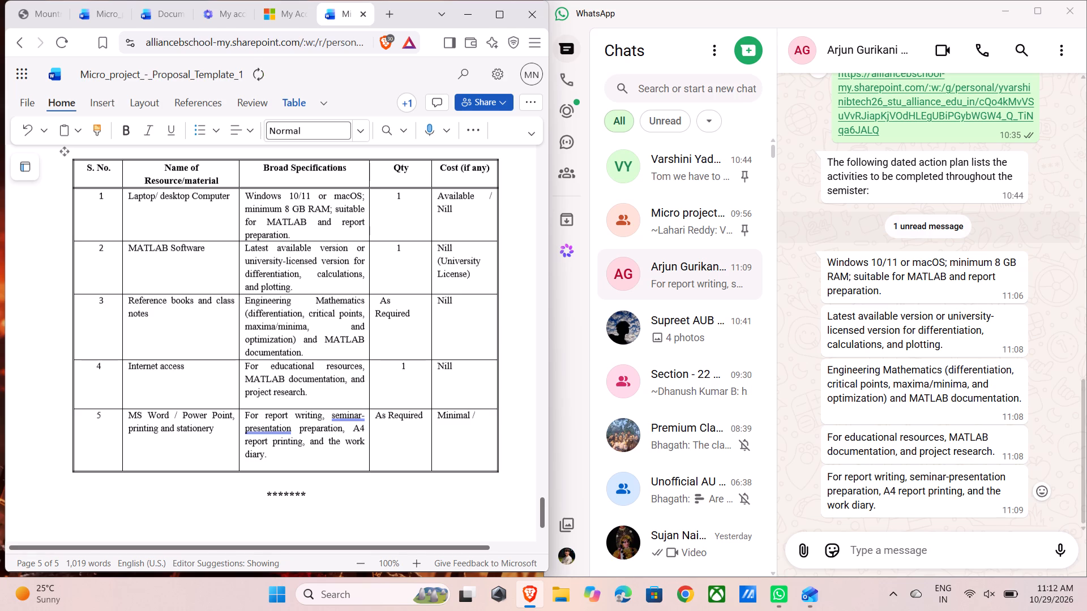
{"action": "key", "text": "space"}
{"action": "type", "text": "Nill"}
{"action": "scroll", "coordinate": [450, 437], "scroll_direction": "down", "scroll_amount": 4}
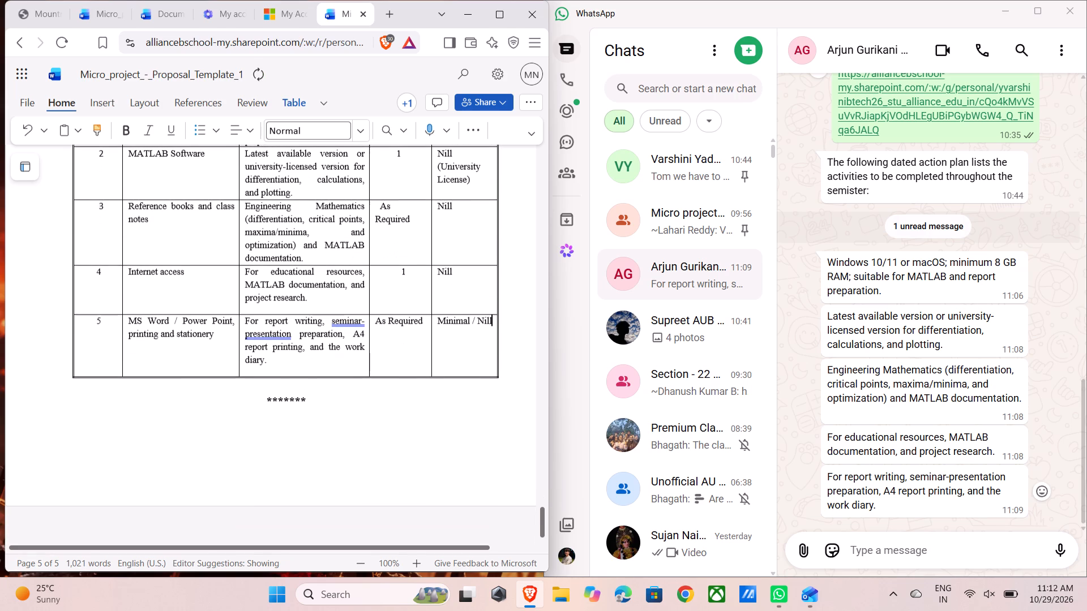
{"action": "scroll", "coordinate": [423, 434], "scroll_direction": "up", "scroll_amount": 9}
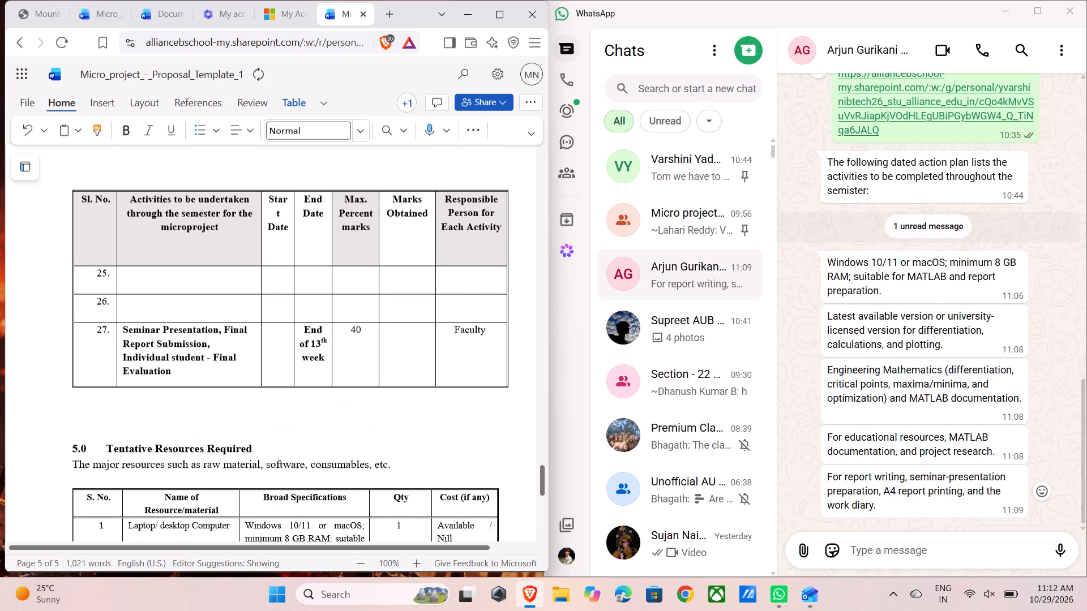
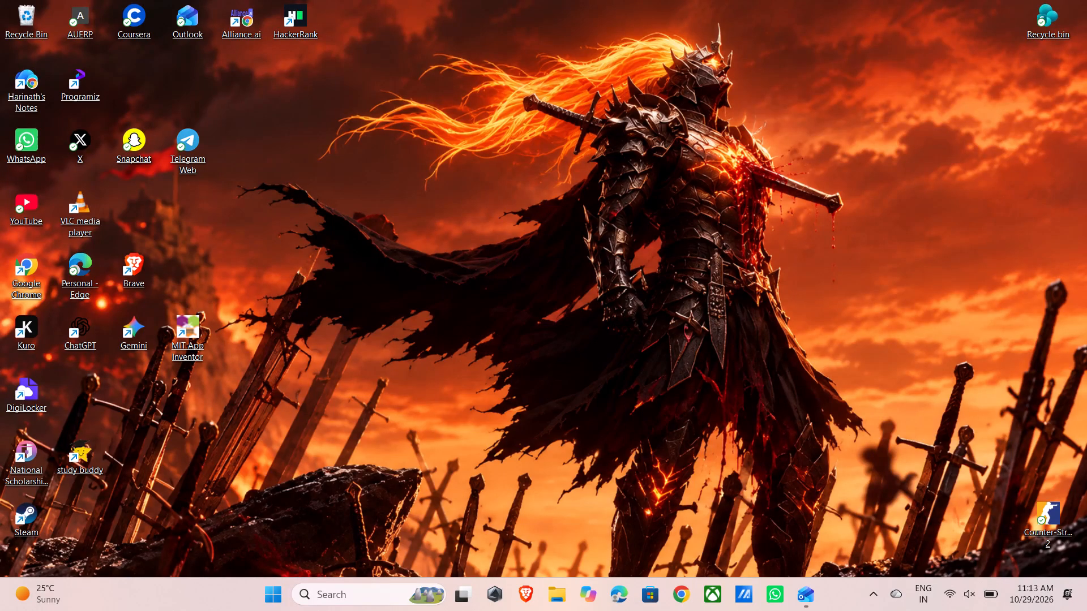
{"action": "left_click", "coordinate": [977, 597]}
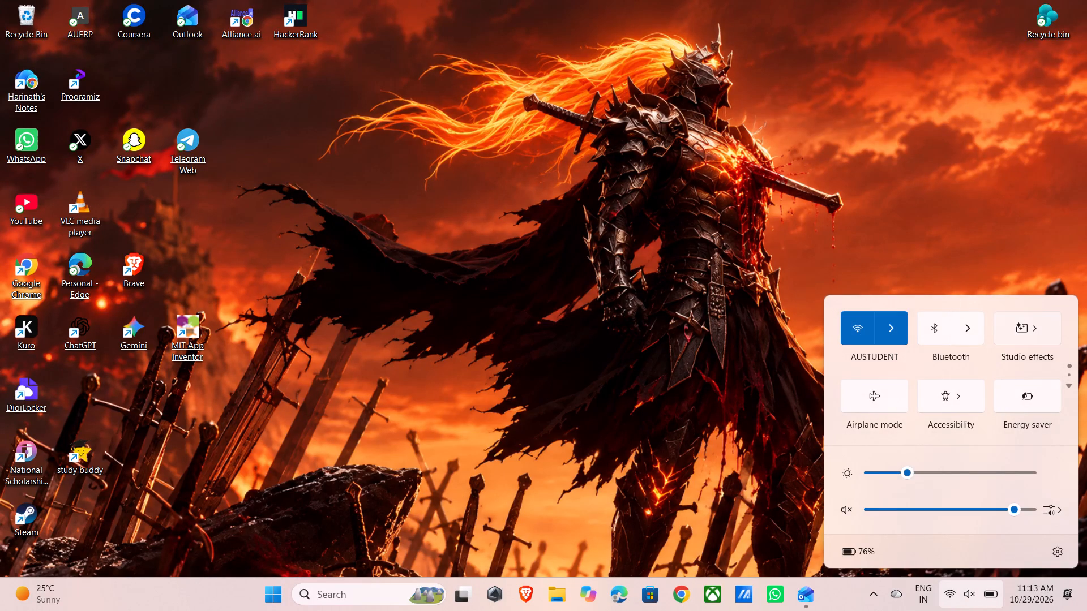
{"action": "left_click", "coordinate": [1022, 411]}
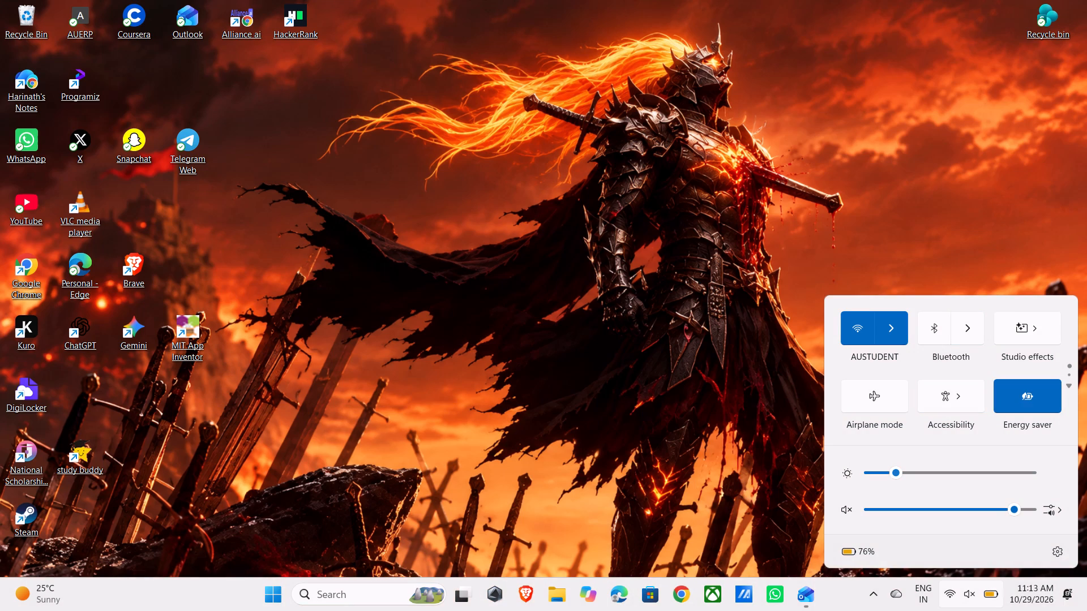
{"action": "left_click", "coordinate": [707, 483]}
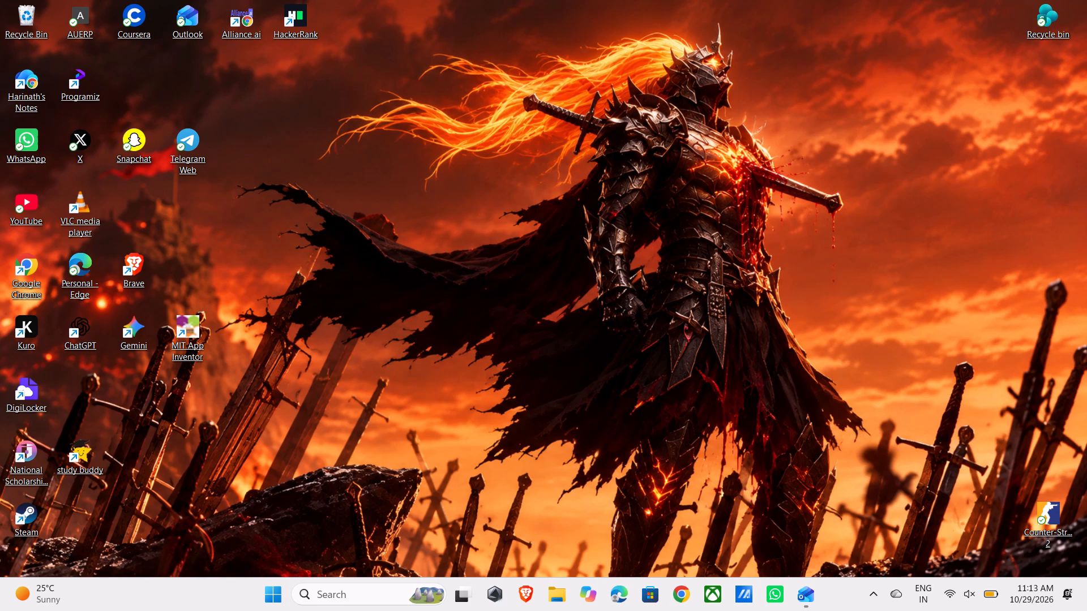
Switch to the Brave browser to return to the online Word documents.
{"action": "left_click", "coordinate": [147, 268]}
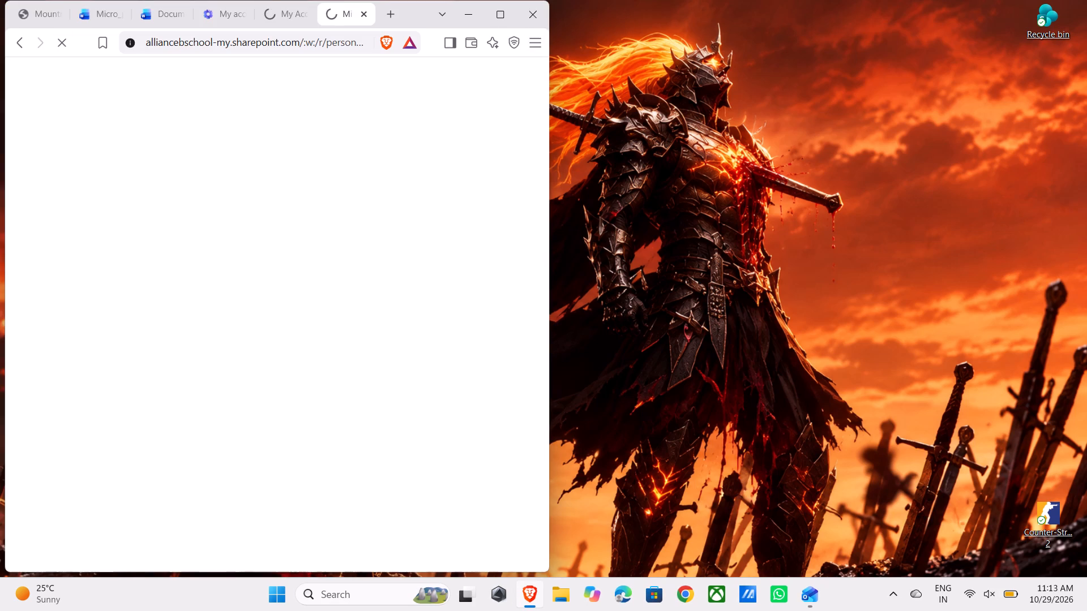
Review the reopened micro-project proposal from the title page through the action plan to the end of the Tentative Resources Required table.
{"action": "left_click", "coordinate": [498, 9]}
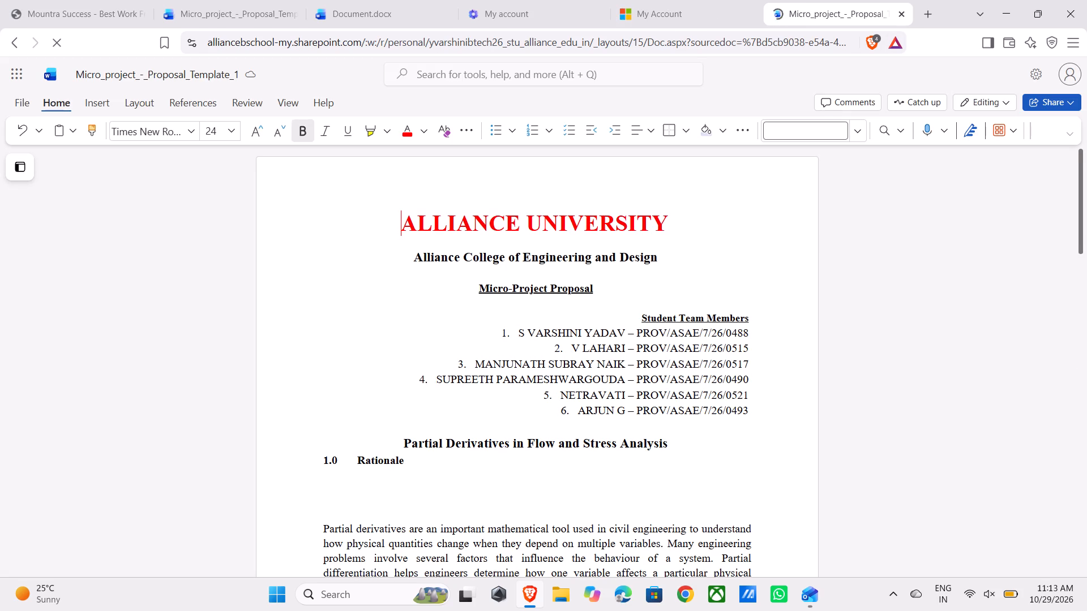
{"action": "scroll", "coordinate": [634, 80], "scroll_direction": "down", "scroll_amount": 6}
{"action": "scroll", "coordinate": [651, 259], "scroll_direction": "down", "scroll_amount": 7}
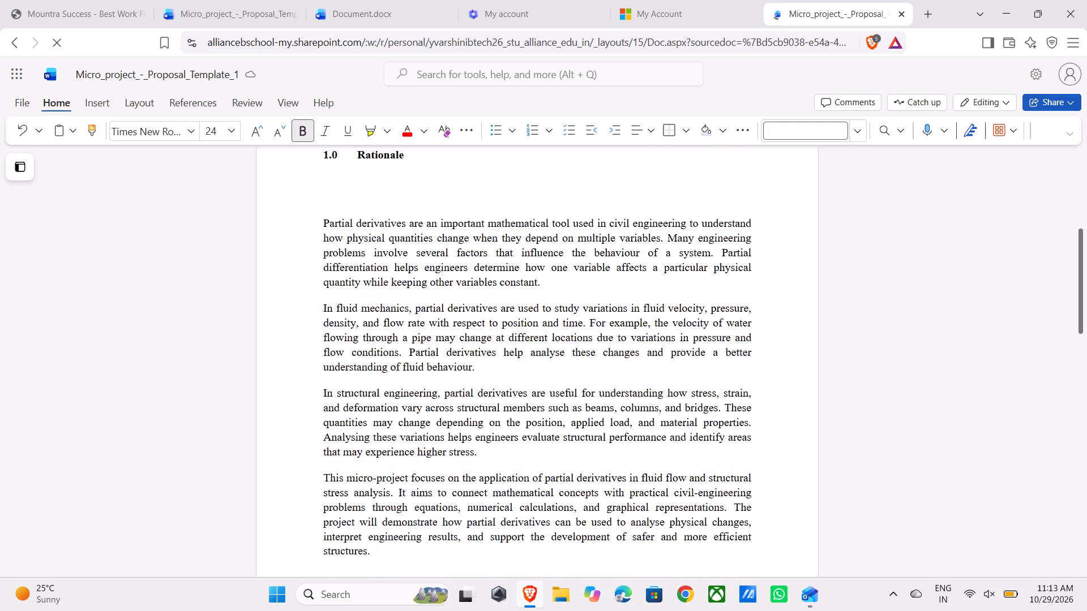
{"action": "scroll", "coordinate": [651, 260], "scroll_direction": "down", "scroll_amount": 20}
{"action": "scroll", "coordinate": [661, 217], "scroll_direction": "down", "scroll_amount": 20}
{"action": "scroll", "coordinate": [661, 217], "scroll_direction": "down", "scroll_amount": 1}
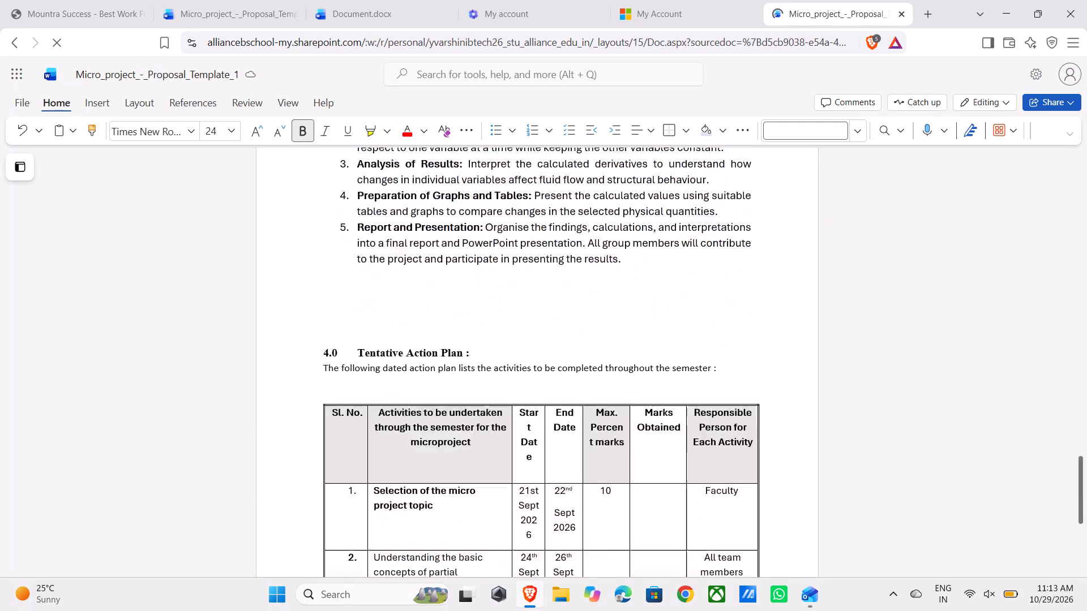
{"action": "scroll", "coordinate": [646, 244], "scroll_direction": "down", "scroll_amount": 5}
{"action": "scroll", "coordinate": [1022, 464], "scroll_direction": "down", "scroll_amount": 17}
{"action": "scroll", "coordinate": [839, 381], "scroll_direction": "down", "scroll_amount": 7}
{"action": "scroll", "coordinate": [703, 393], "scroll_direction": "down", "scroll_amount": 5}
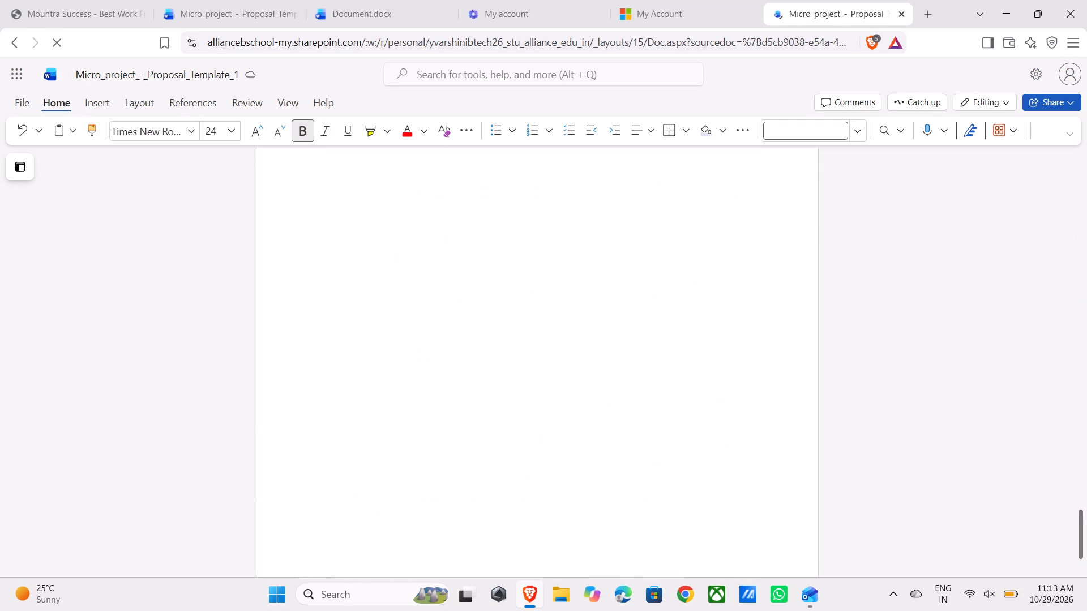
{"action": "scroll", "coordinate": [700, 394], "scroll_direction": "down", "scroll_amount": 9}
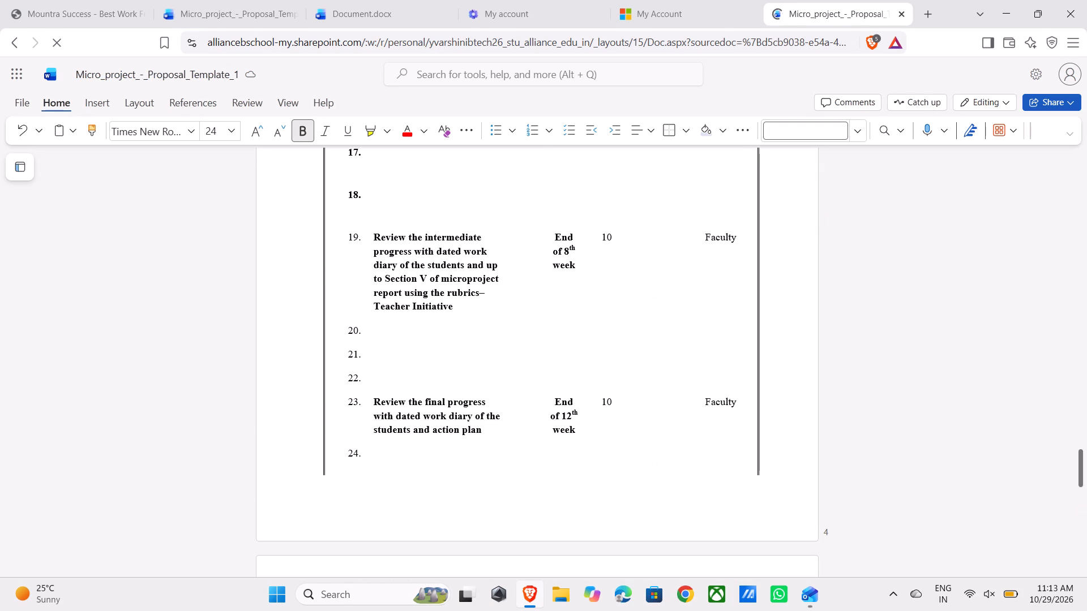
{"action": "scroll", "coordinate": [793, 394], "scroll_direction": "down", "scroll_amount": 10}
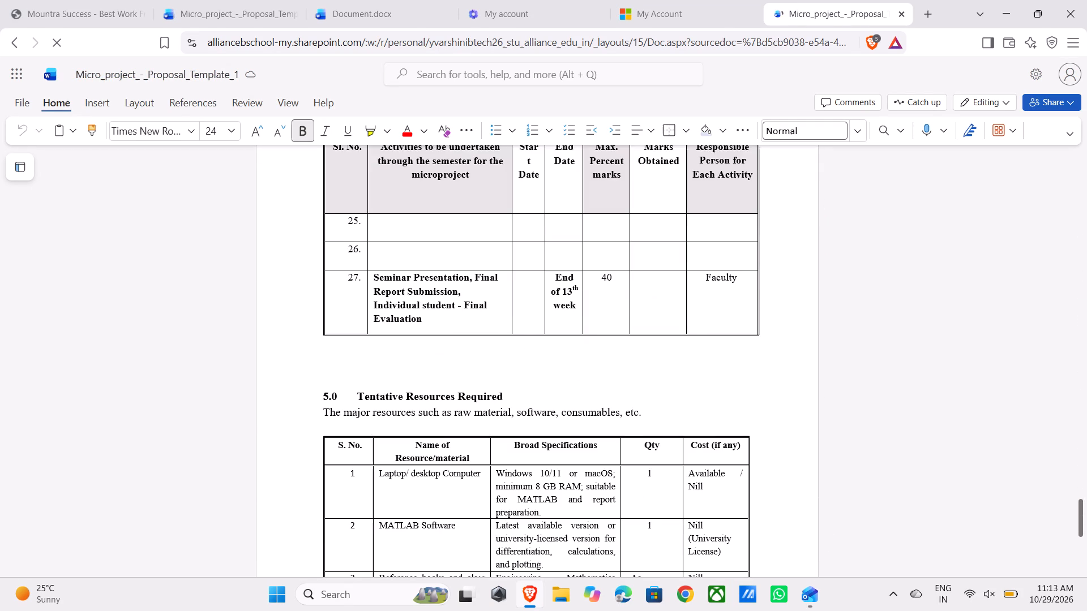
{"action": "scroll", "coordinate": [910, 507], "scroll_direction": "down", "scroll_amount": 6}
{"action": "scroll", "coordinate": [876, 476], "scroll_direction": "down", "scroll_amount": 7}
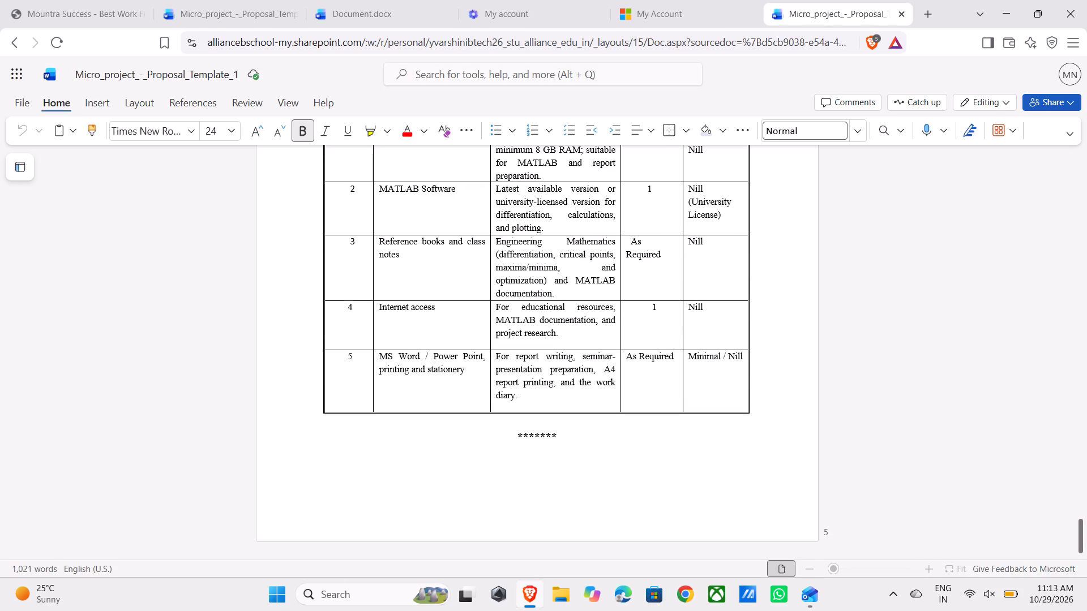
{"action": "scroll", "coordinate": [857, 442], "scroll_direction": "down", "scroll_amount": 12}
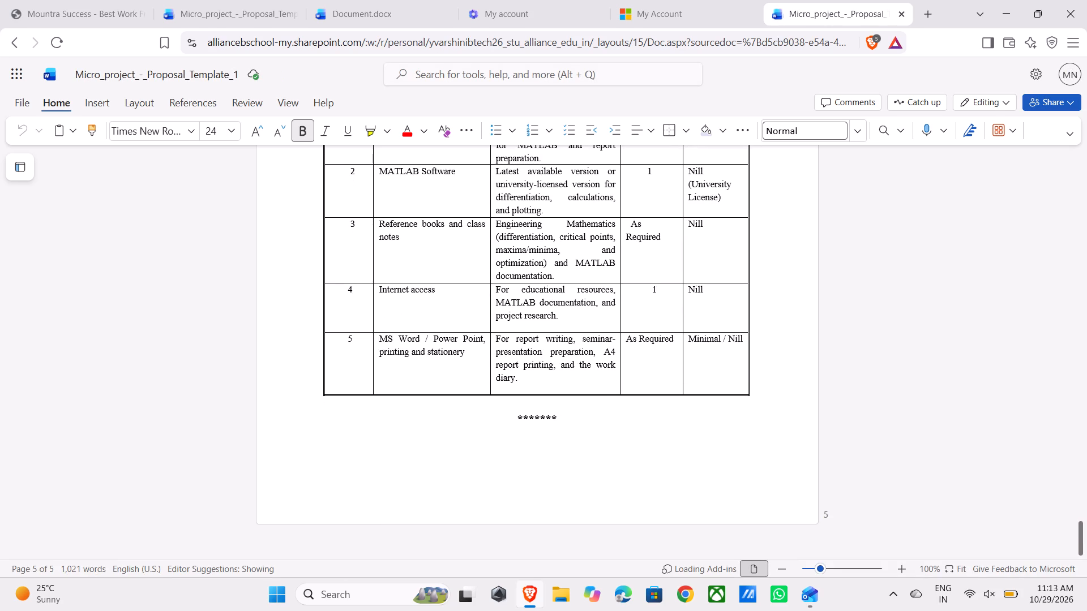
{"action": "scroll", "coordinate": [878, 429], "scroll_direction": "down", "scroll_amount": 1}
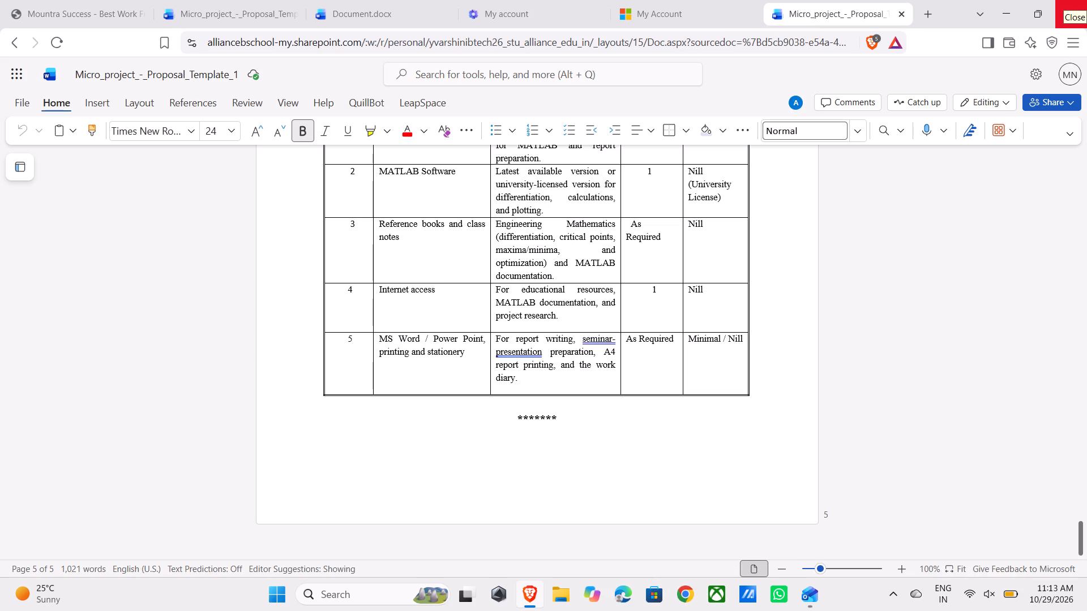
Check the proposal's file name and location details, and leave the document for the Word home page.
{"action": "left_click", "coordinate": [245, 71]}
{"action": "left_click", "coordinate": [140, 145]}
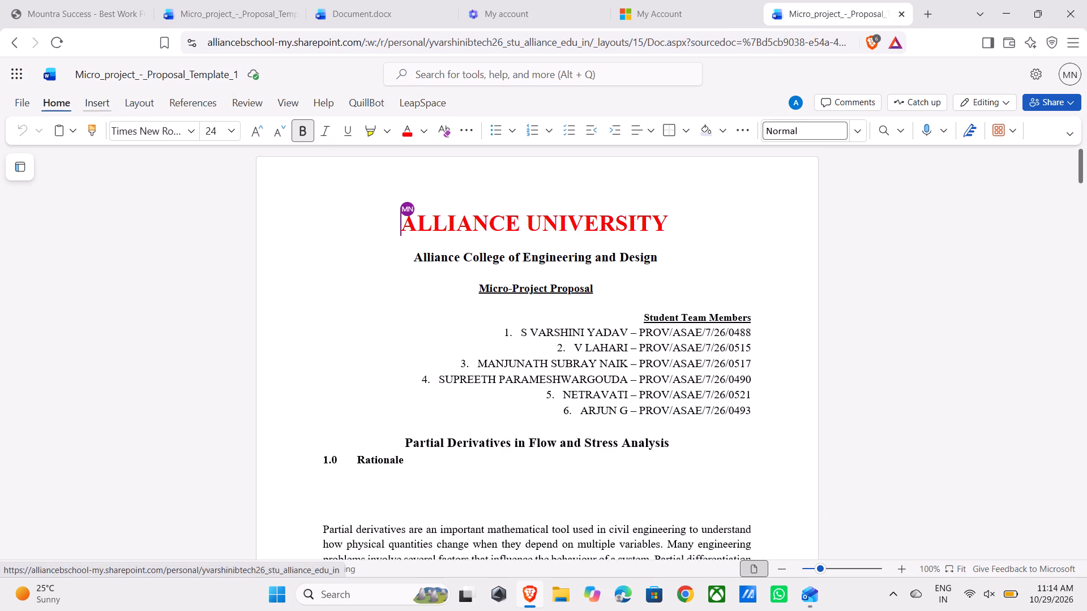
{"action": "left_click", "coordinate": [52, 76]}
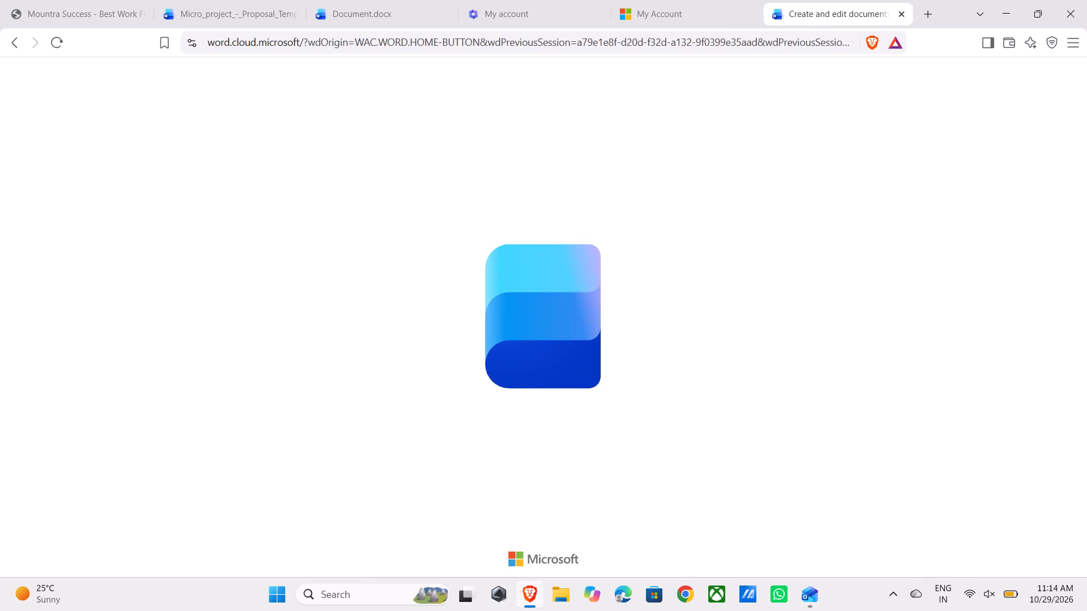
Close the Document.docx tab, the other Micro_project proposal tab and both account tabs, keeping the Word home page open.
{"action": "left_click", "coordinate": [452, 6]}
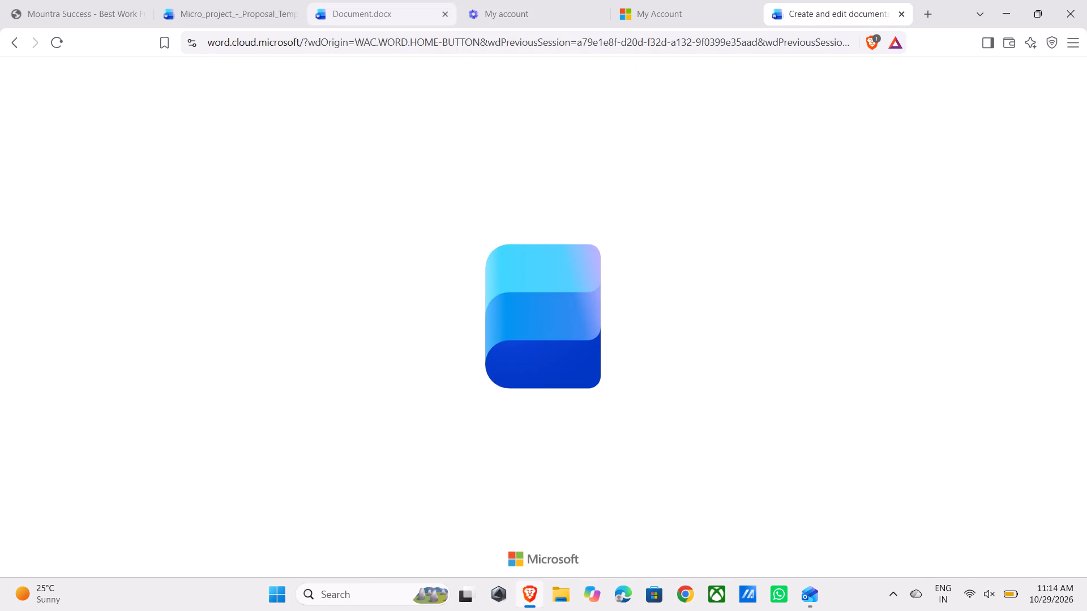
{"action": "left_click", "coordinate": [446, 6]}
{"action": "left_click", "coordinate": [440, 20]}
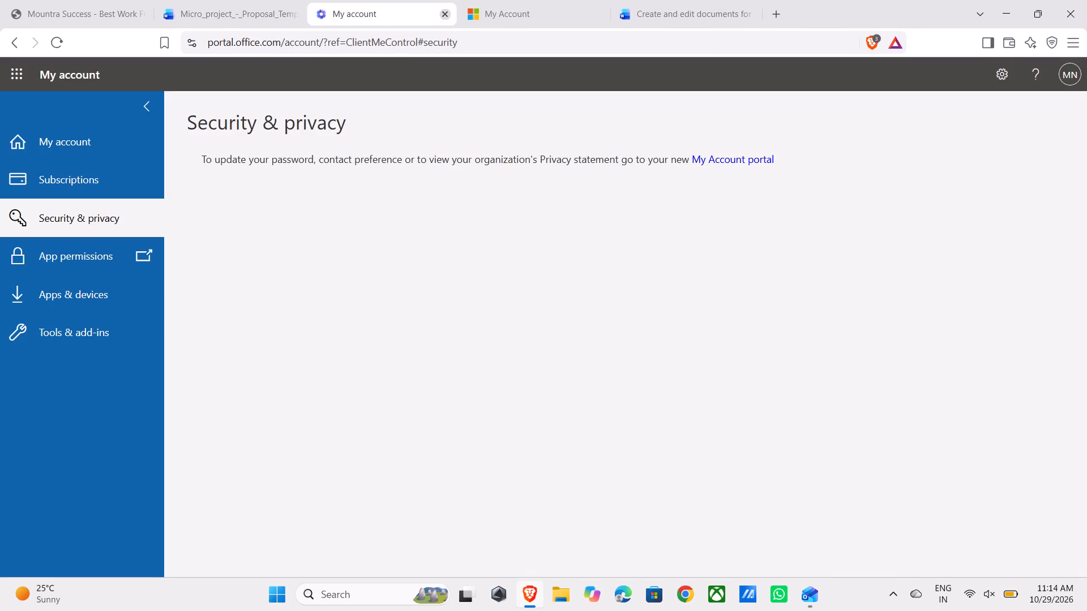
{"action": "left_click", "coordinate": [293, 15]}
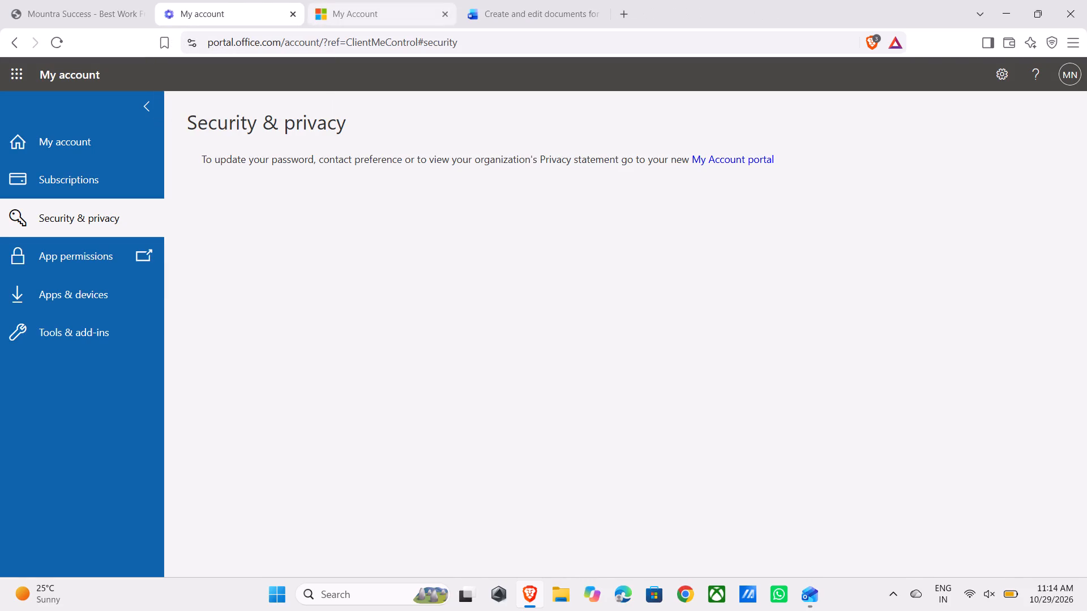
{"action": "left_click", "coordinate": [291, 15]}
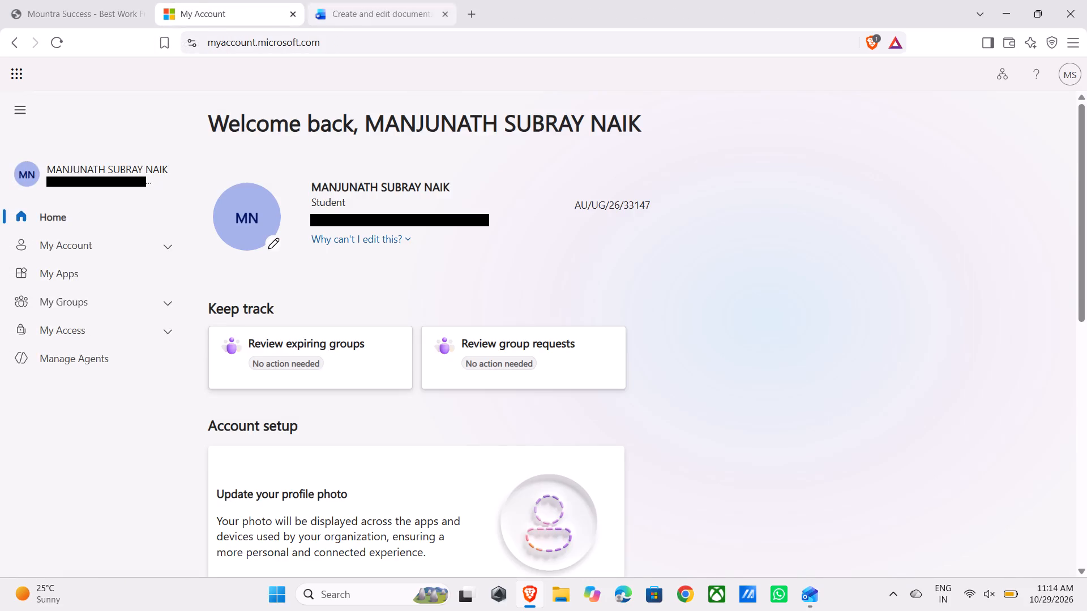
{"action": "left_click", "coordinate": [297, 13]}
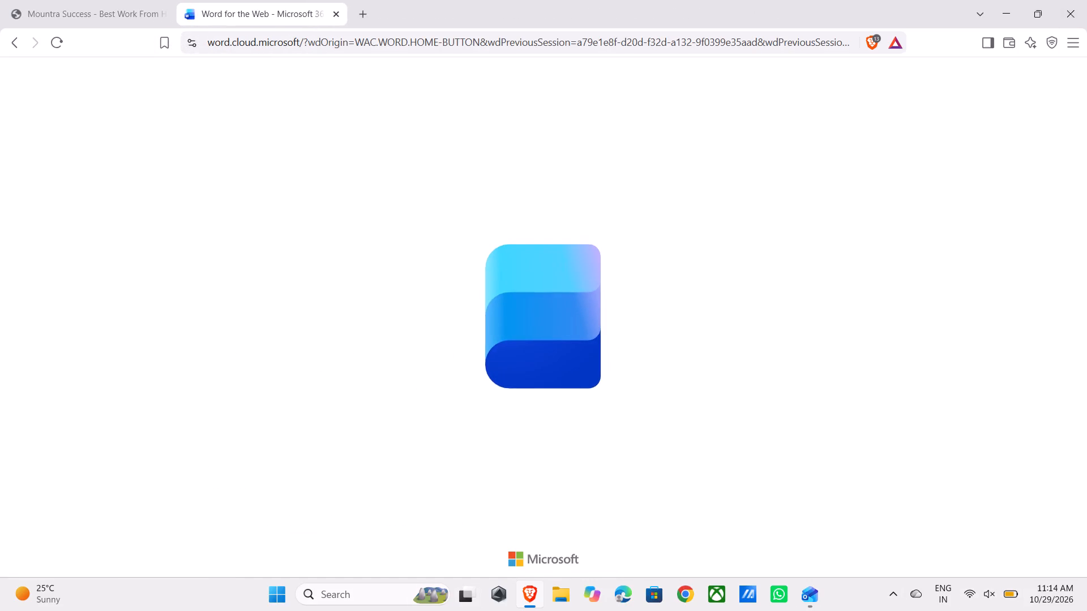
Open the Windows power options and choose a power action to end the session.
{"action": "left_click", "coordinate": [268, 600]}
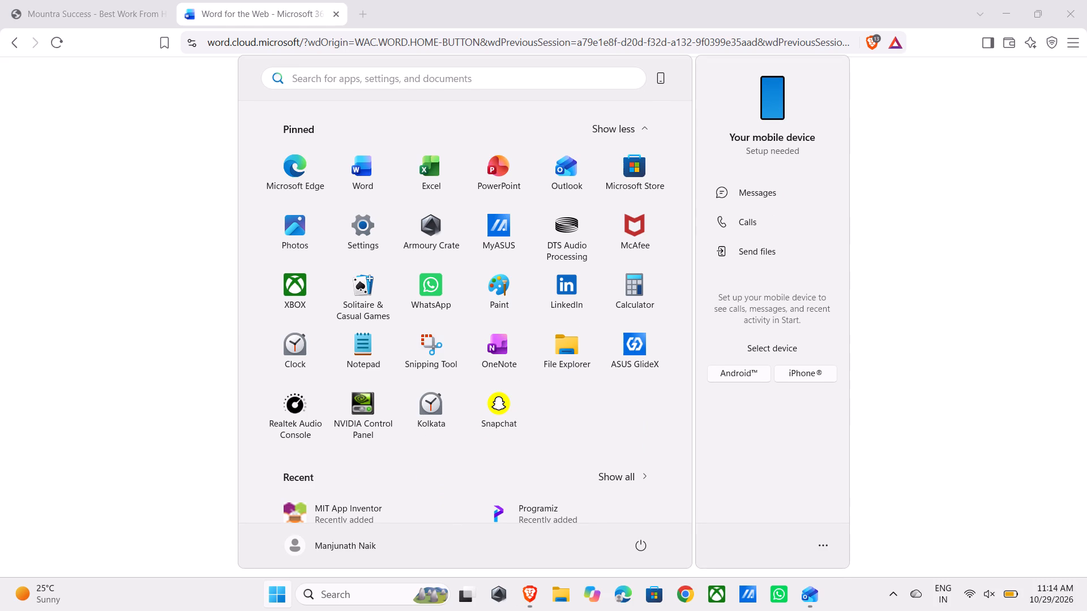
{"action": "left_click", "coordinate": [631, 547]}
{"action": "left_click", "coordinate": [633, 492]}
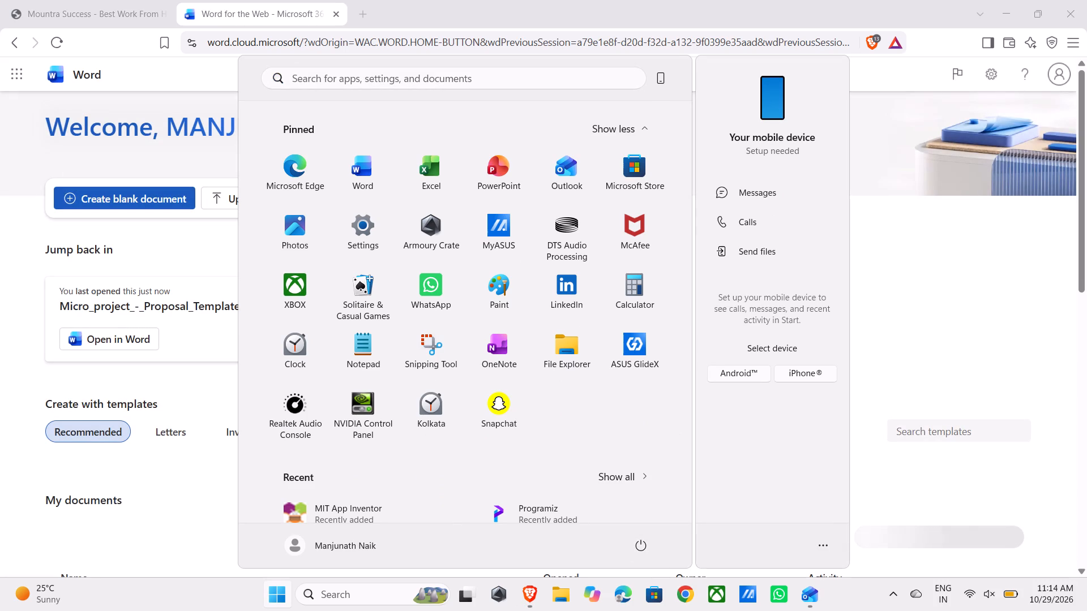